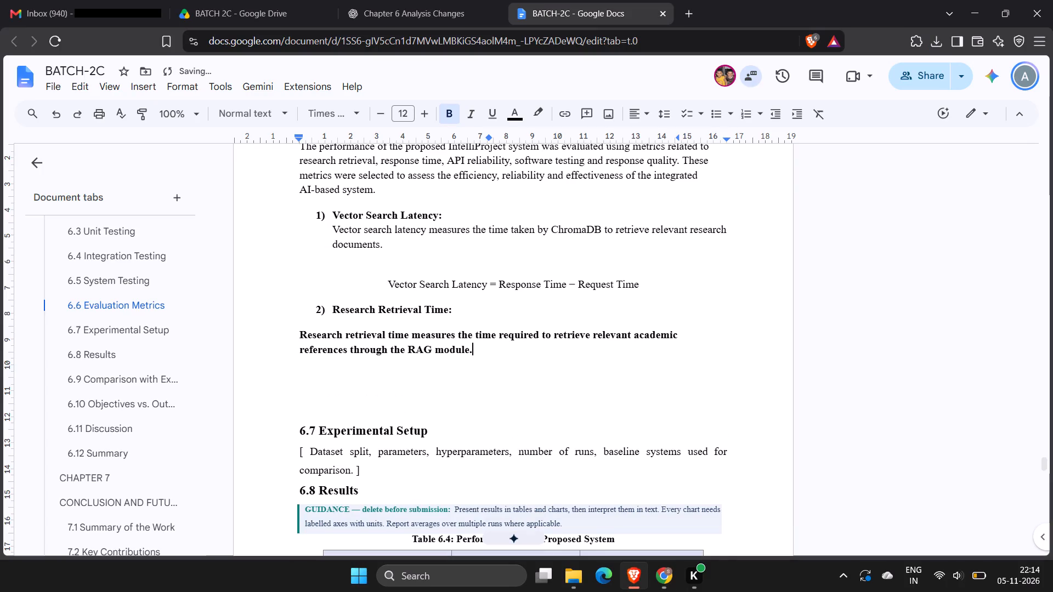
Remove the bold from the research retrieval time description and join it onto the line of heading 2).
drag(492, 350, 297, 333)
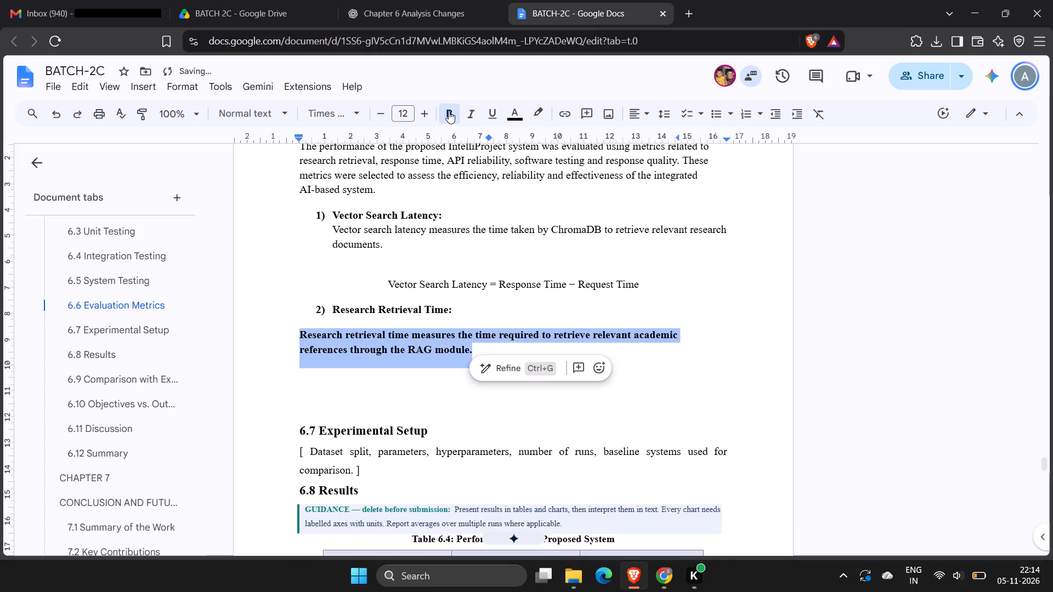
click(449, 111)
click(294, 330)
key(BackSpace)
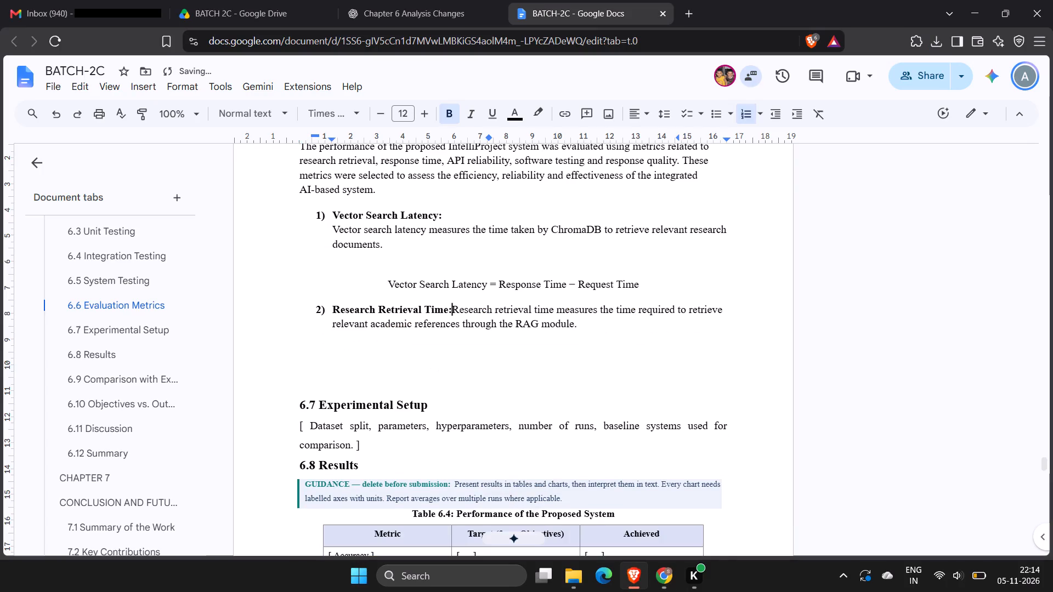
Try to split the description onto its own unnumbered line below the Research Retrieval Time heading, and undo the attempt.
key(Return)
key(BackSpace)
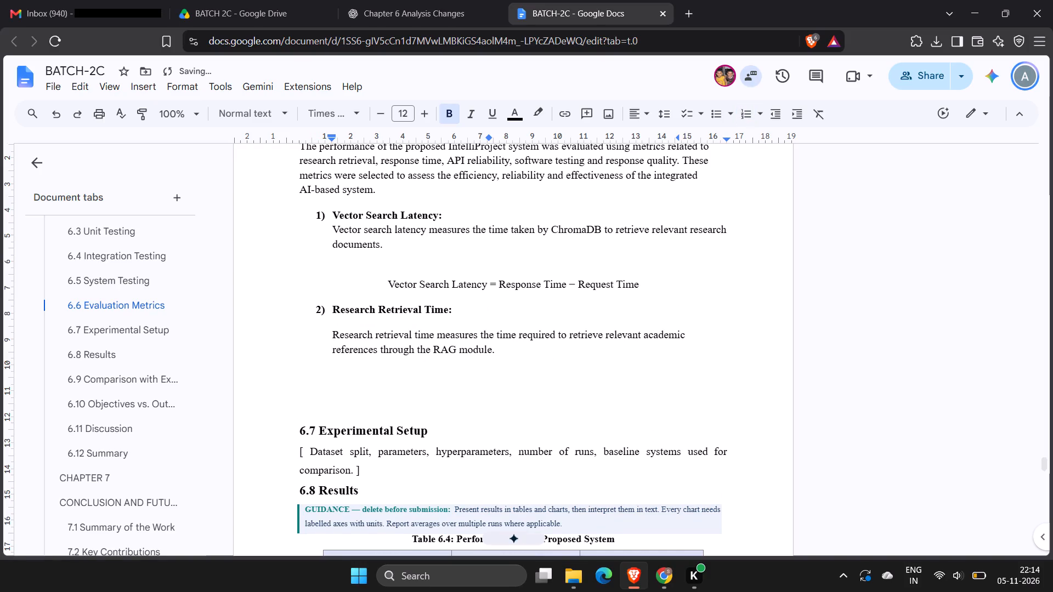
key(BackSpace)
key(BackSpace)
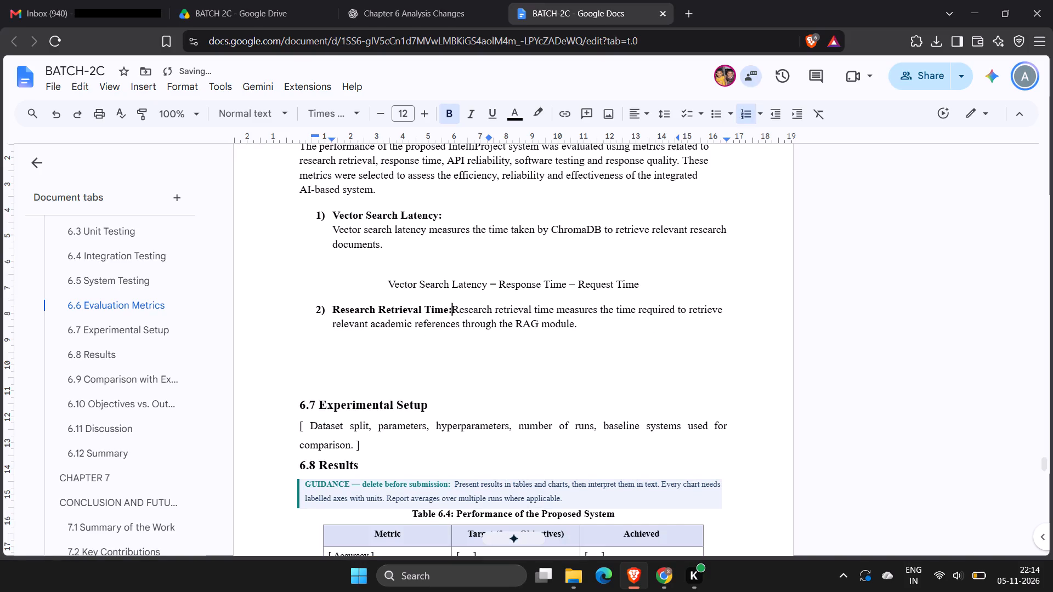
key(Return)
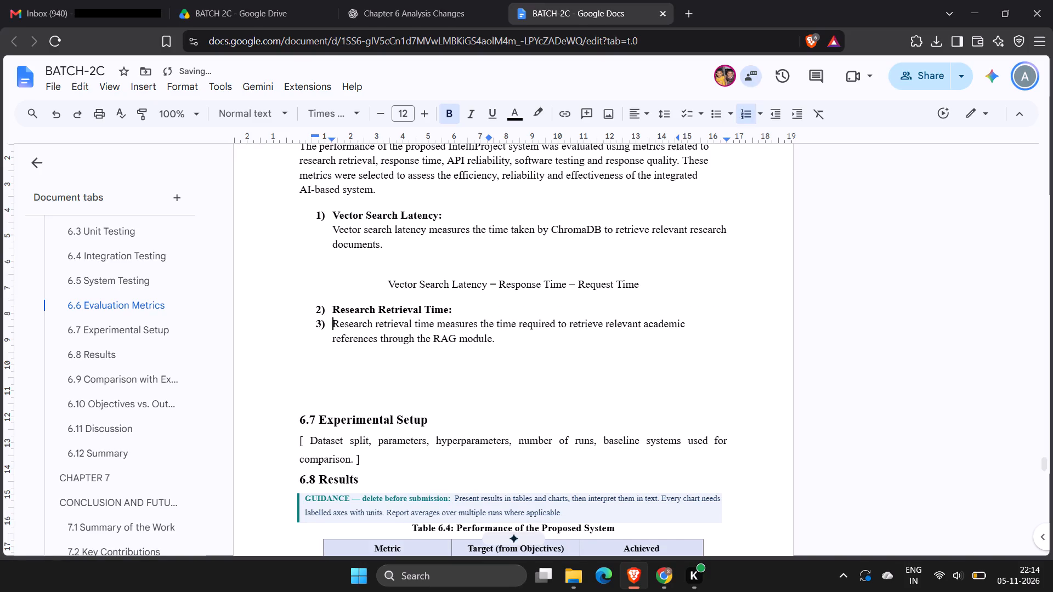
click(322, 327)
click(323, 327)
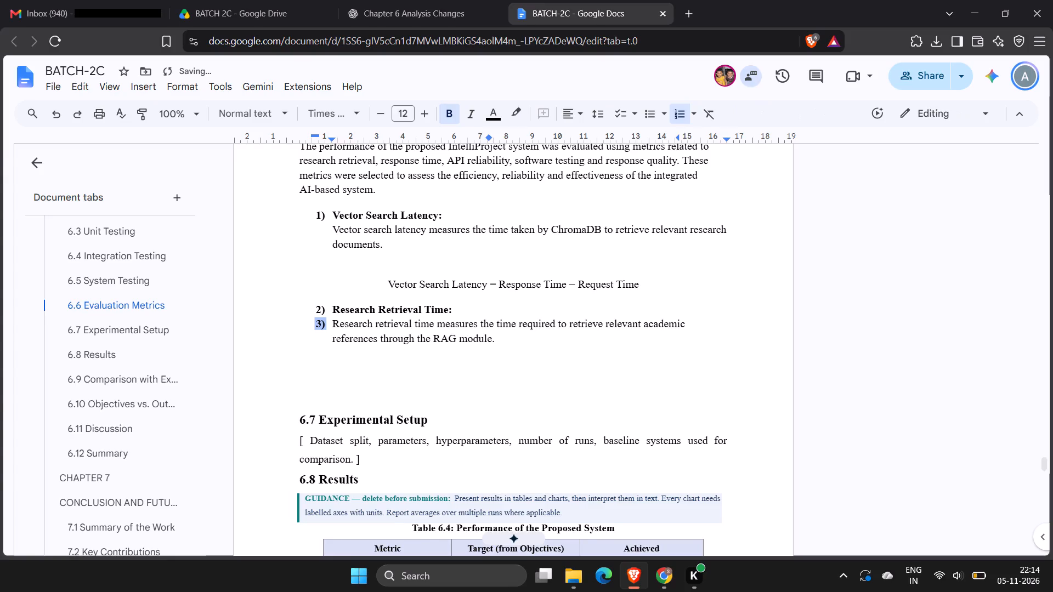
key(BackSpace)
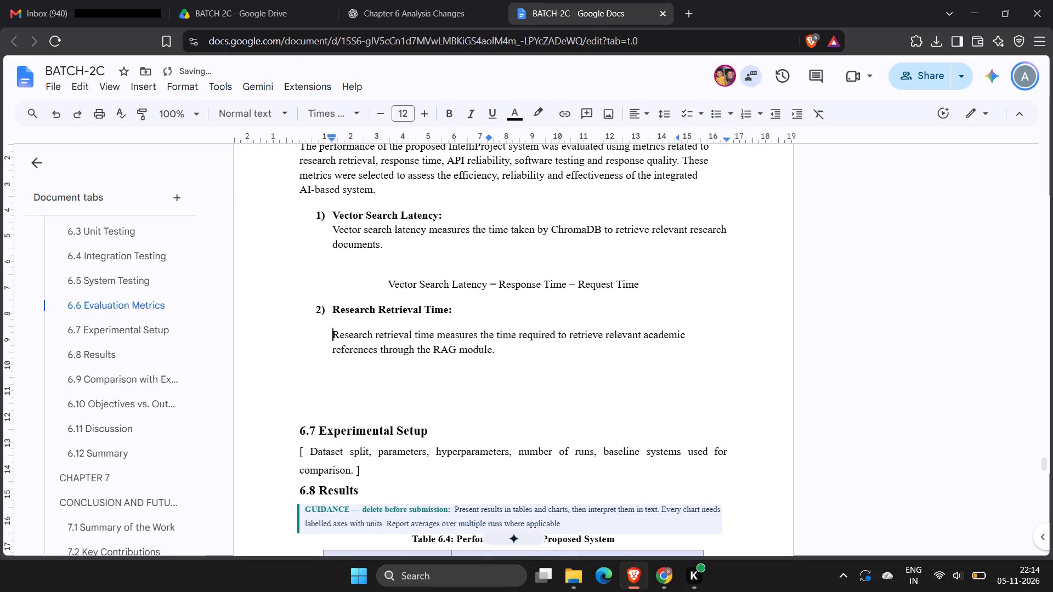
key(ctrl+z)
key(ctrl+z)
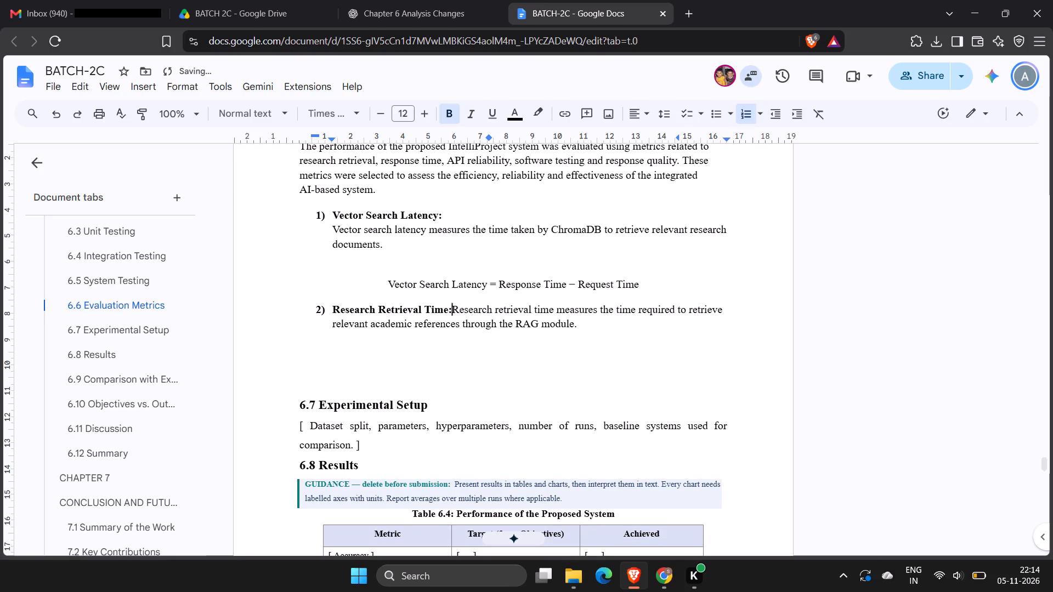
Break the description onto a new line below the Research Retrieval Time heading and clear the formatting of both lines.
key(Return)
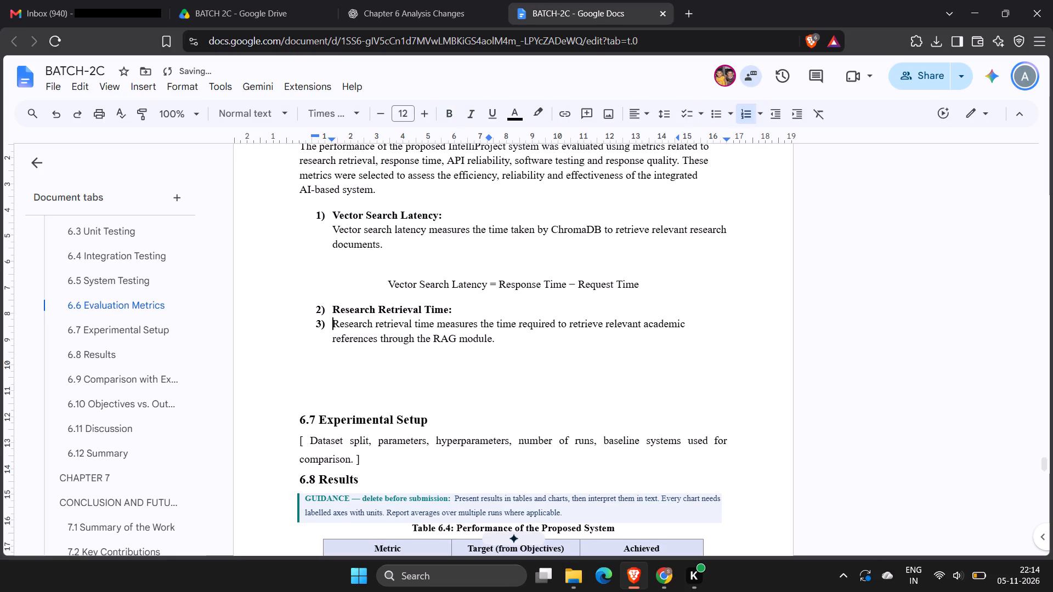
click(319, 322)
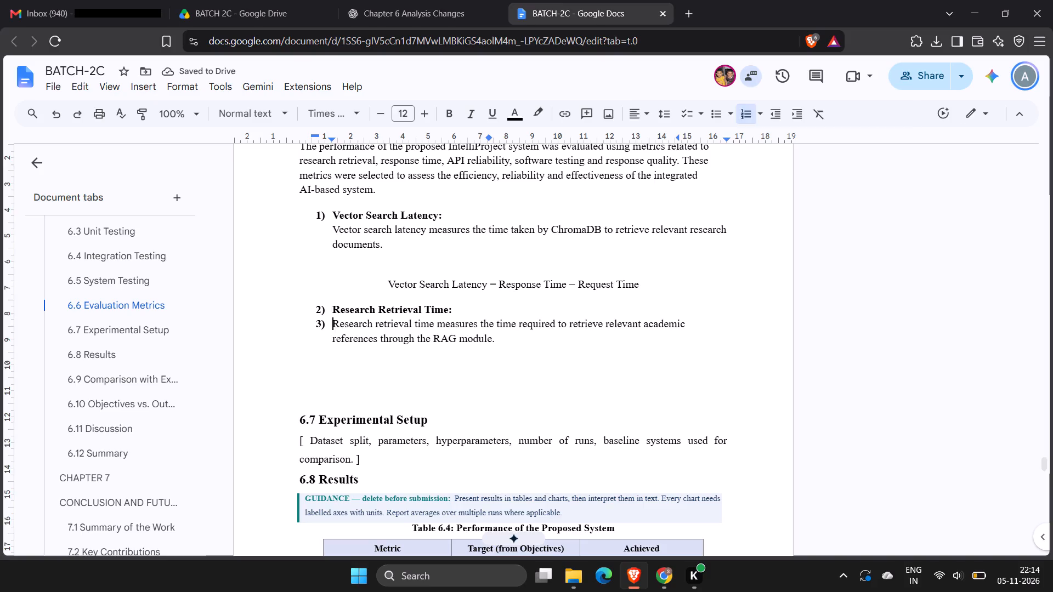
click(325, 324)
drag(502, 338, 339, 326)
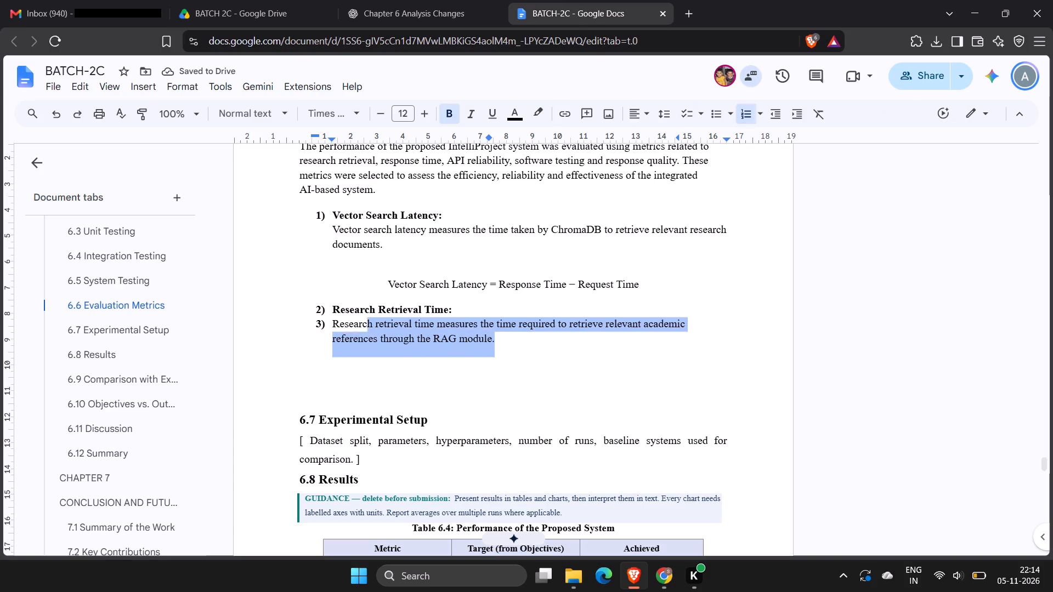
drag(339, 326, 329, 311)
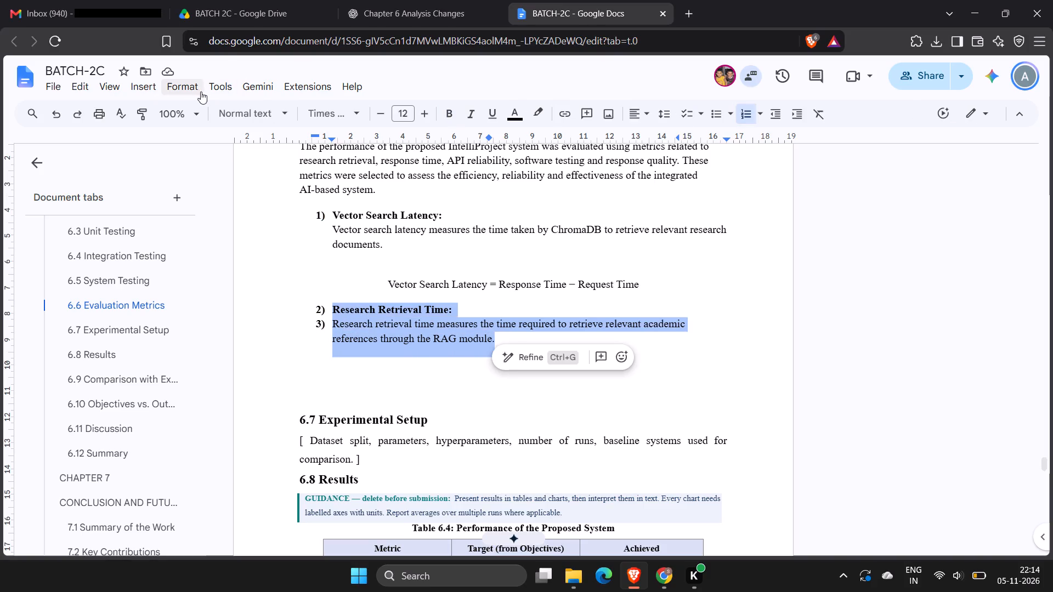
click(195, 92)
click(237, 427)
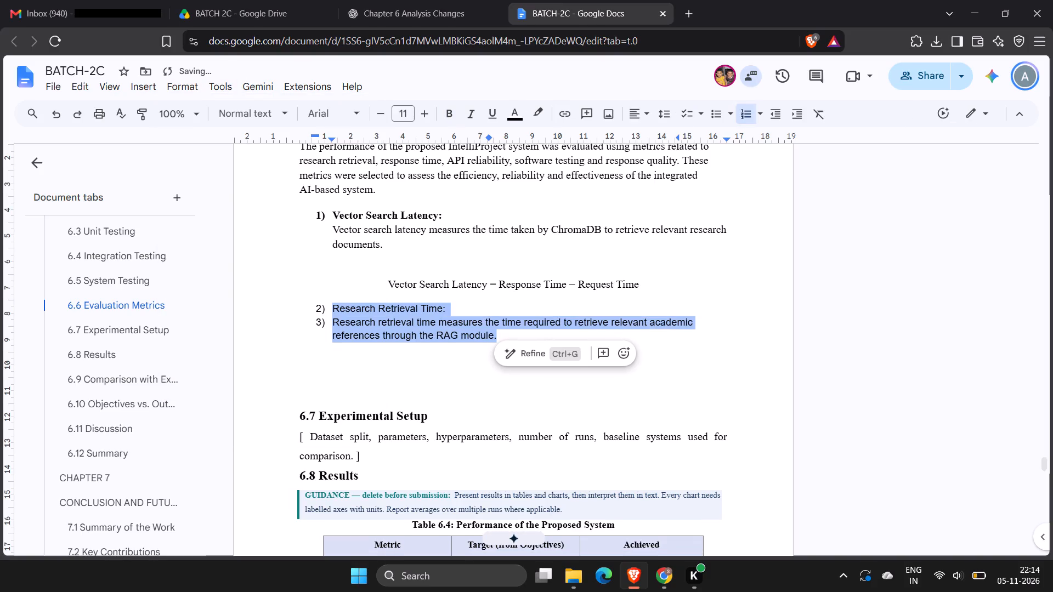
Remove the list number 3) from the research retrieval time description, keeping it indented beneath heading 2).
click(332, 322)
click(326, 319)
click(327, 321)
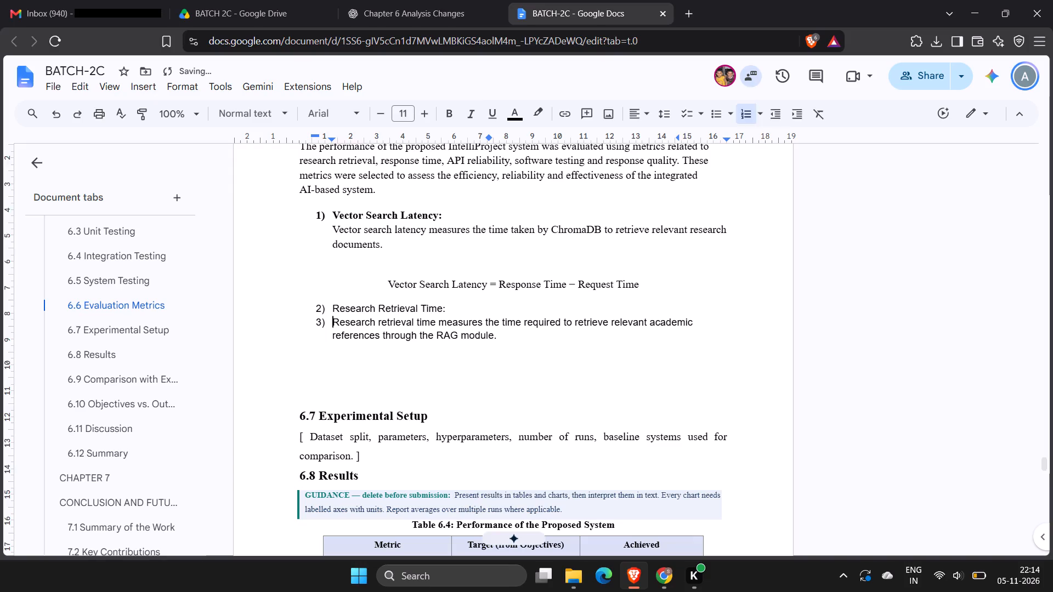
click(322, 325)
click(322, 325)
key(BackSpace)
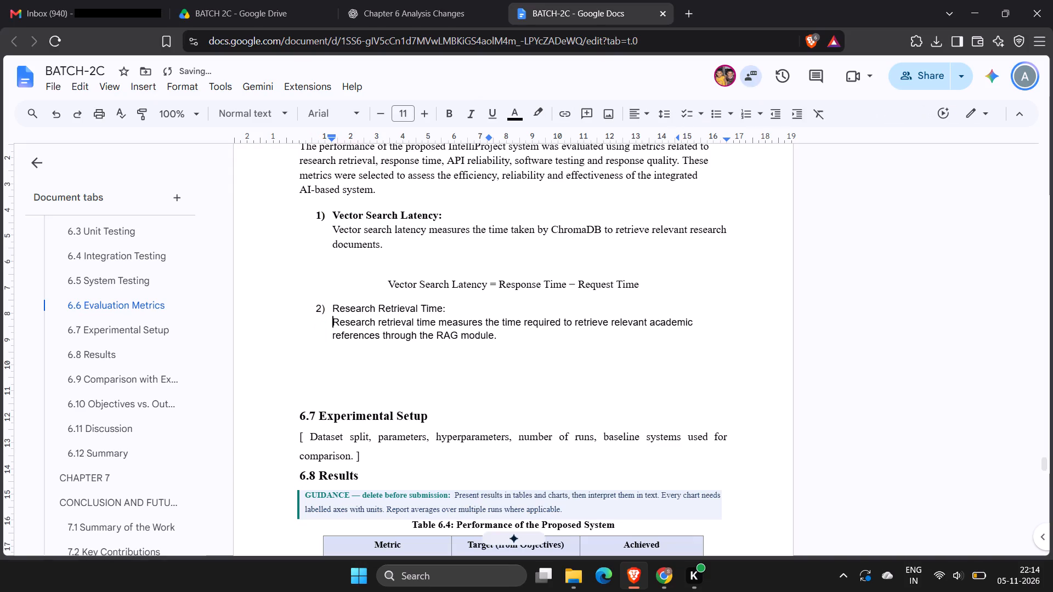
Set the Research Retrieval Time heading and its description to Times New Roman, size 12.
drag(313, 310, 428, 308)
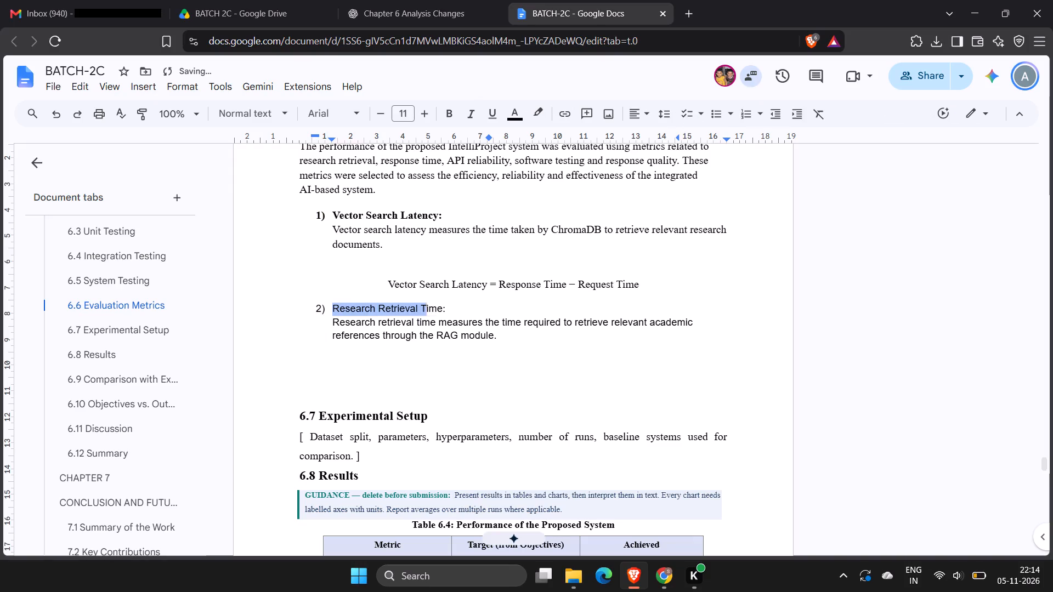
drag(428, 308, 503, 334)
click(277, 119)
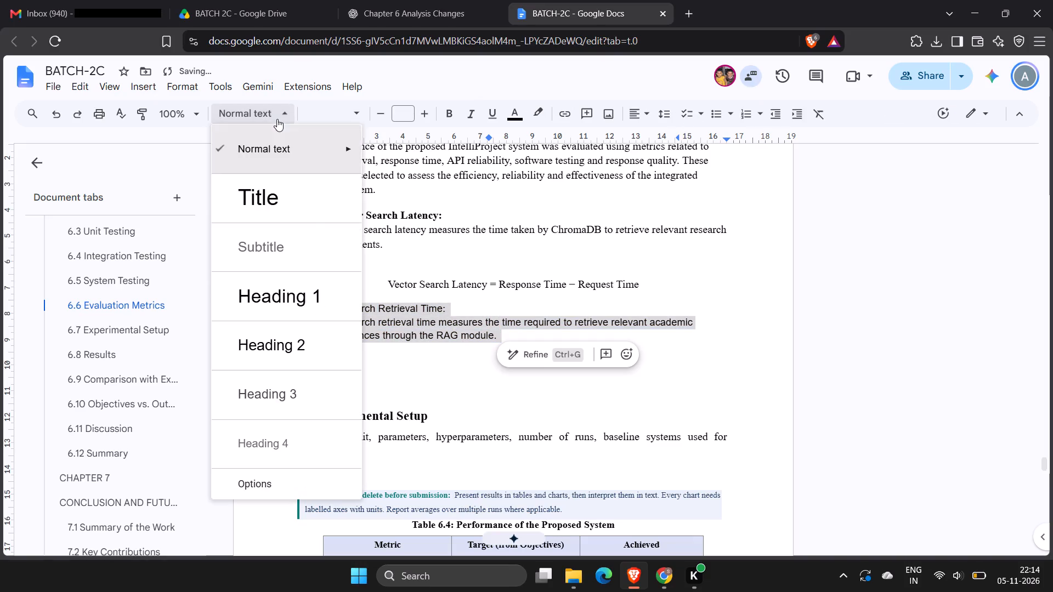
click(316, 103)
click(321, 112)
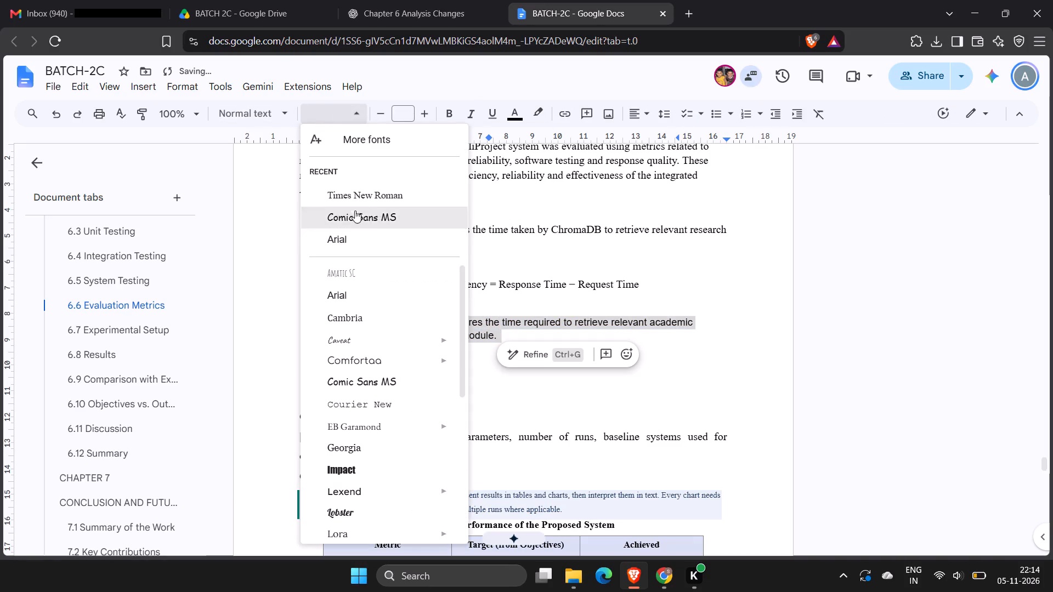
click(358, 198)
click(411, 110)
click(404, 219)
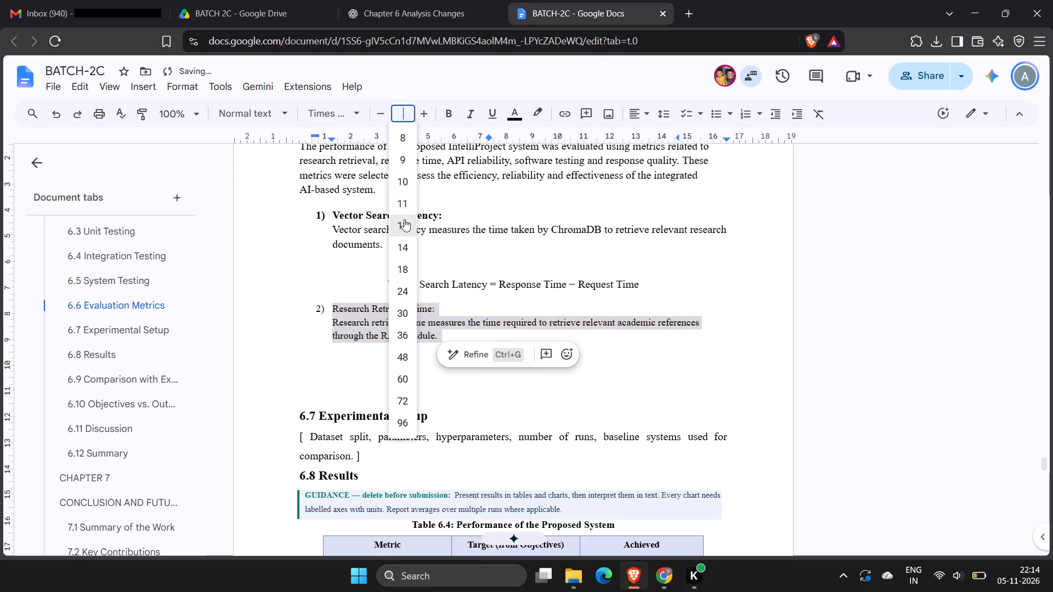
click(352, 335)
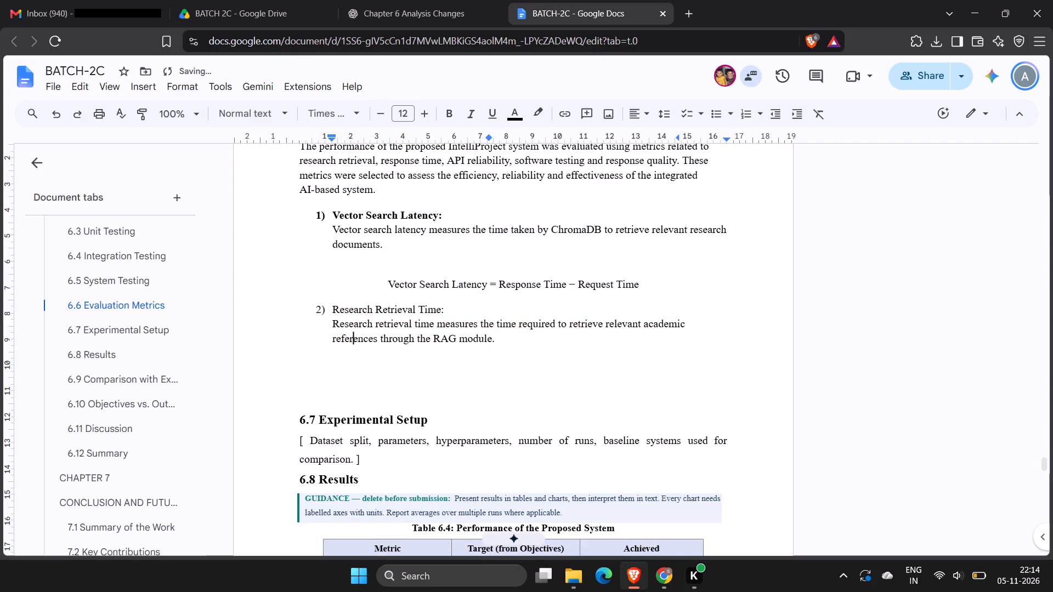
Make the Research Retrieval Time heading bold.
drag(448, 310, 315, 305)
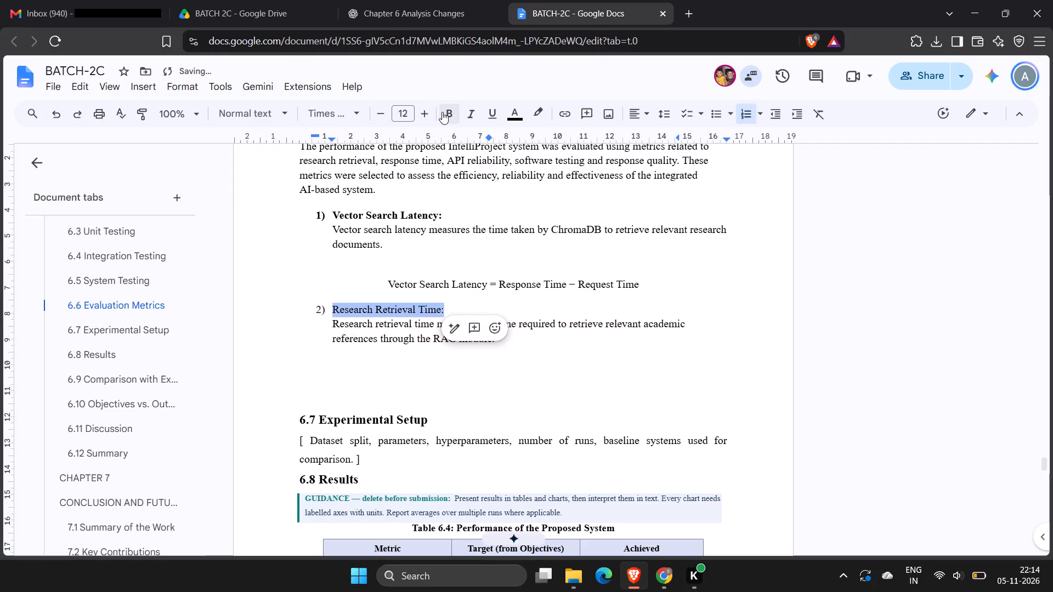
click(442, 112)
click(346, 299)
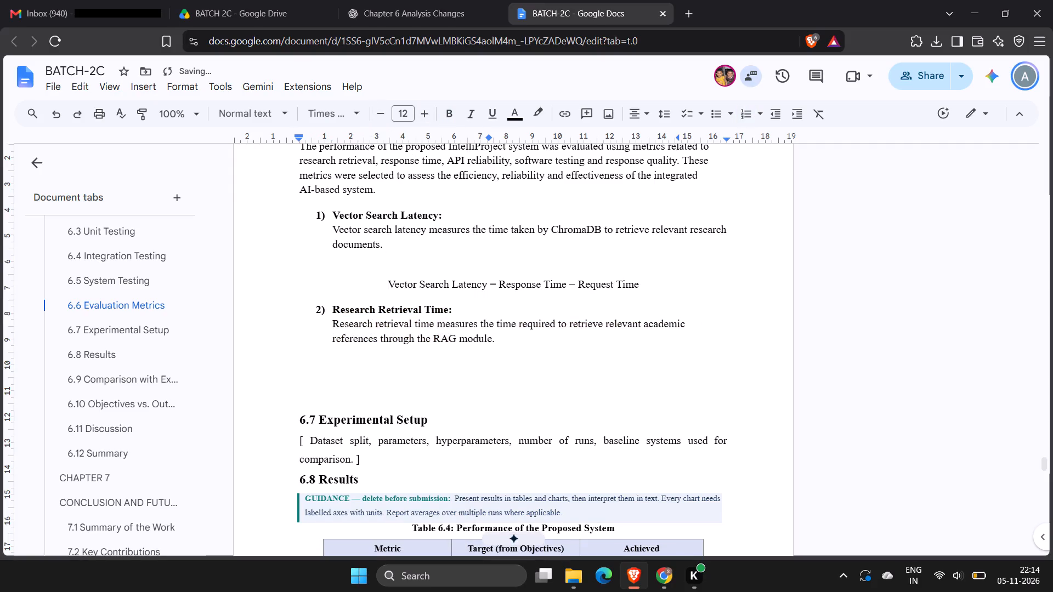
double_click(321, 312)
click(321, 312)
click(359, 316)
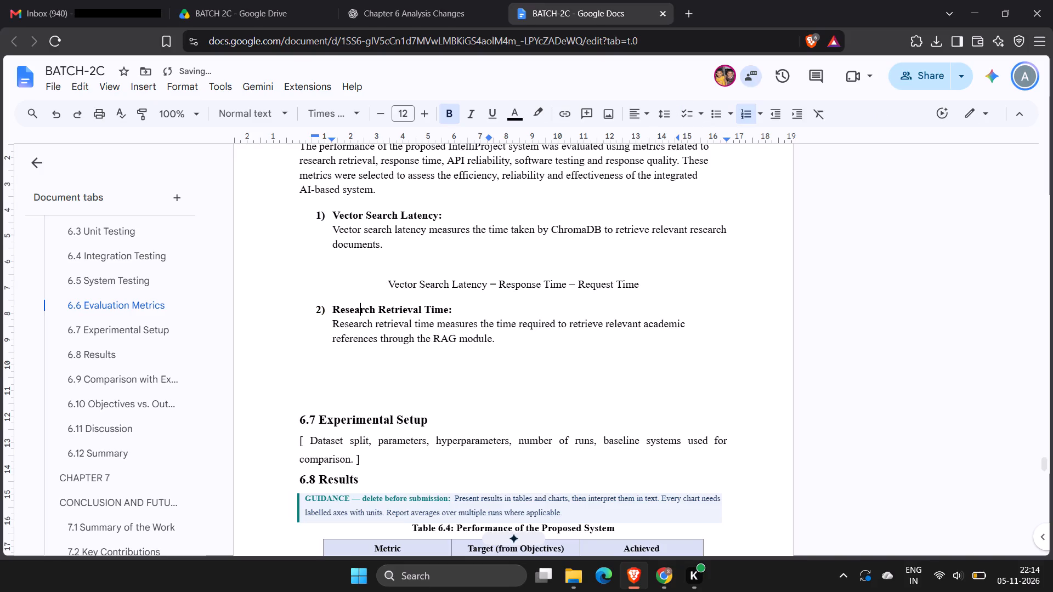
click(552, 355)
Replace the surplus empty lines between the research retrieval time description and section 6.7 with two indented empty lines.
click(494, 346)
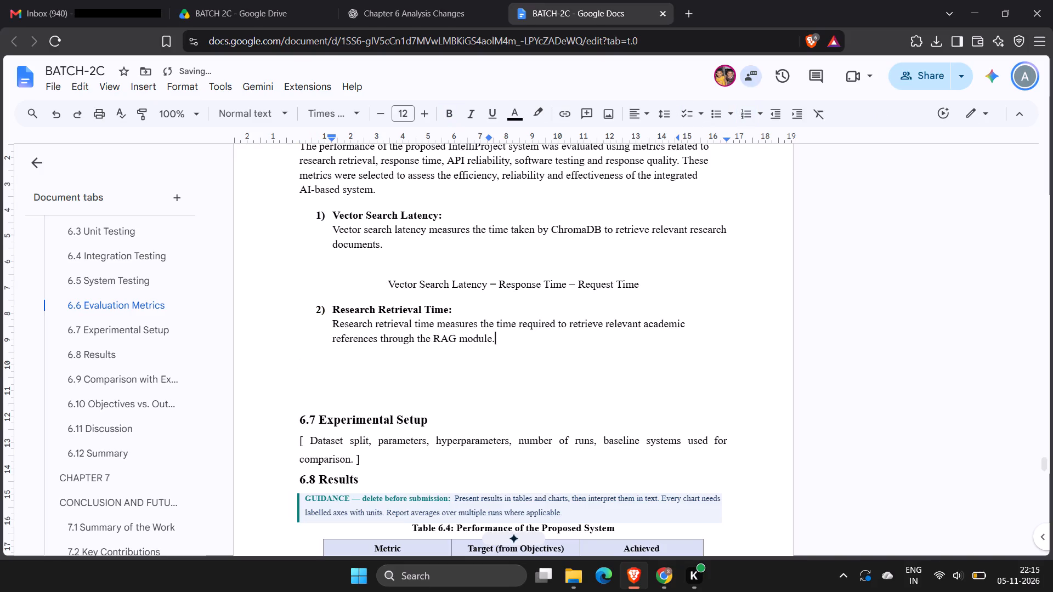
click(477, 357)
click(476, 357)
click(506, 337)
key(Return)
click(368, 409)
key(BackSpace)
key(BackSpace)
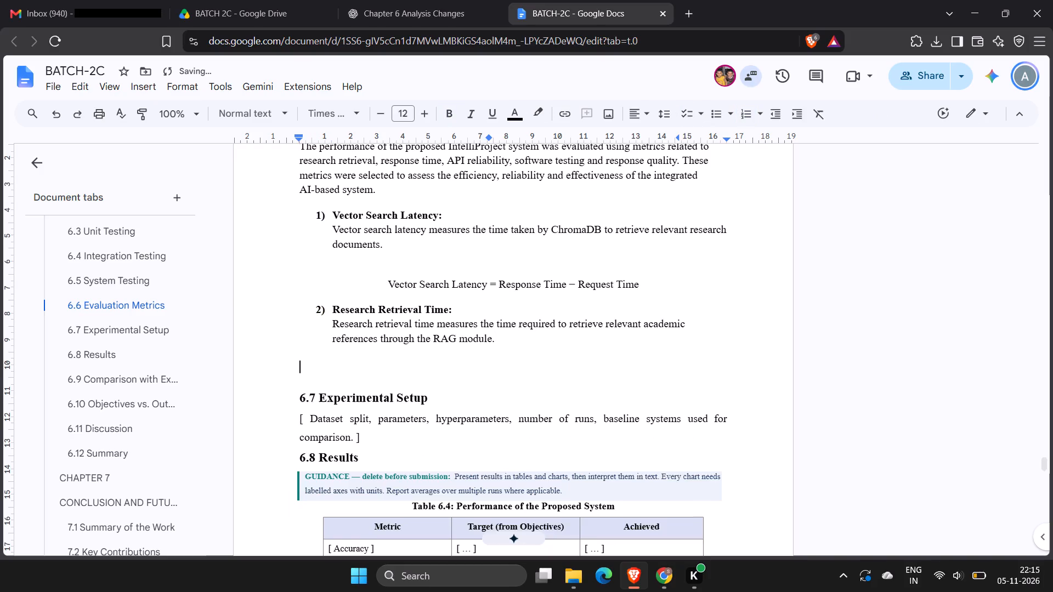
key(BackSpace)
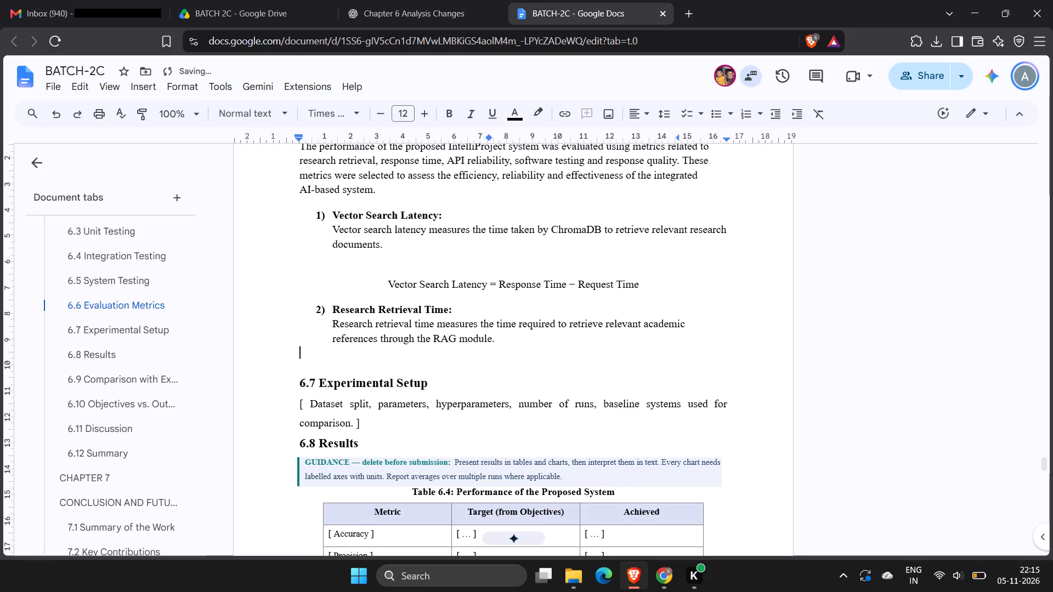
key(BackSpace)
key(Return)
key(Return)
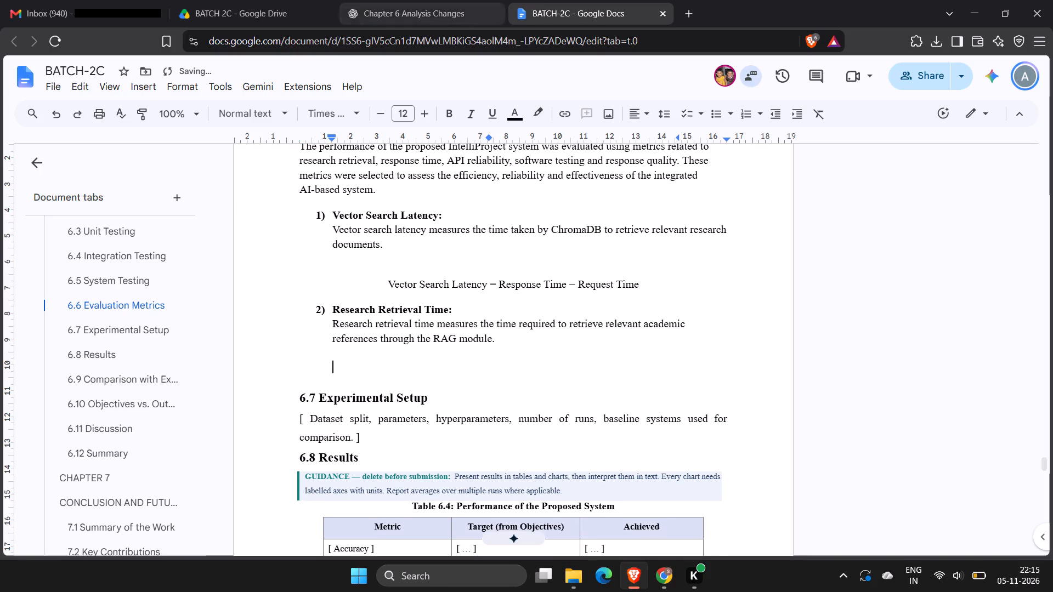
Delete the extra empty line above the Vector Search Latency formula.
click(384, 264)
key(BackSpace)
key(BackSpace)
click(390, 355)
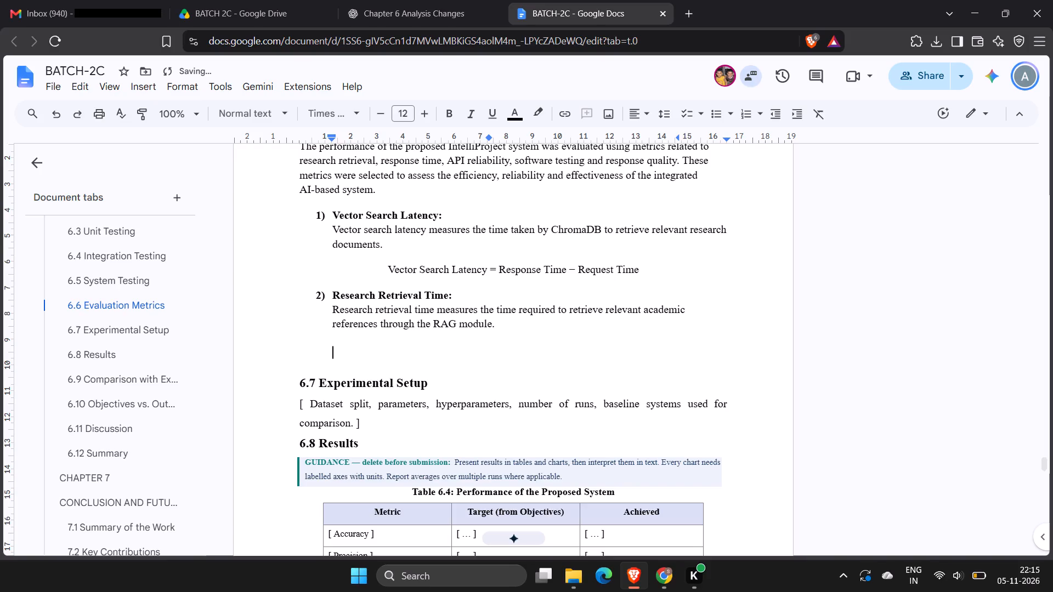
click(670, 574)
click(489, 377)
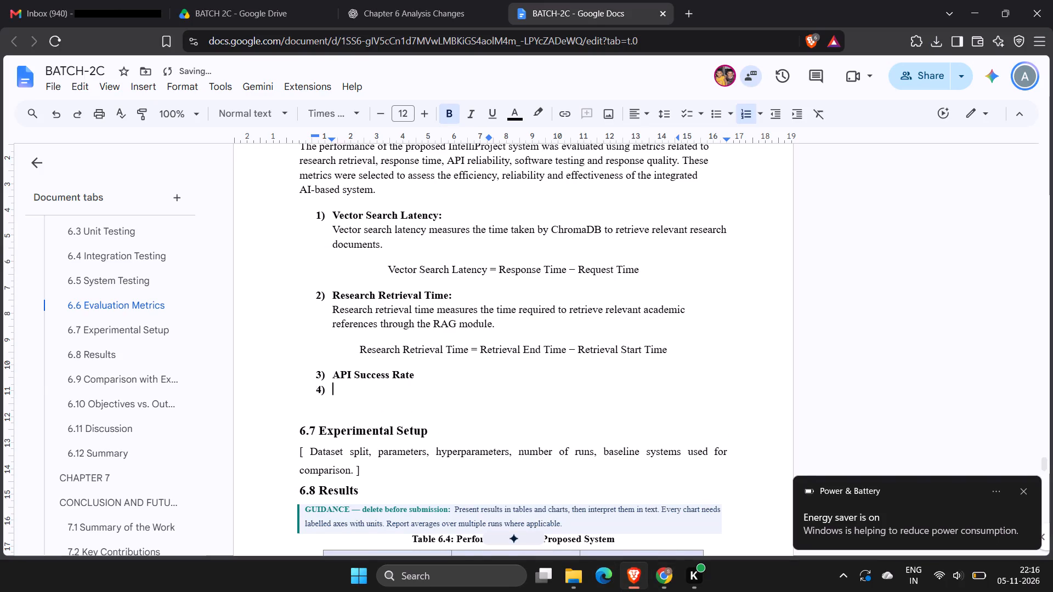
key(BackSpace)
key(BackSpace)
key(BackSpace)
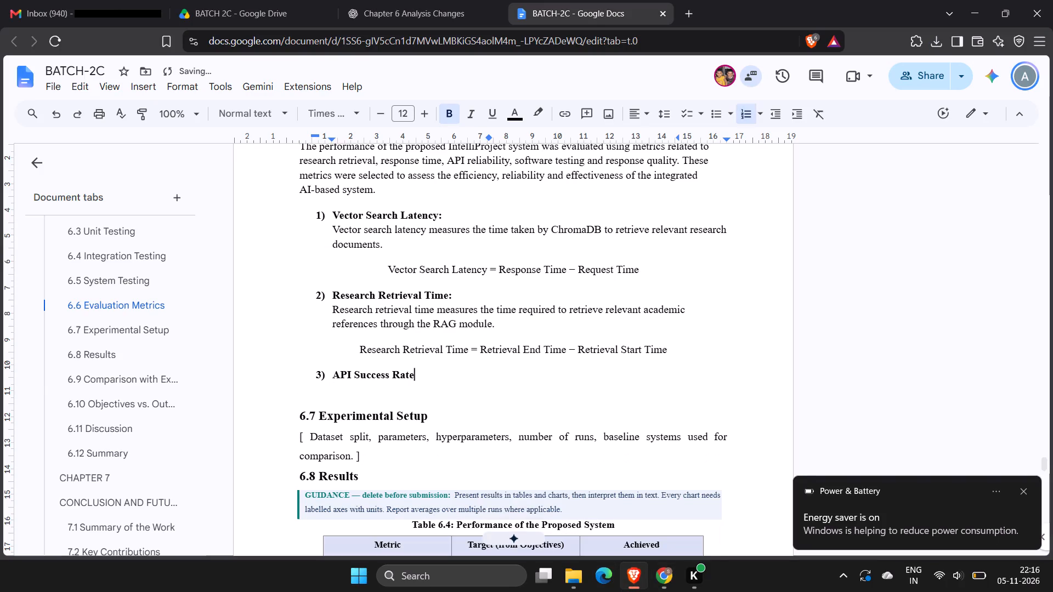
key(shift+colon)
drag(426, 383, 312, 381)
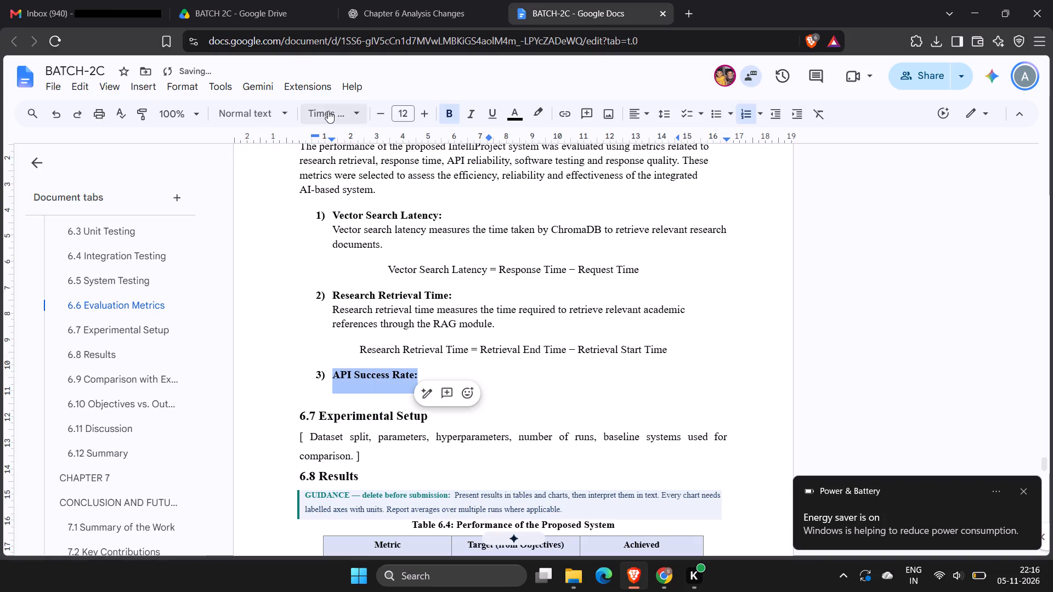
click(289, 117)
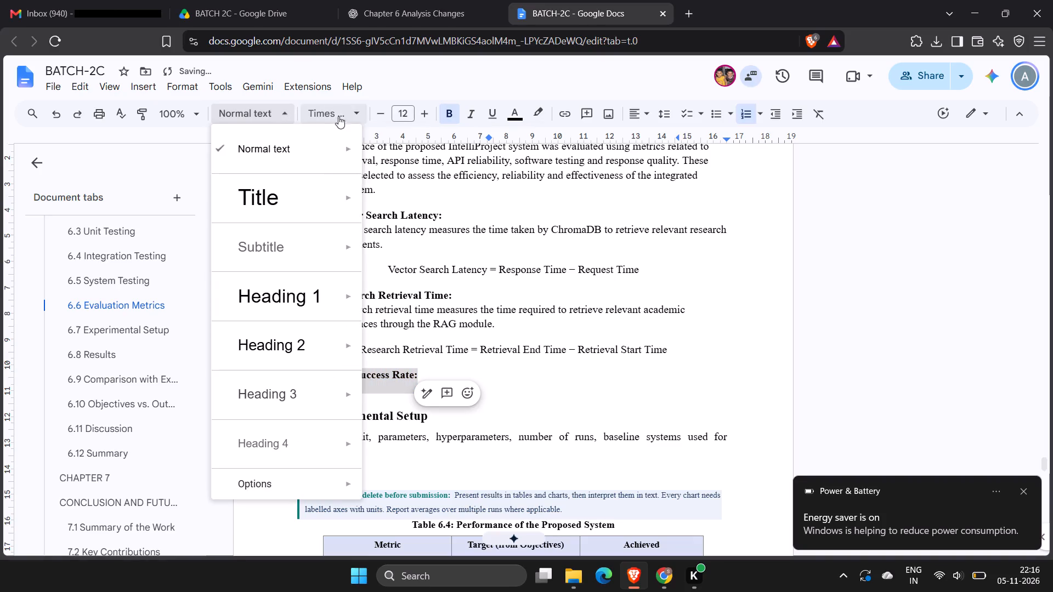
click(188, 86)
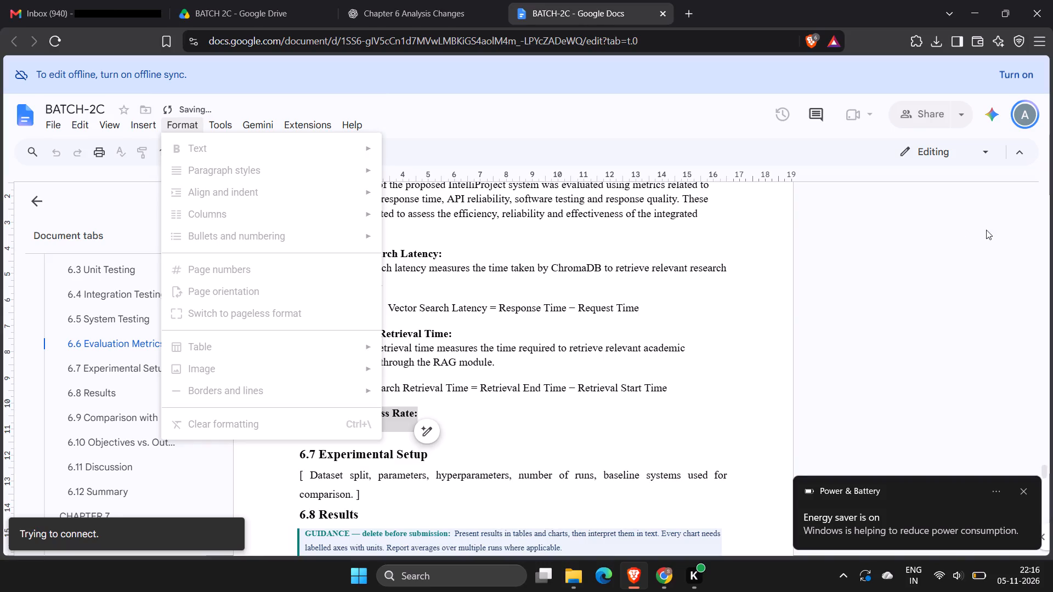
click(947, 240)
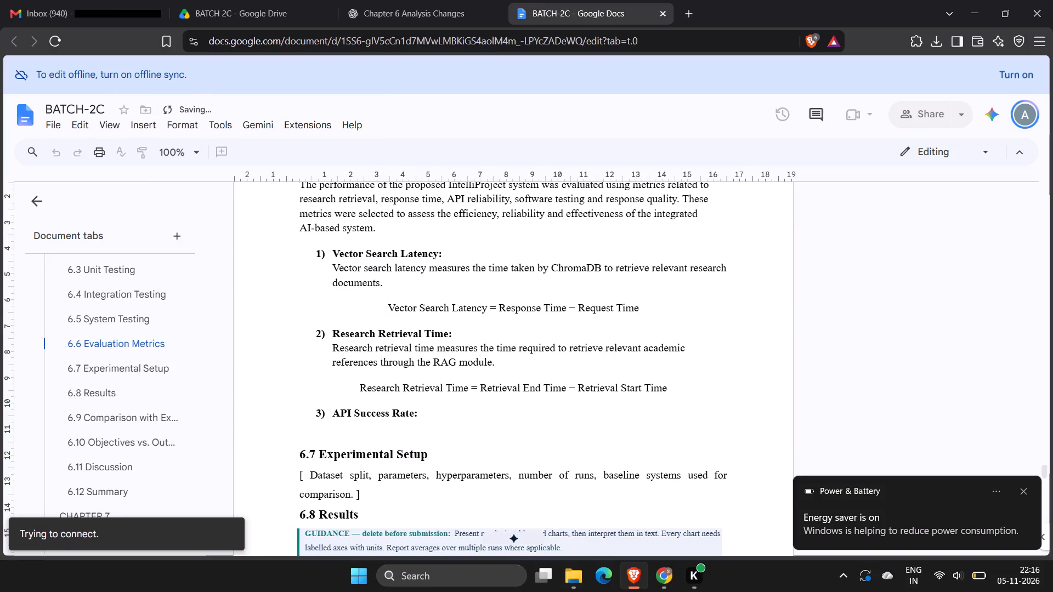
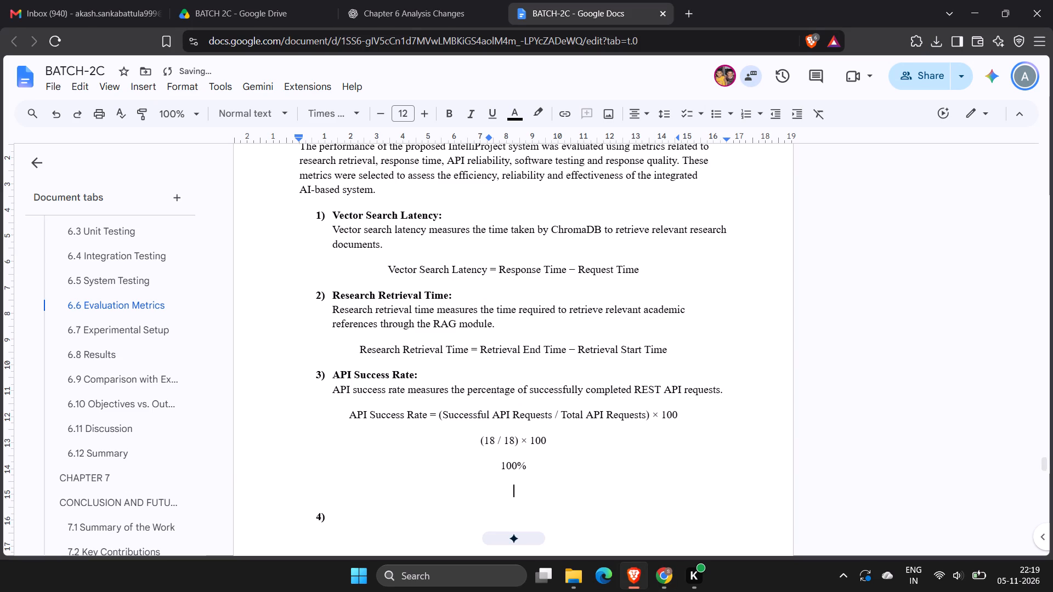
Clear the formatting of the "(18 / 18) × 100" and "100%" lines and set them to Times New Roman, size 12.
click(508, 477)
drag(537, 473, 399, 441)
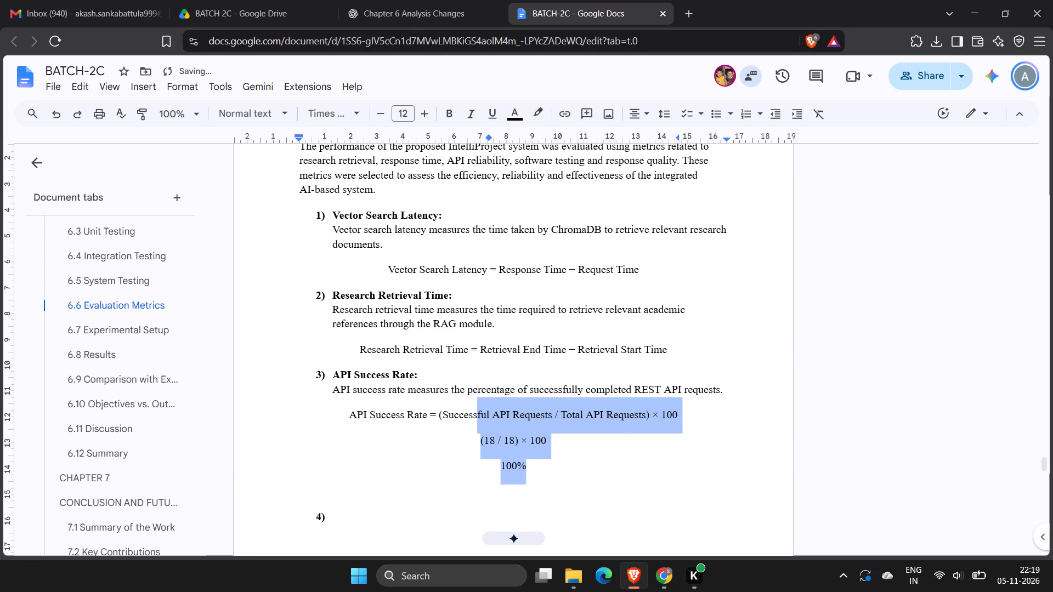
drag(399, 441, 391, 437)
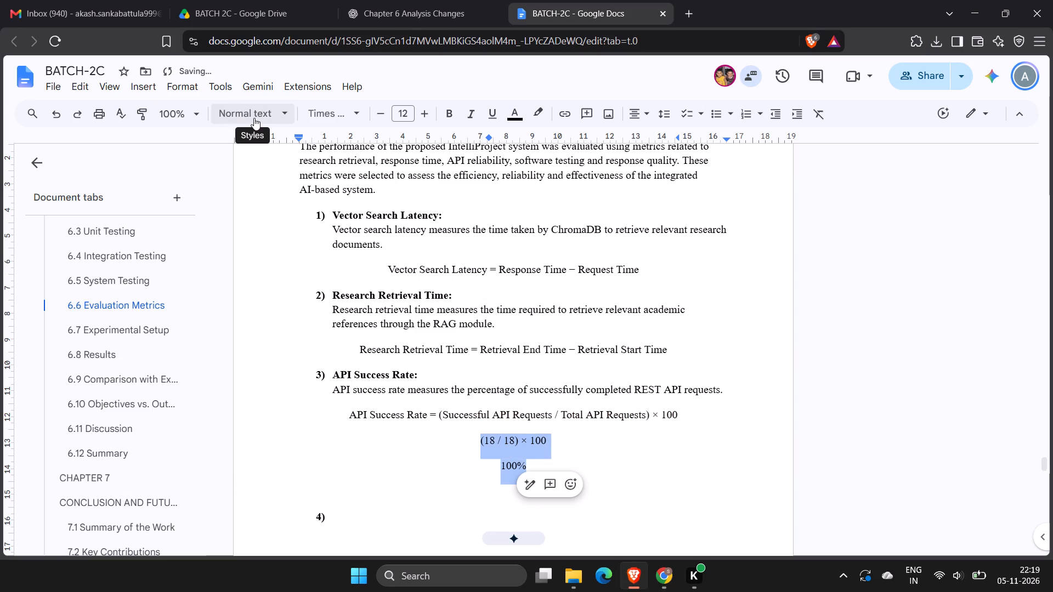
click(171, 83)
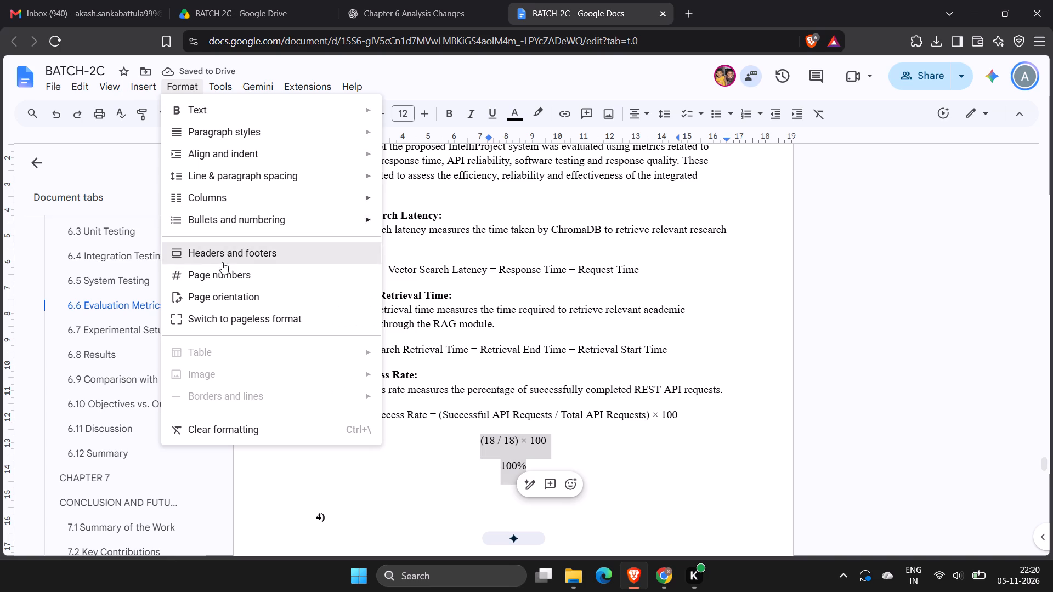
click(225, 429)
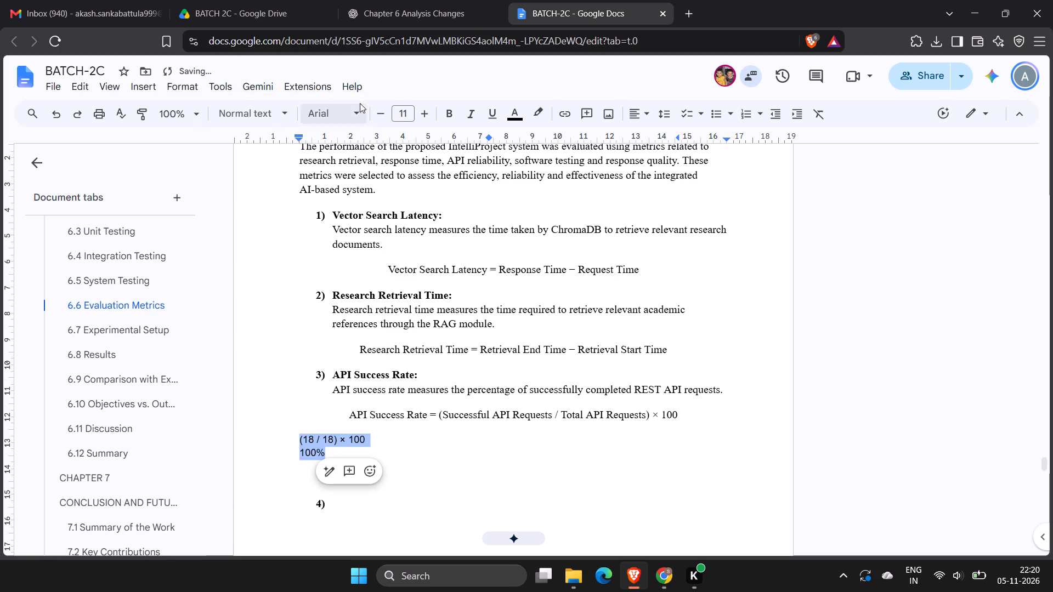
click(336, 103)
click(337, 112)
click(354, 193)
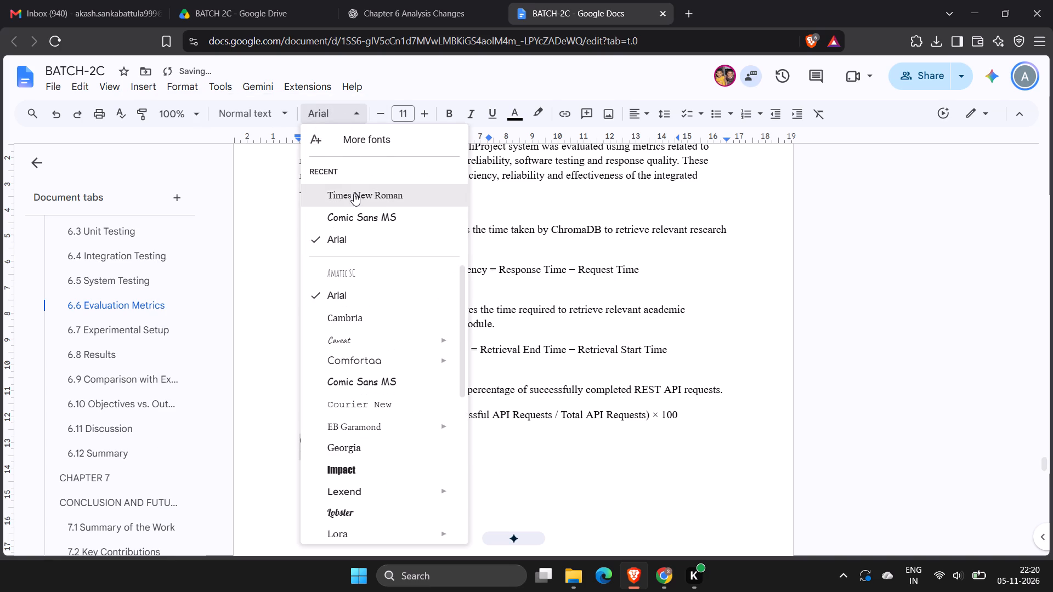
click(418, 118)
Center the "(18 / 18) × 100" and "100%" lines.
click(644, 111)
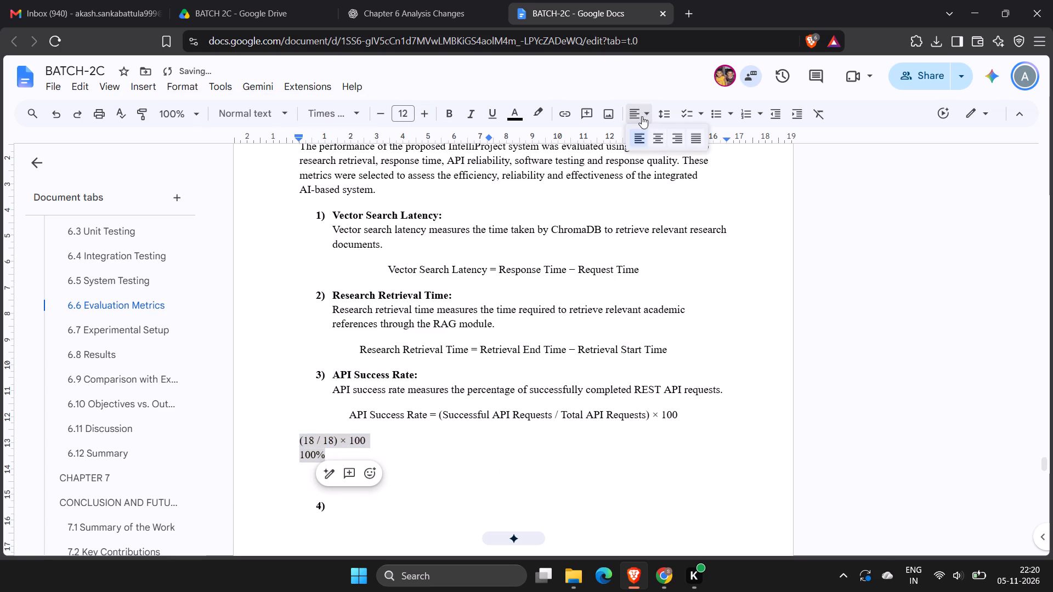
click(659, 144)
click(486, 296)
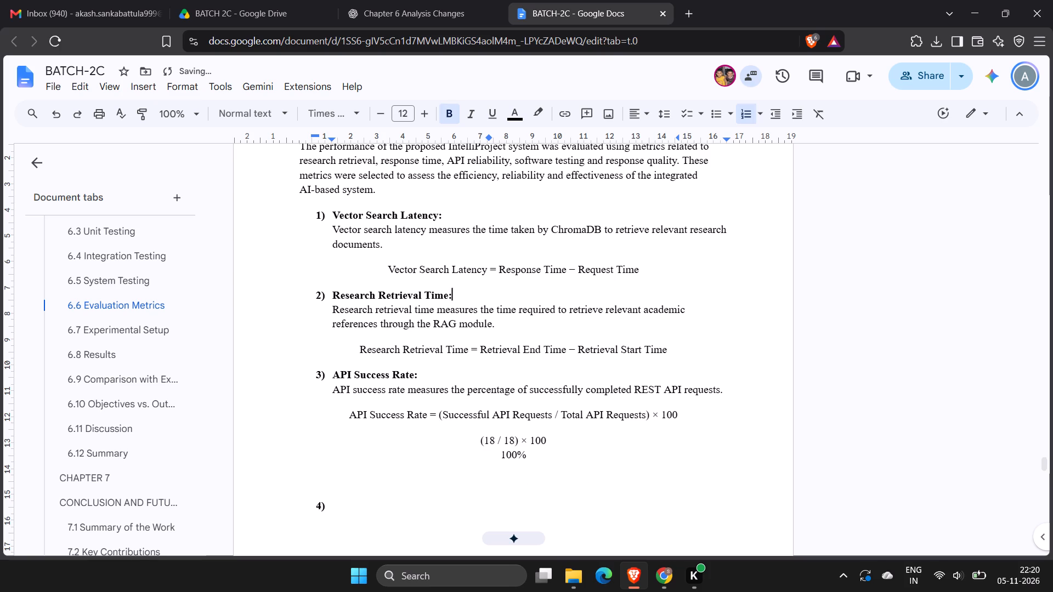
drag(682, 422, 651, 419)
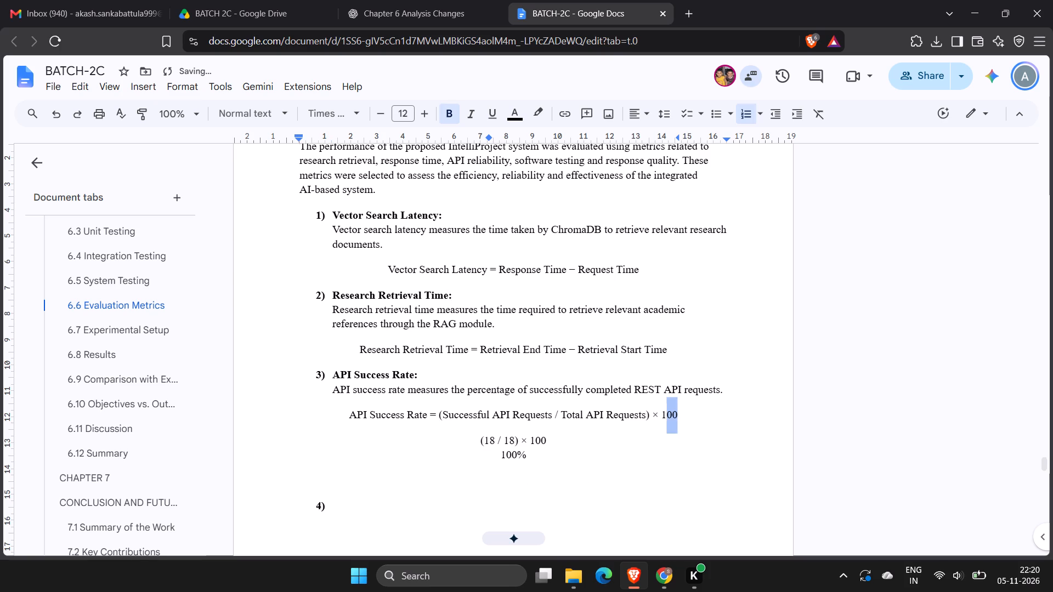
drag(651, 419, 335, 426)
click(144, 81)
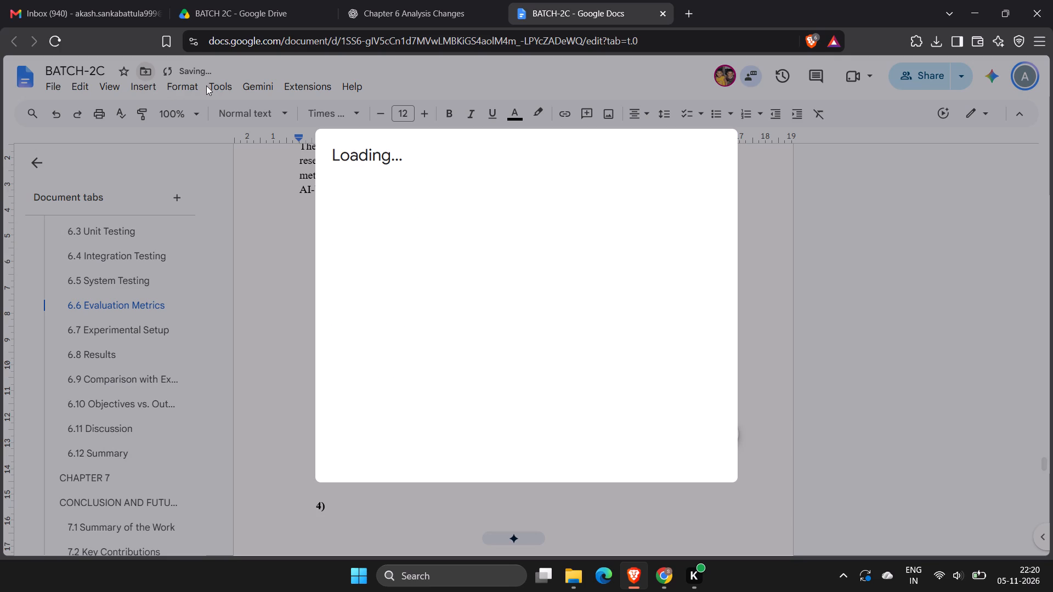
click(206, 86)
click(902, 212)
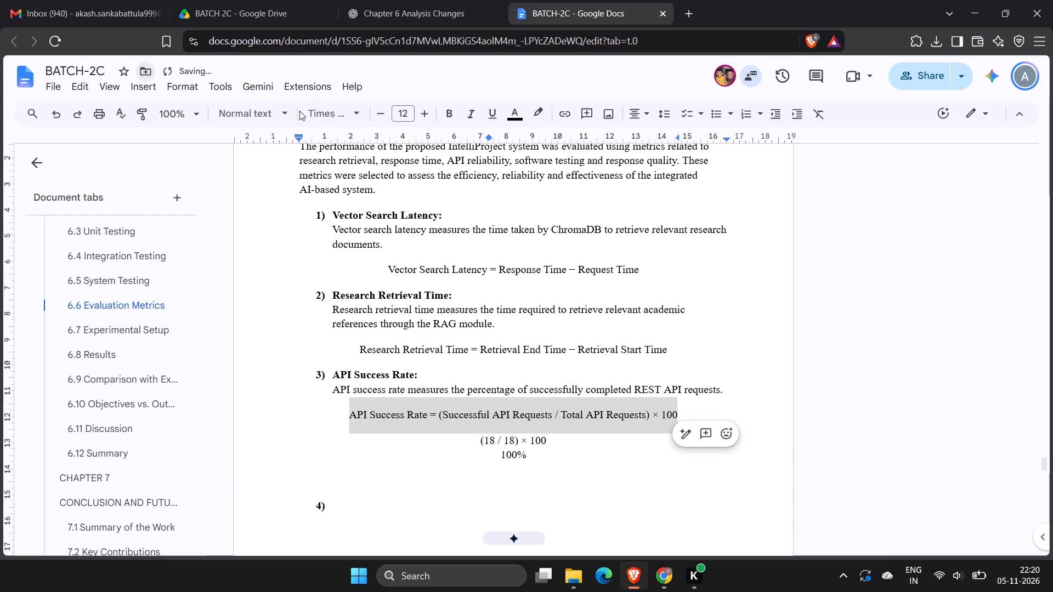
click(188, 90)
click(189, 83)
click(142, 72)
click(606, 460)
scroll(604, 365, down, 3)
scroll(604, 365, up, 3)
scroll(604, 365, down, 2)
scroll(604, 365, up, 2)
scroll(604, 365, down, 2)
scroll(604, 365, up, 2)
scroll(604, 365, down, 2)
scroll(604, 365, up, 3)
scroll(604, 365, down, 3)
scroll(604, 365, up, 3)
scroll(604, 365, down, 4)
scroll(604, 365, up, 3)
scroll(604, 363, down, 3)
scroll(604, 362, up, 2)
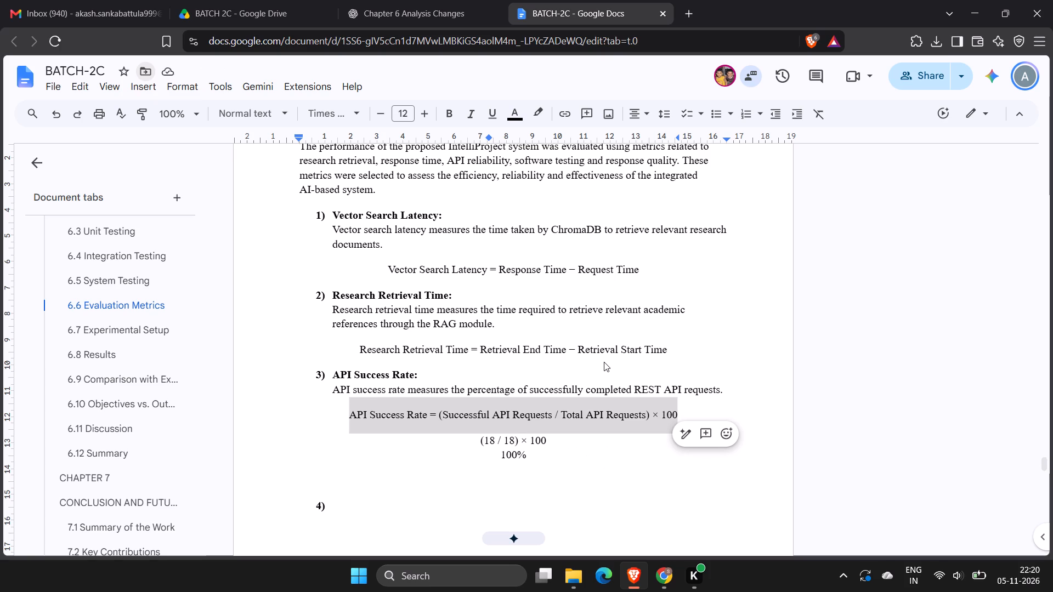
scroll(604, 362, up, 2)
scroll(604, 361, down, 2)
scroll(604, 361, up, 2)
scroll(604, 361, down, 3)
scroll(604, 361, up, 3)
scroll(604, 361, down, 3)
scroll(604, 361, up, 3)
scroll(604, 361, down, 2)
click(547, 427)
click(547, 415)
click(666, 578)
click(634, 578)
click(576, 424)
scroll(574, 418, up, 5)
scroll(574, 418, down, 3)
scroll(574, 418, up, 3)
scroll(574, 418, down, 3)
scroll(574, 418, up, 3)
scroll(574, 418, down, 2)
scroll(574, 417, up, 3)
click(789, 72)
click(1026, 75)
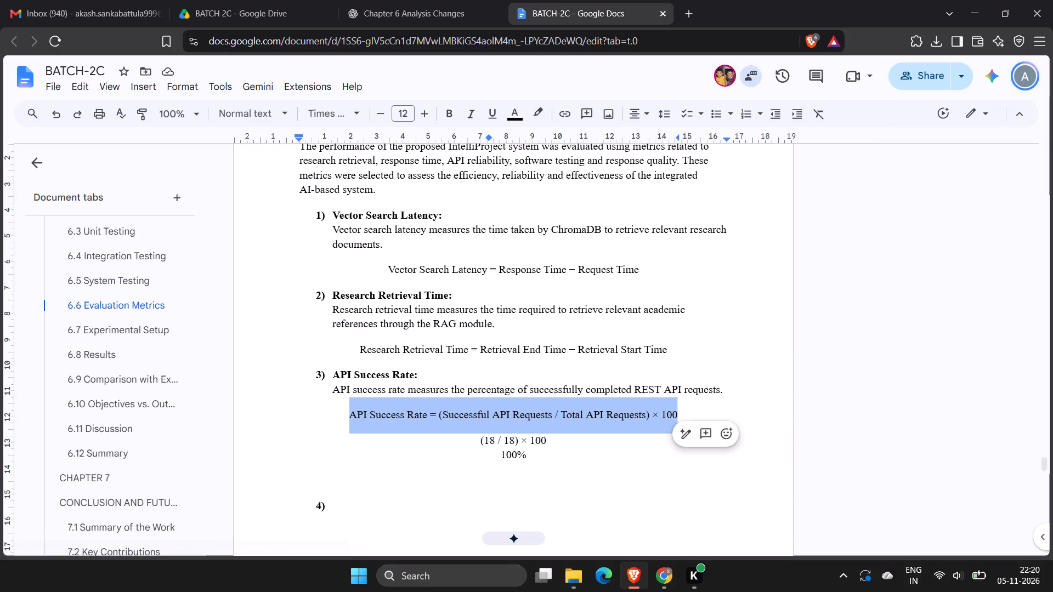
Clear the API Success Rate formula line's formatting, then set it to Times New Roman, size 12, centered.
click(186, 89)
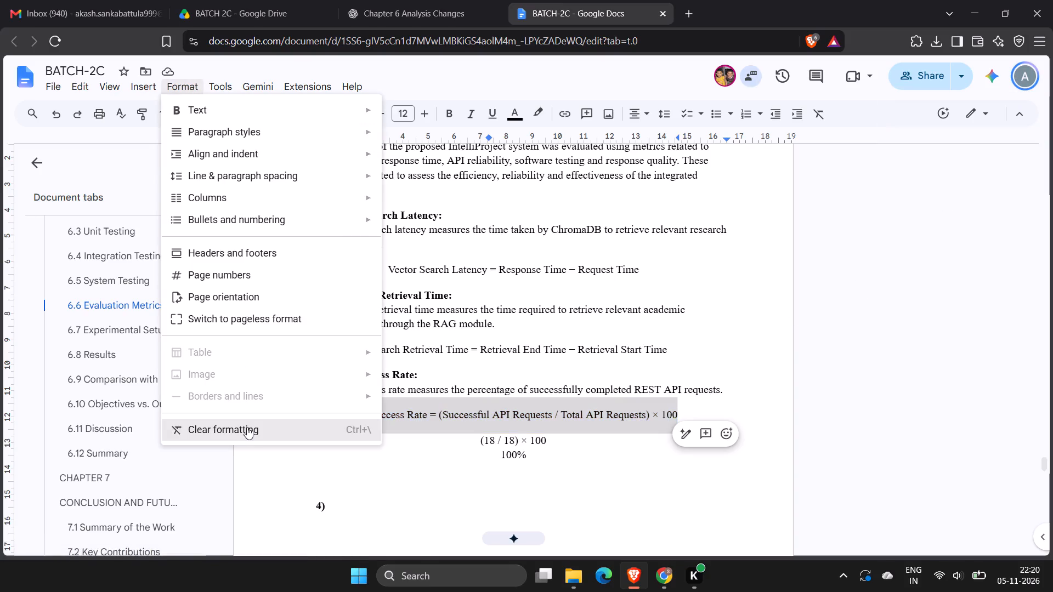
click(247, 427)
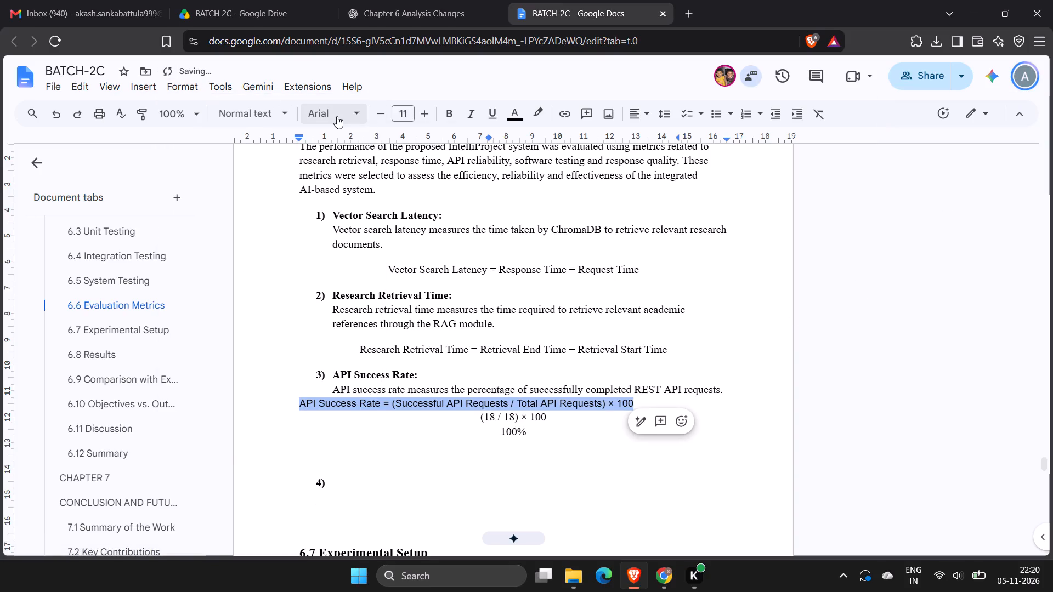
click(337, 116)
click(363, 195)
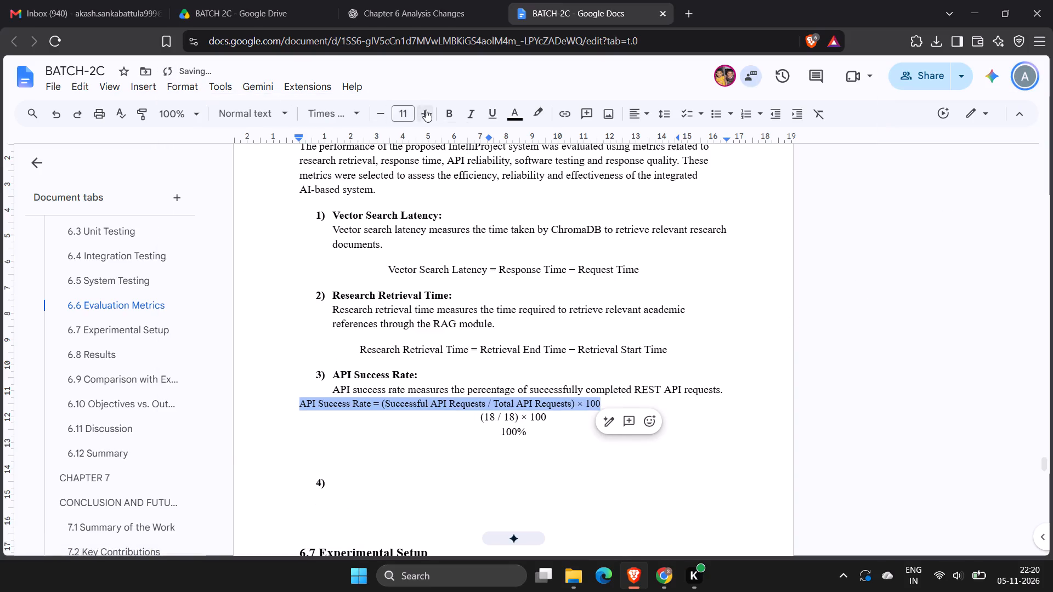
click(425, 113)
click(637, 118)
click(657, 145)
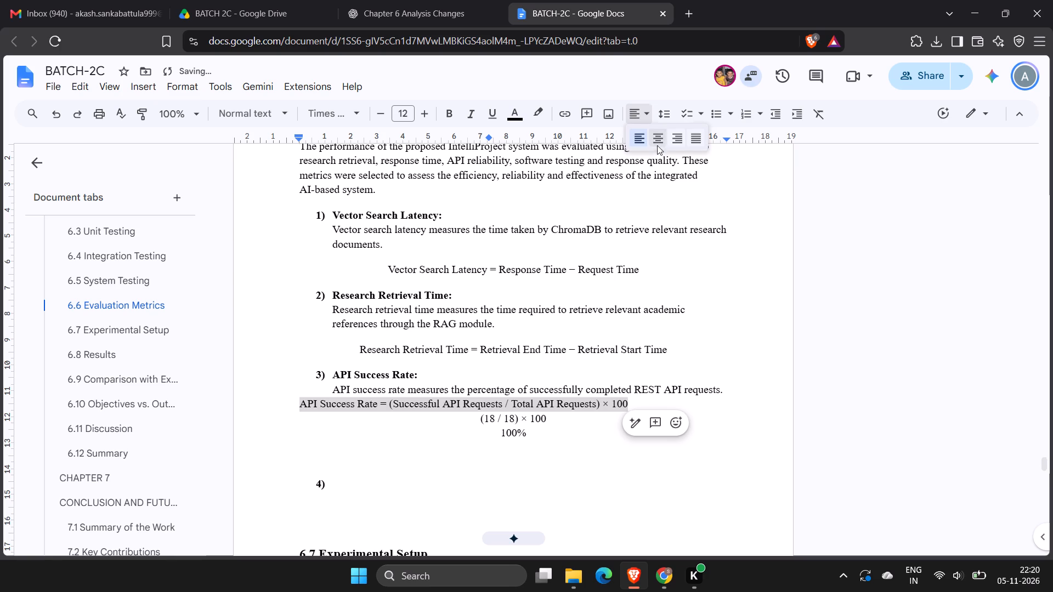
click(548, 382)
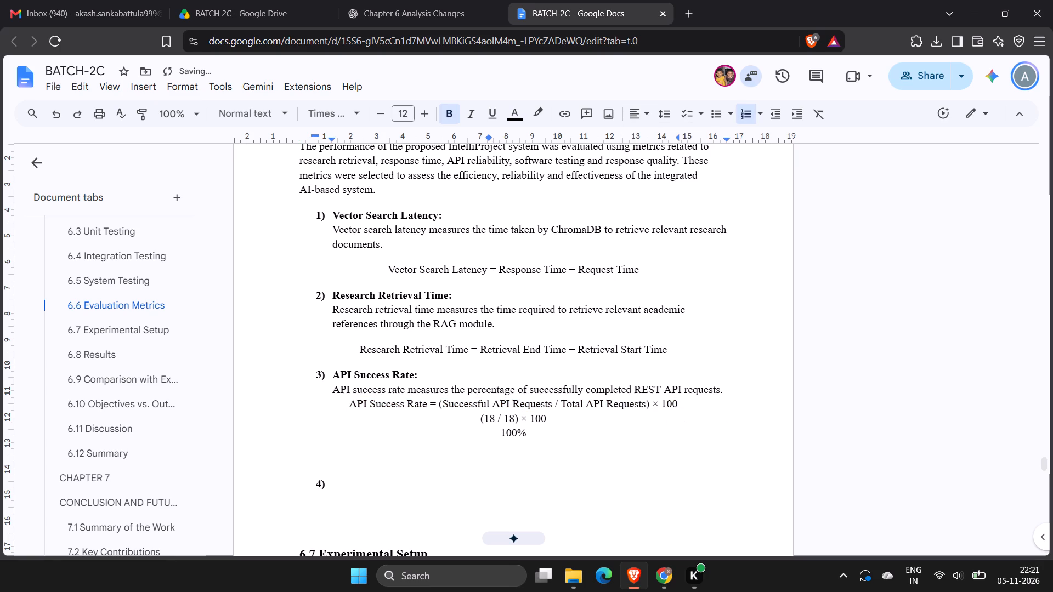
Insert a blank line between the API Success Rate description and its formula.
click(732, 388)
key(Return)
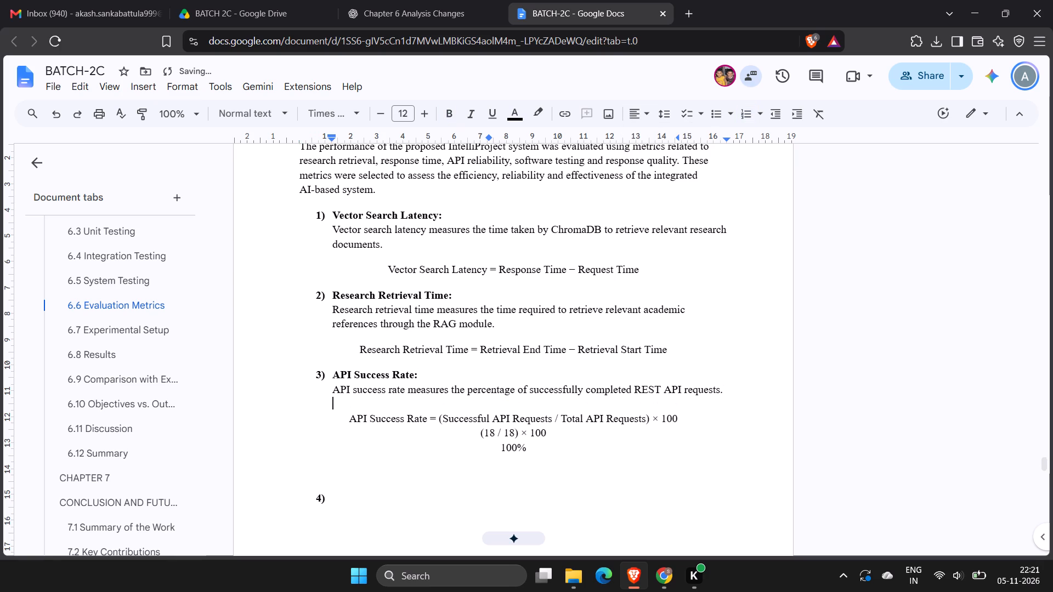
Delete the extra empty line between the "100%" result and numbered item 4.
scroll(448, 493, down, 2)
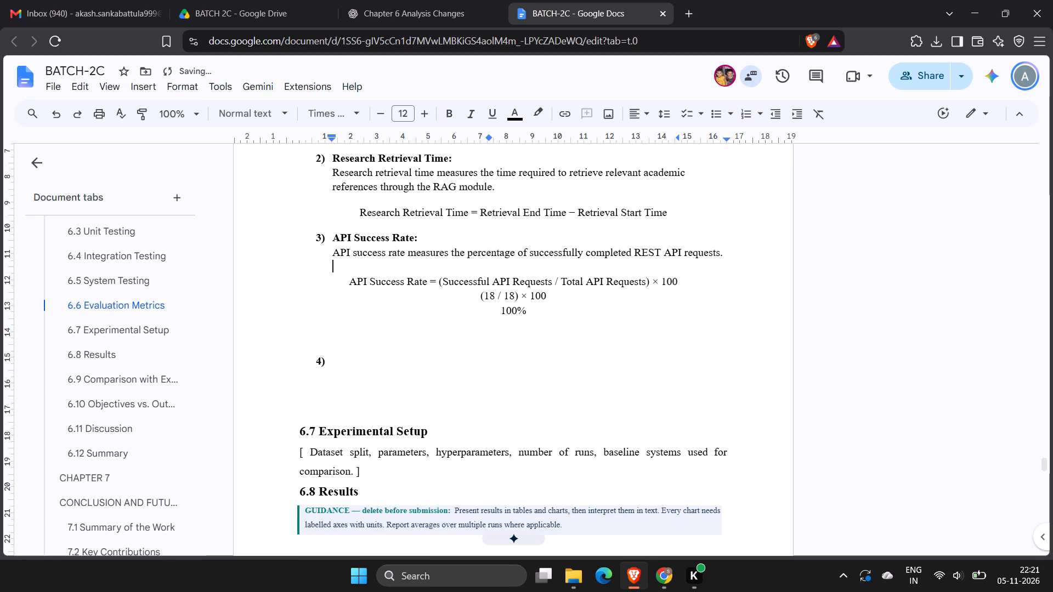
click(345, 364)
click(354, 335)
key(BackSpace)
key(BackSpace)
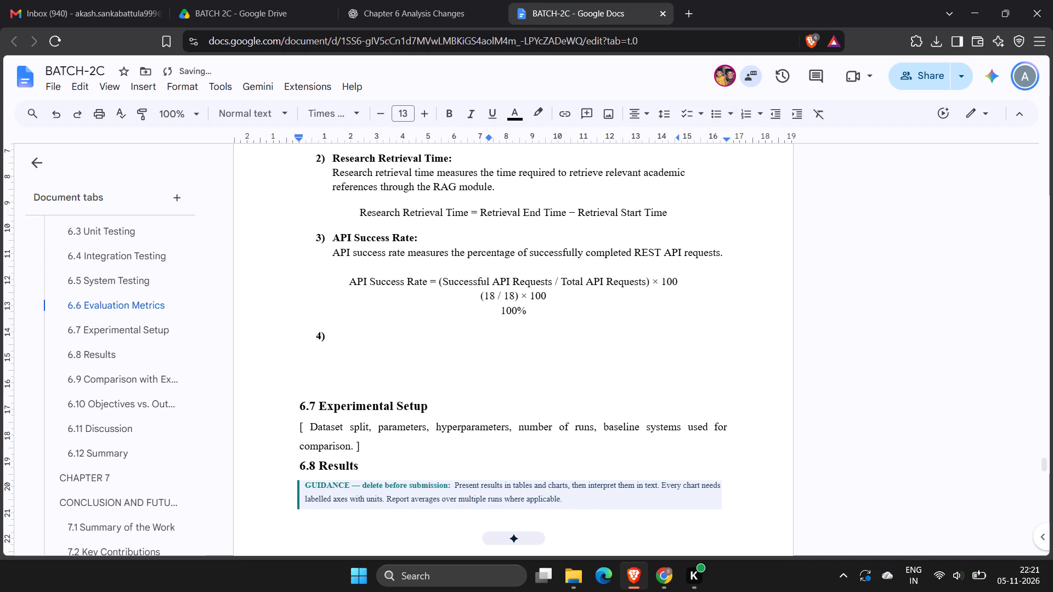
Copy the "Test Pass Rate" heading and its description from ChatGPT in Chrome into item 4 of the BATCH-2C document.
click(353, 343)
click(671, 581)
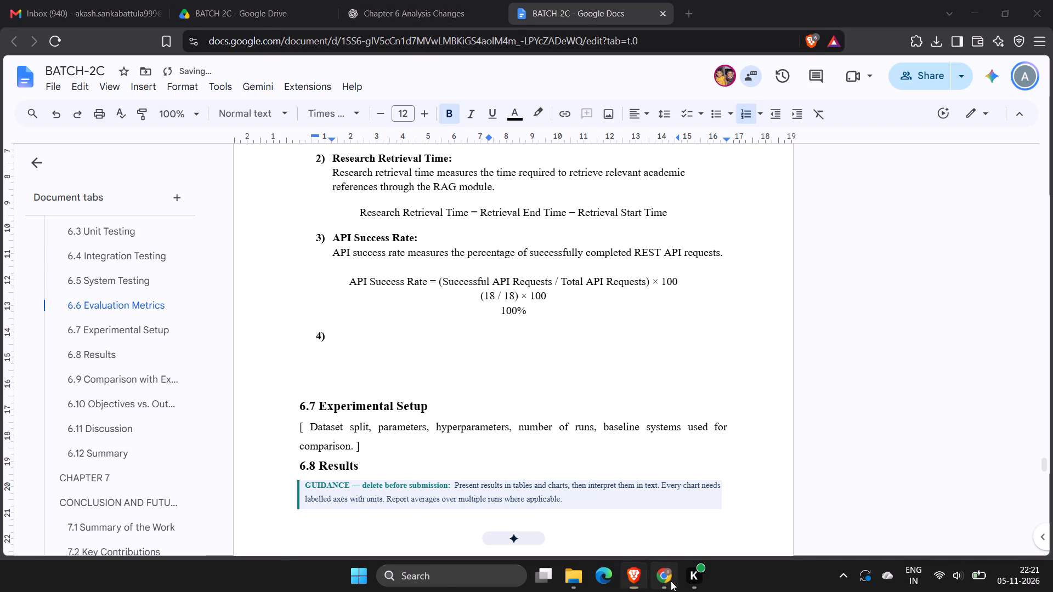
scroll(519, 422, down, 2)
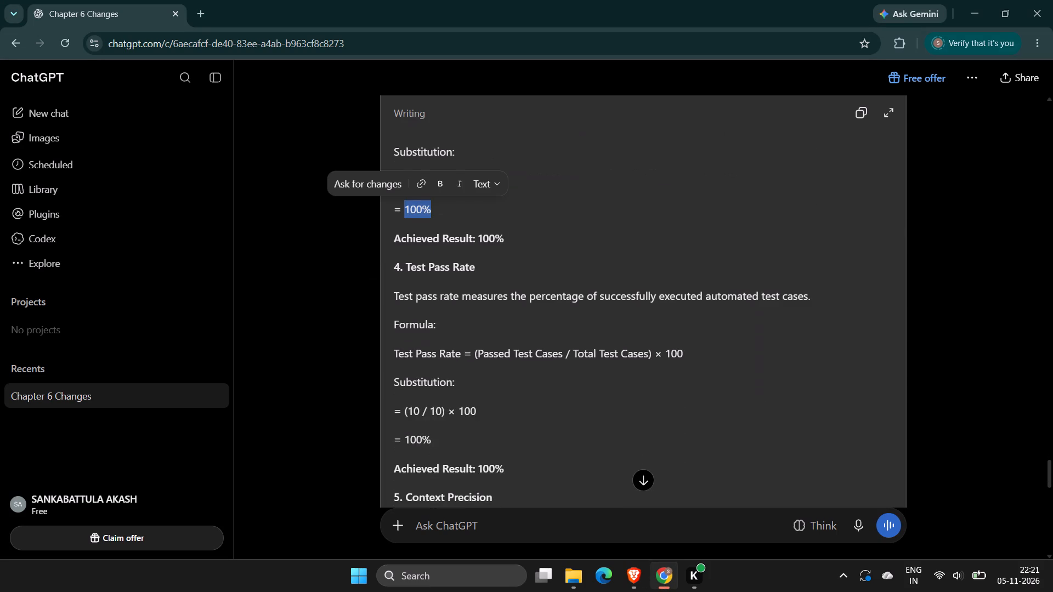
scroll(494, 416, down, 1)
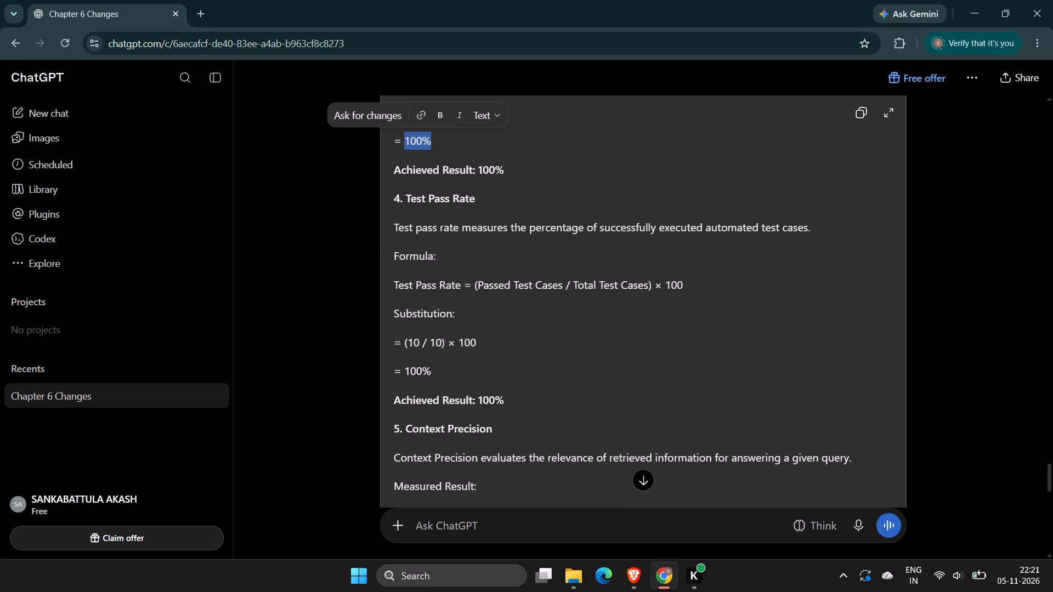
drag(822, 230, 416, 242)
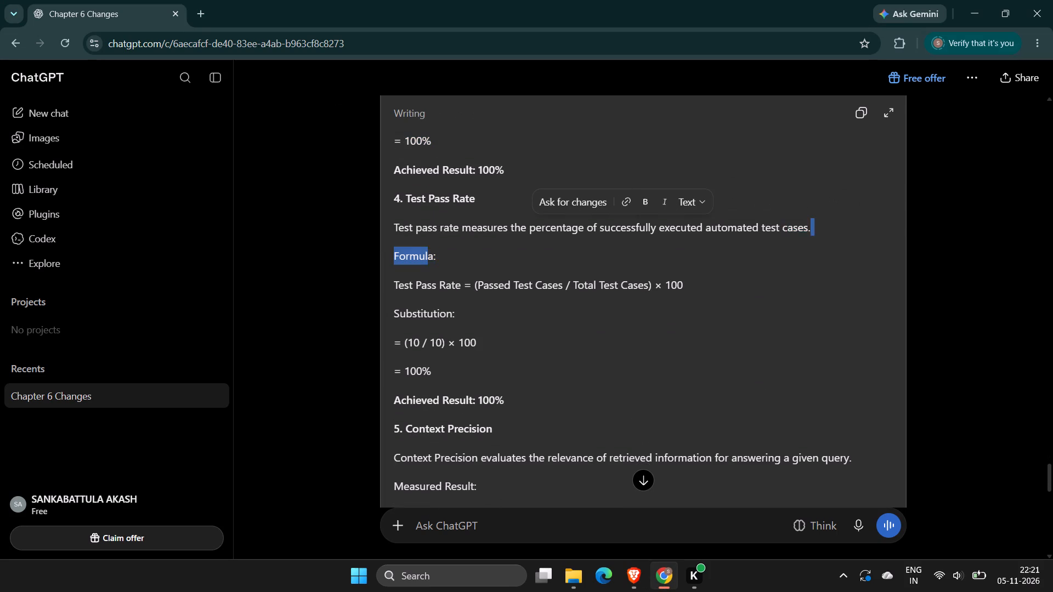
drag(416, 242, 406, 201)
key(ctrl+c)
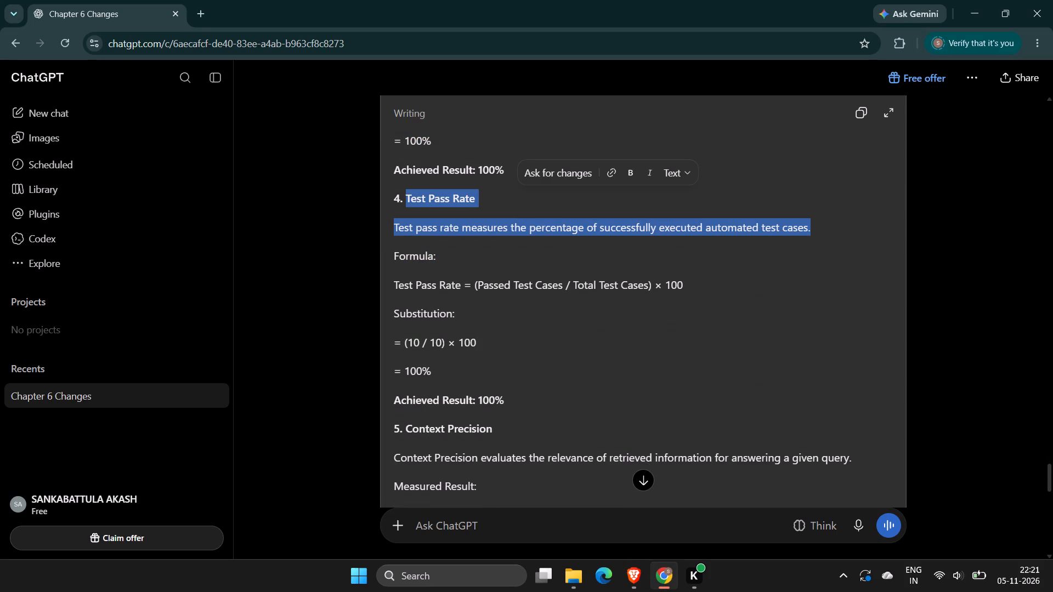
click(640, 568)
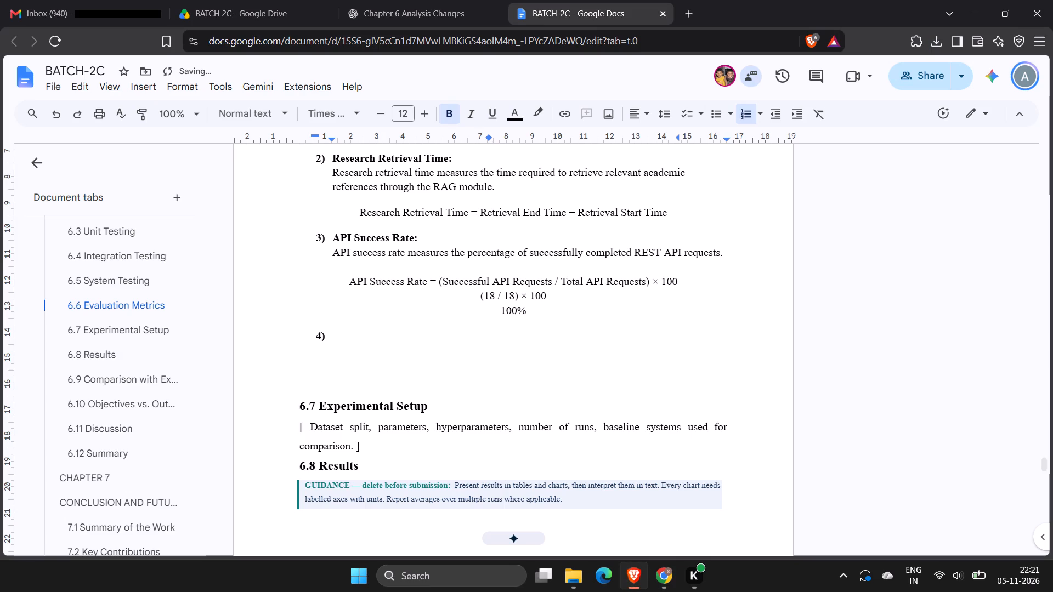
key(ctrl+v)
Remove the empty item 6 and the list number from the Test Pass Rate description.
click(325, 377)
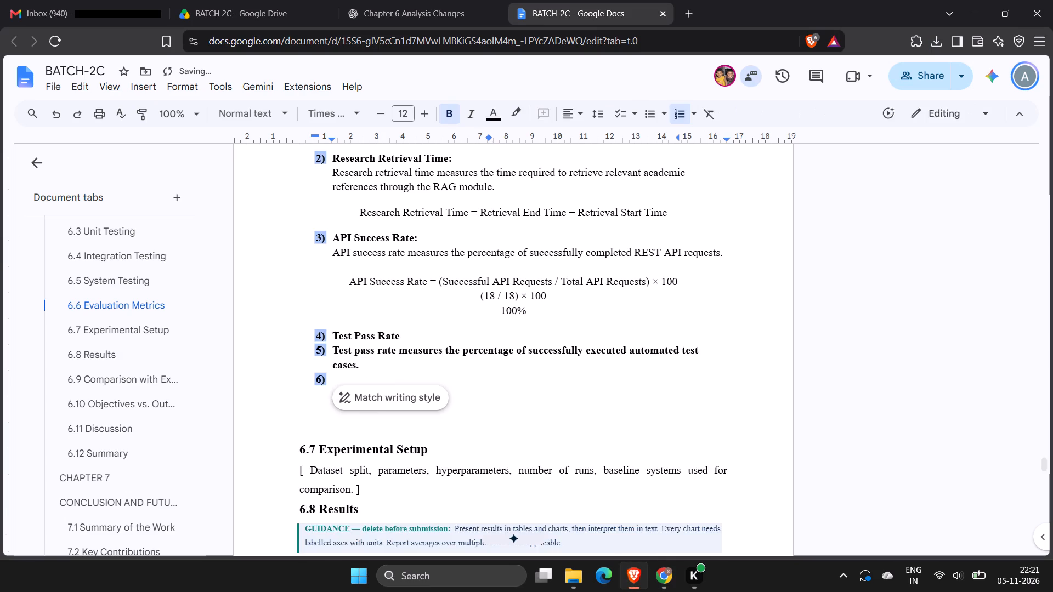
click(348, 378)
drag(344, 378, 332, 376)
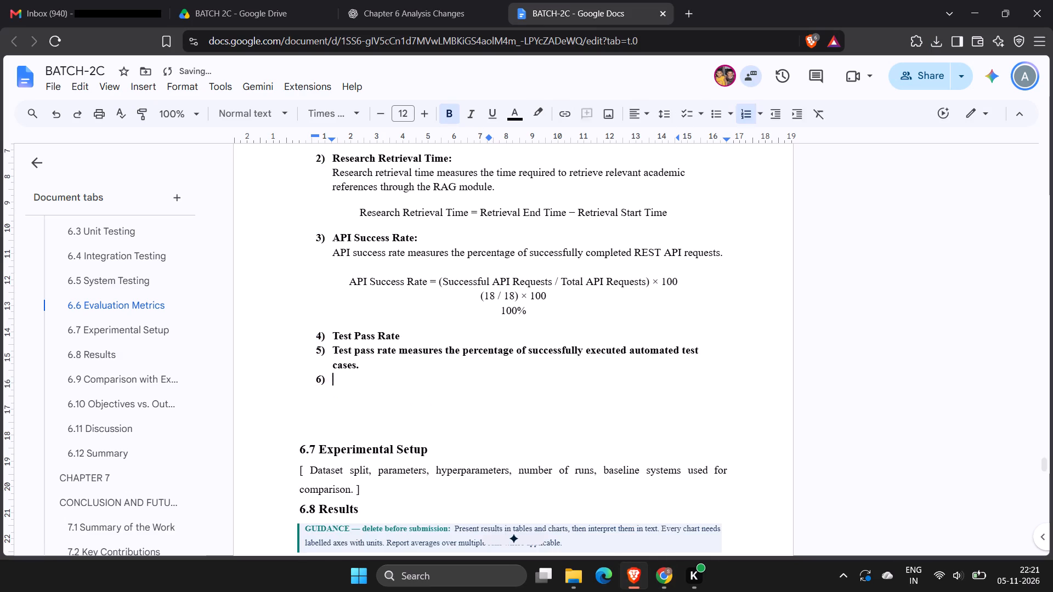
drag(332, 376, 309, 332)
click(352, 379)
key(BackSpace)
click(326, 354)
key(BackSpace)
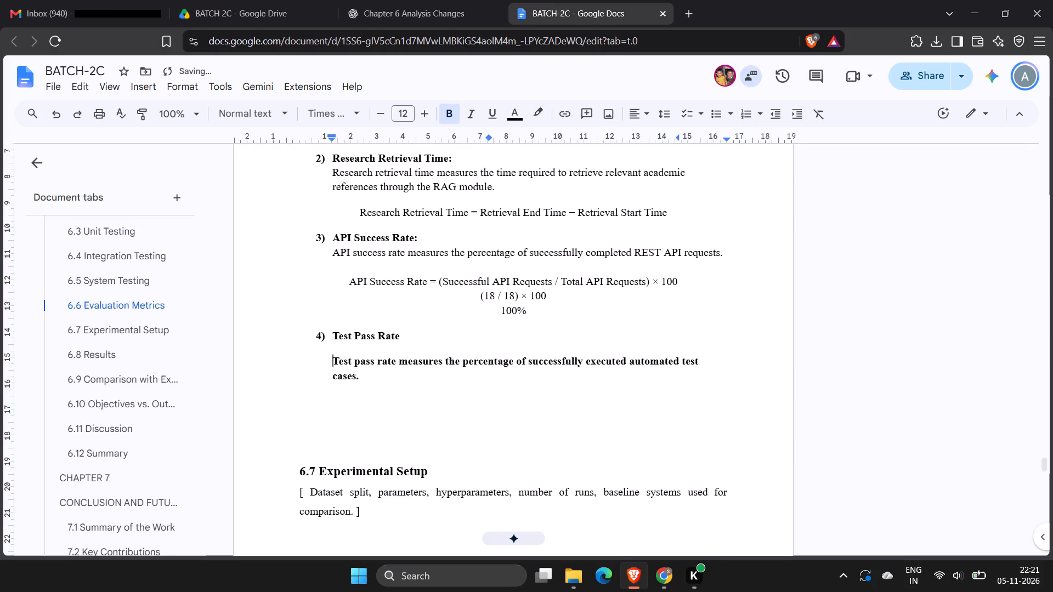
Clear the formatting of the Test Pass Rate heading and description and set them to Times New Roman, size 12.
drag(371, 378, 298, 331)
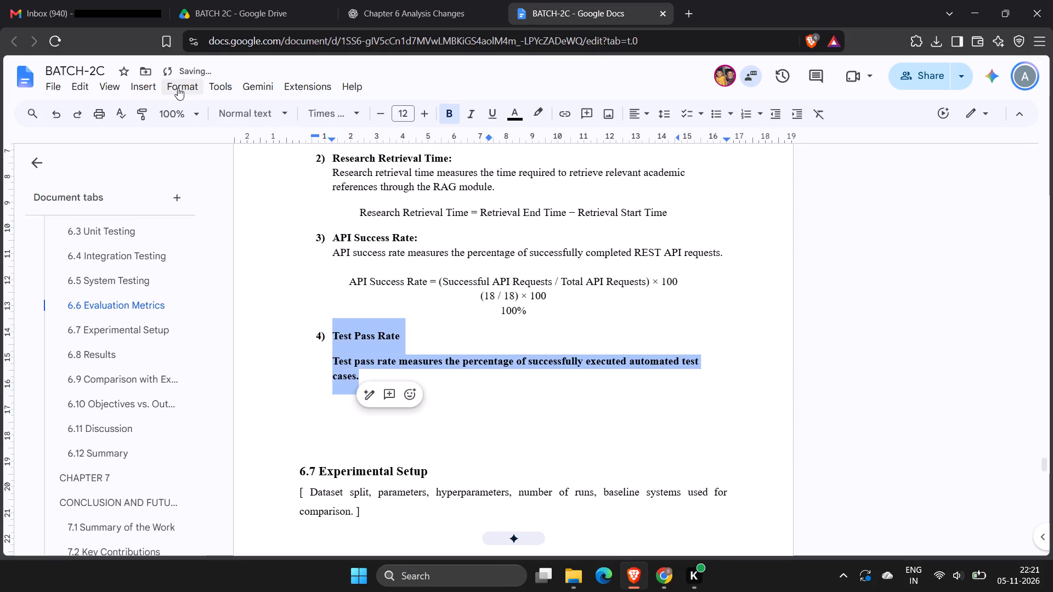
click(178, 88)
click(244, 429)
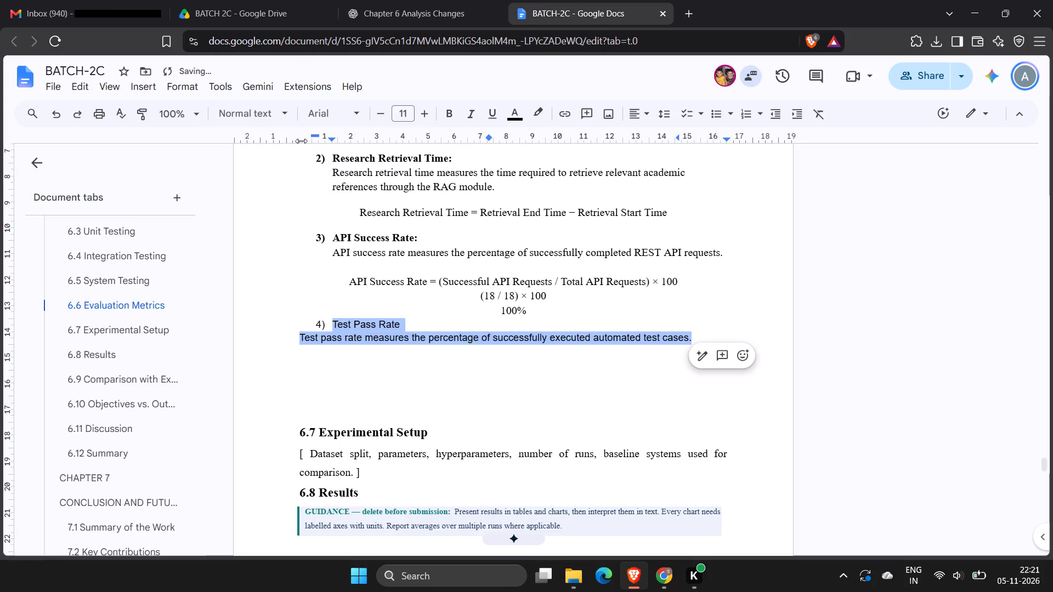
click(330, 113)
click(371, 201)
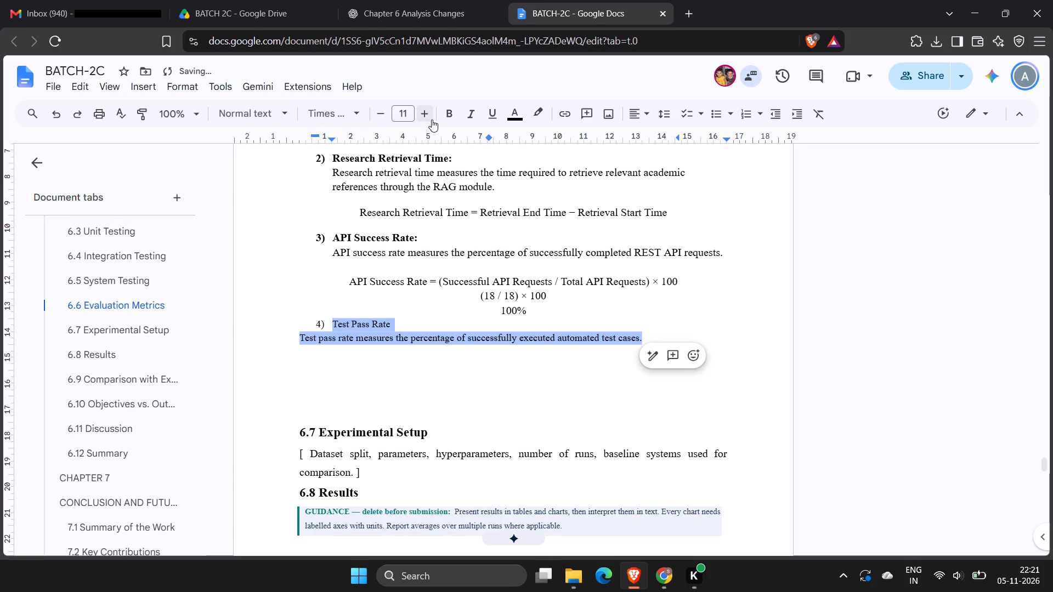
click(431, 115)
Add a colon and a space after the "Test Pass Rate" heading.
click(395, 325)
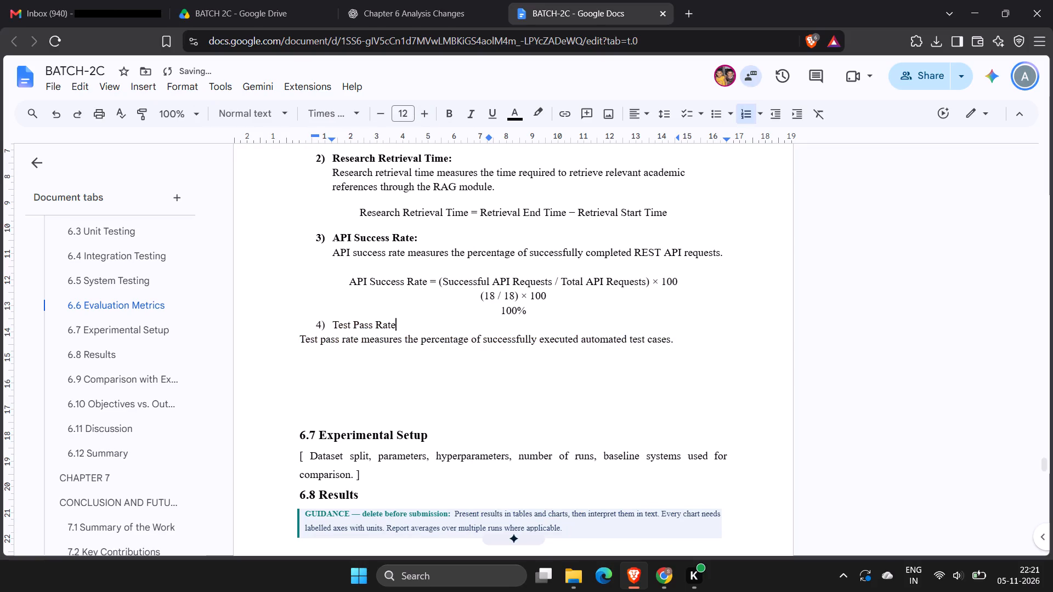
key(shift+colon)
key(space)
Rejoin the Test Pass Rate description to item 4 and put it on its own unnumbered, indented line below the heading.
click(299, 338)
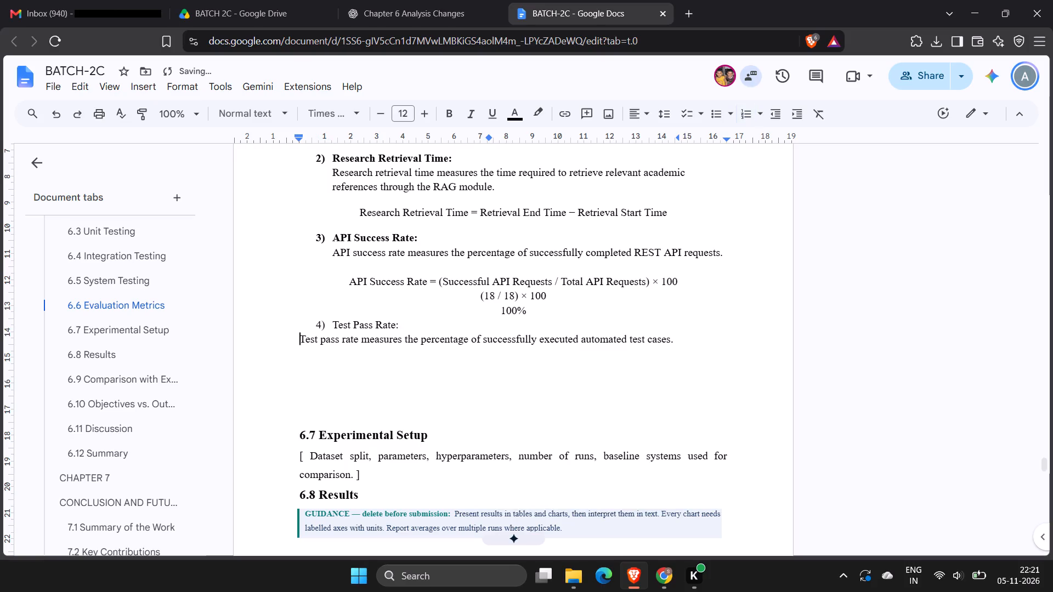
key(BackSpace)
key(space)
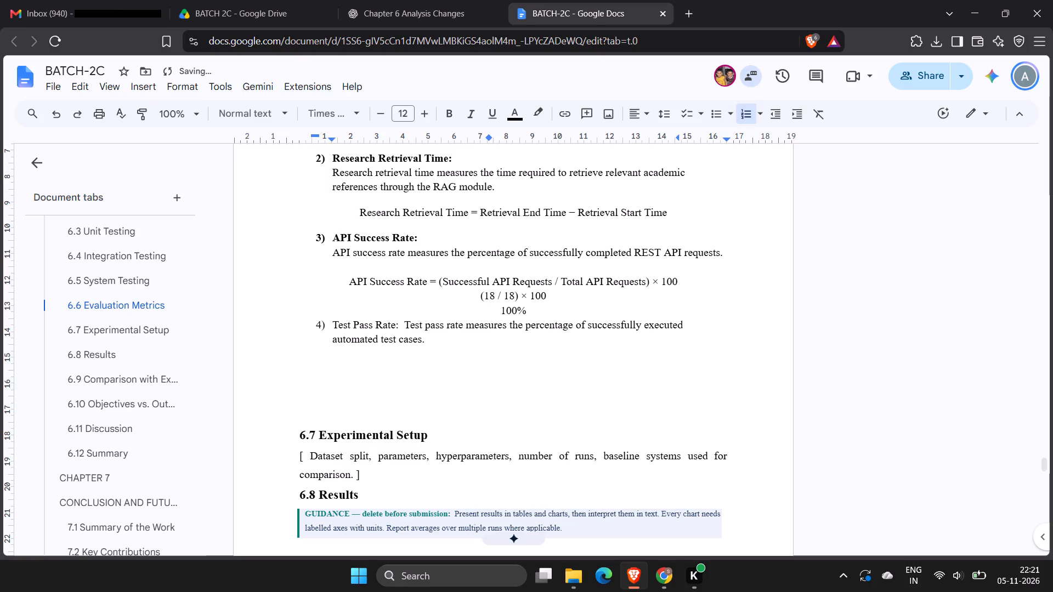
key(BackSpace)
key(Return)
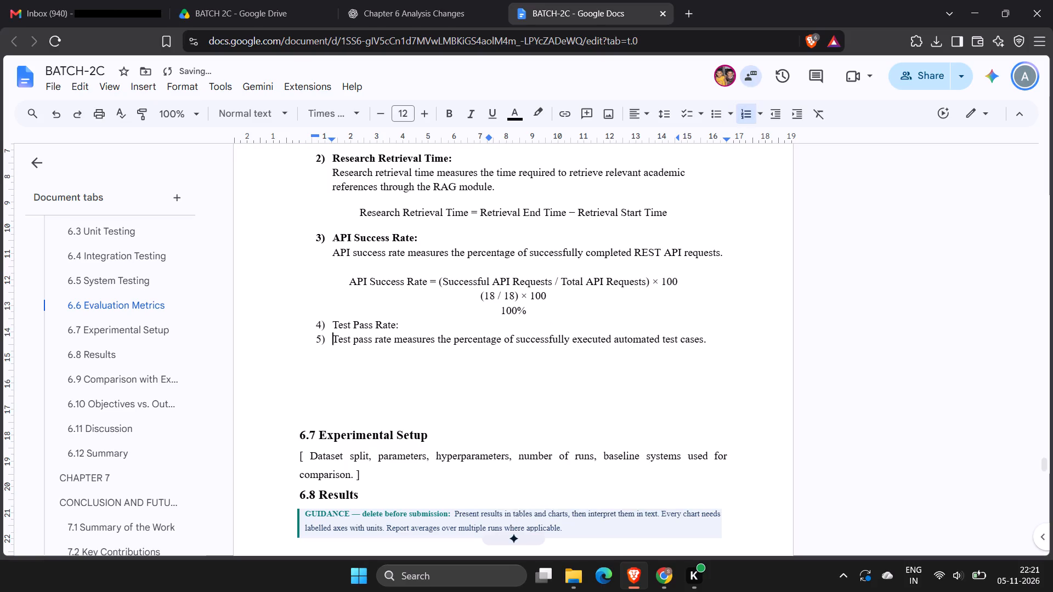
key(BackSpace)
Make the "Test Pass Rate:" heading of item 4 bold.
drag(404, 327, 318, 321)
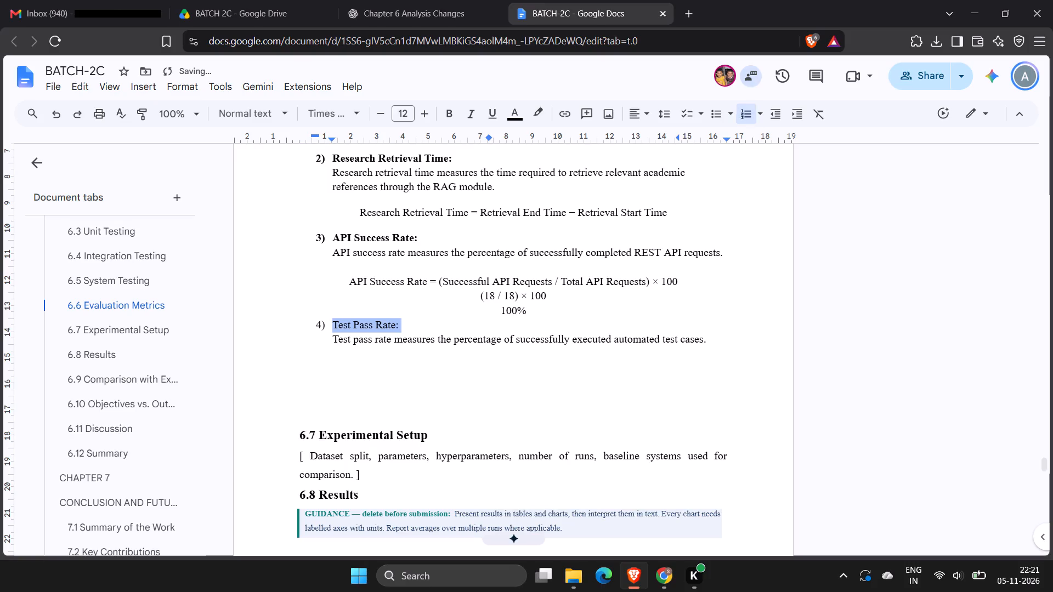
click(445, 113)
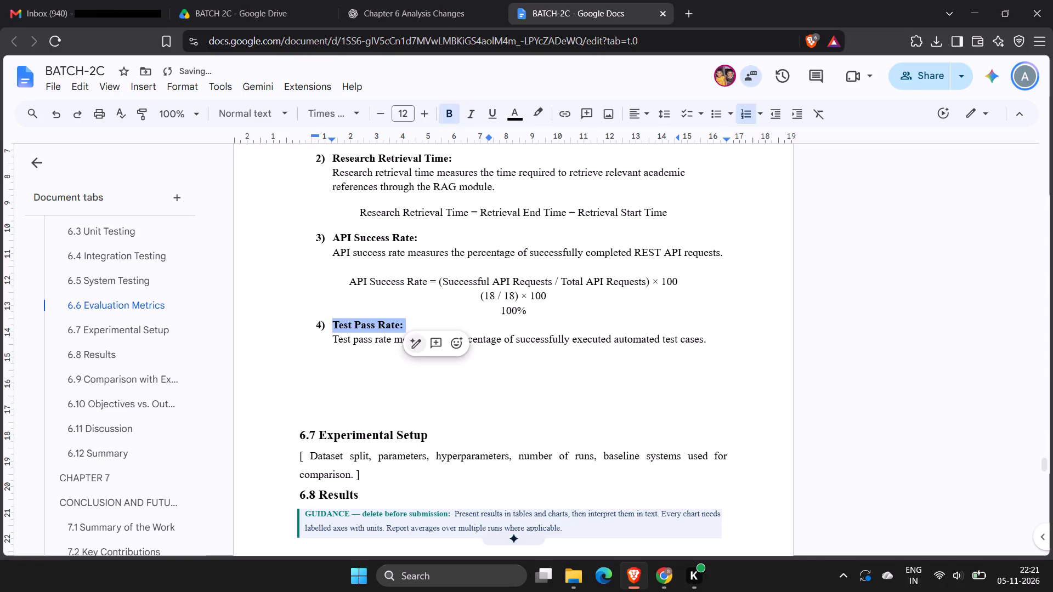
click(377, 347)
Copy the formula "Test Pass Rate = (Passed Test Cases / Total Test Cases) × 100" from ChatGPT in Chrome into the report below item 4's description.
click(423, 368)
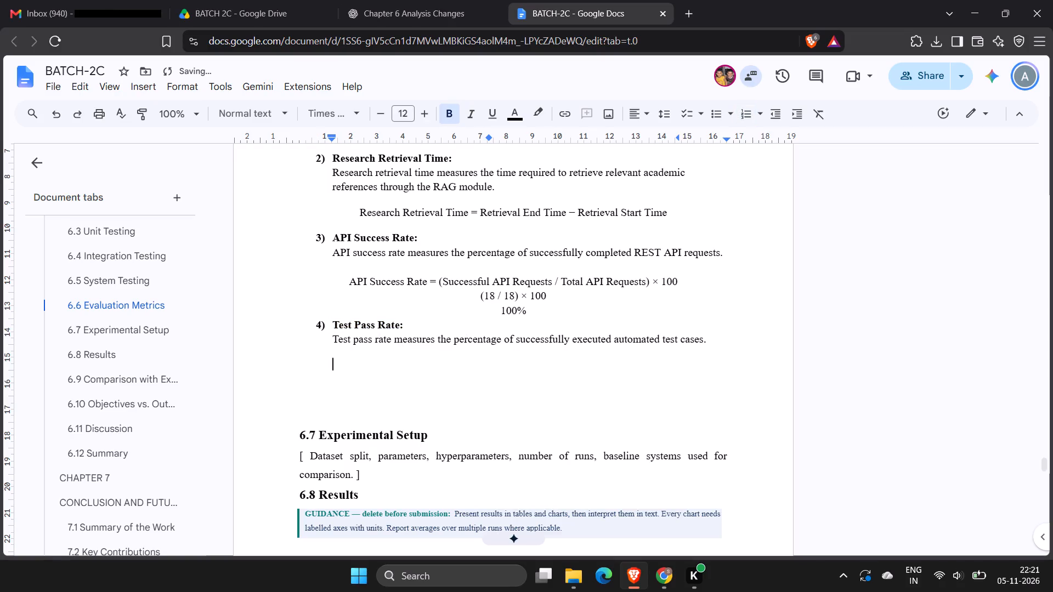
click(671, 582)
click(542, 331)
drag(691, 286, 395, 281)
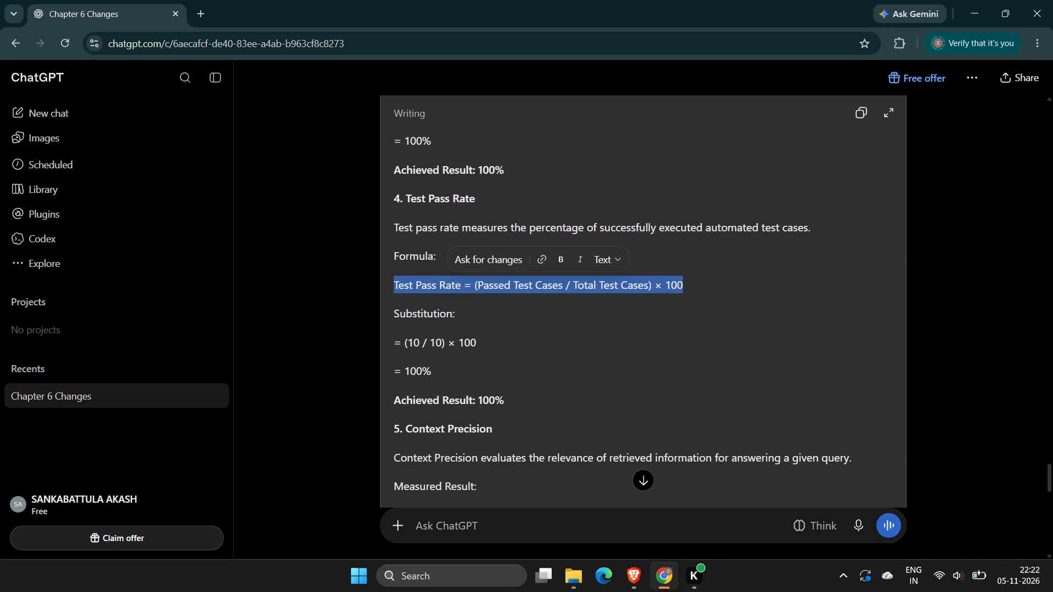
key(ctrl+c)
click(635, 574)
key(ctrl+v)
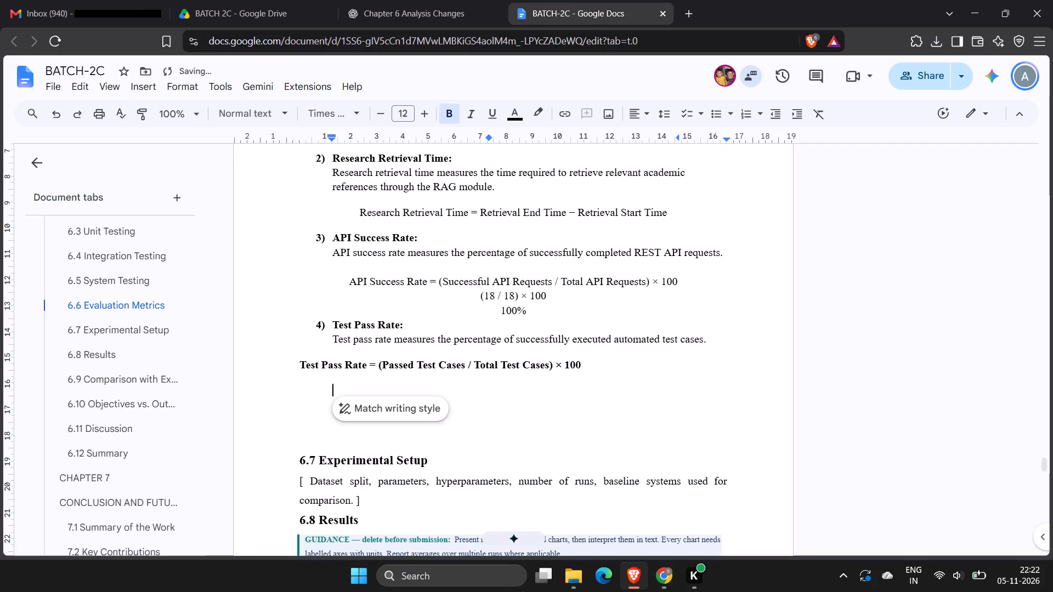
Remove the bold from the pasted Test Pass Rate formula and center it.
drag(576, 365, 270, 368)
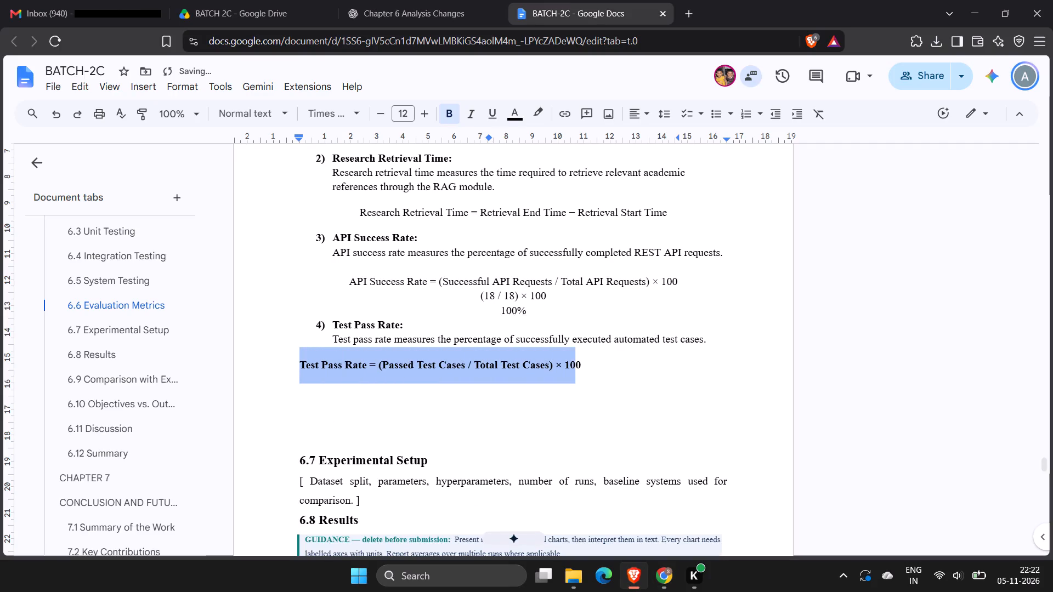
click(456, 111)
click(639, 118)
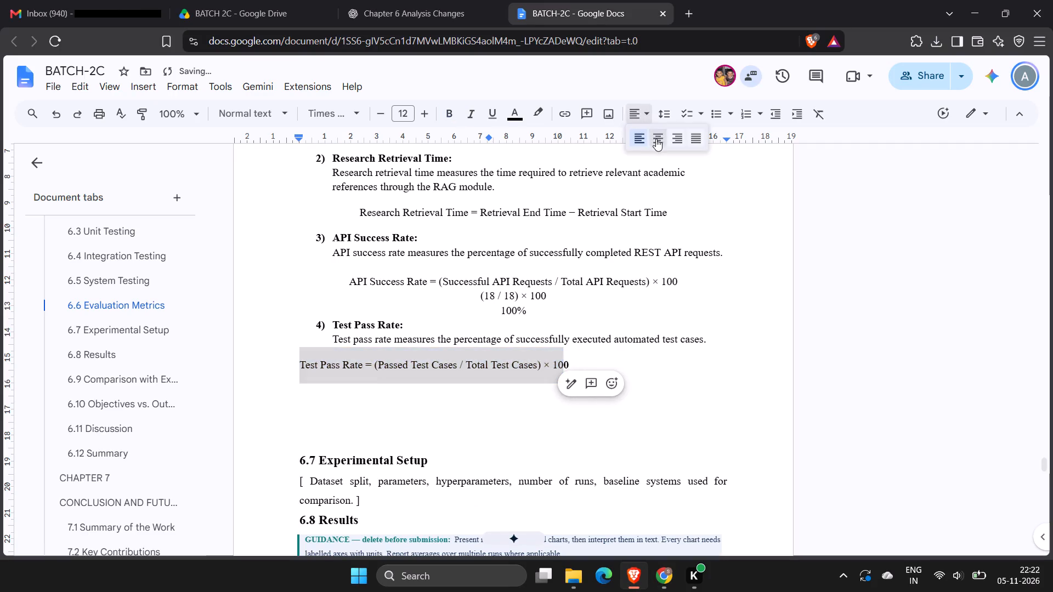
click(656, 139)
Copy the Test Pass Rate substitution lines "= (10 / 10) × 100" and "= 100%" from ChatGPT in Chrome into the report below the formula.
click(517, 393)
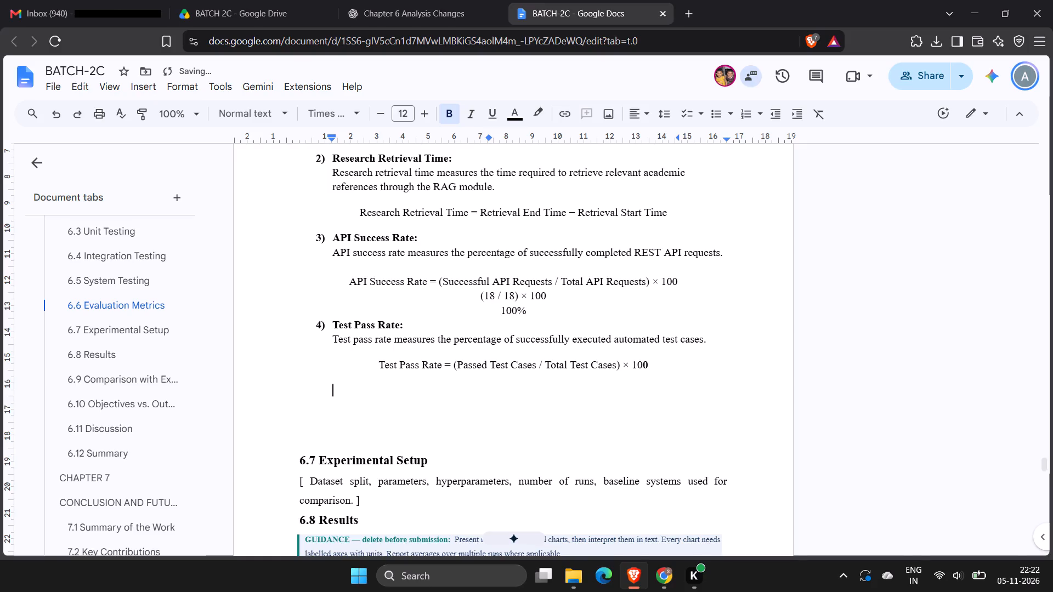
click(412, 0)
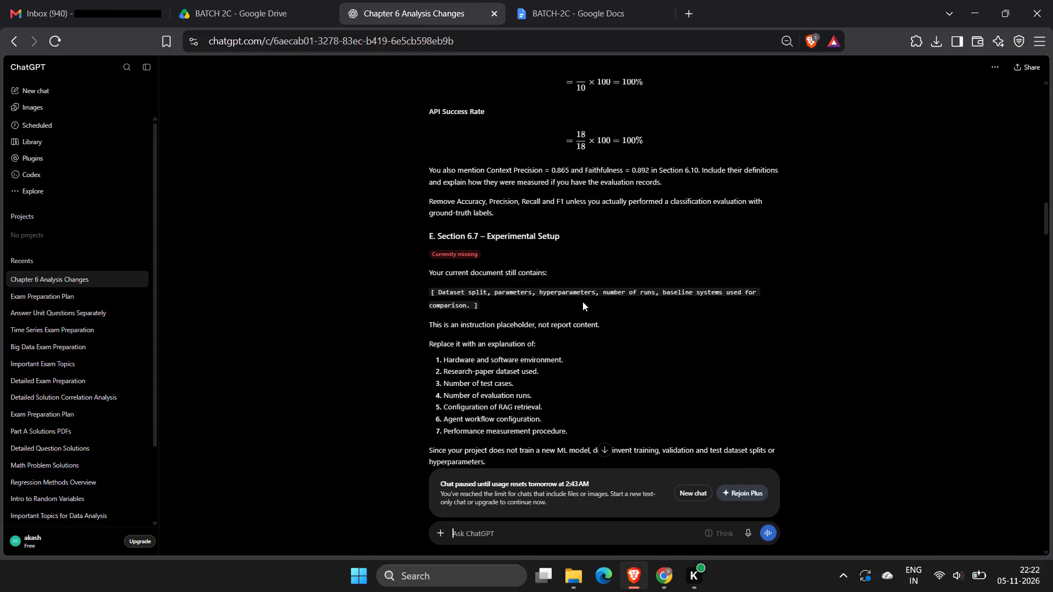
click(552, 12)
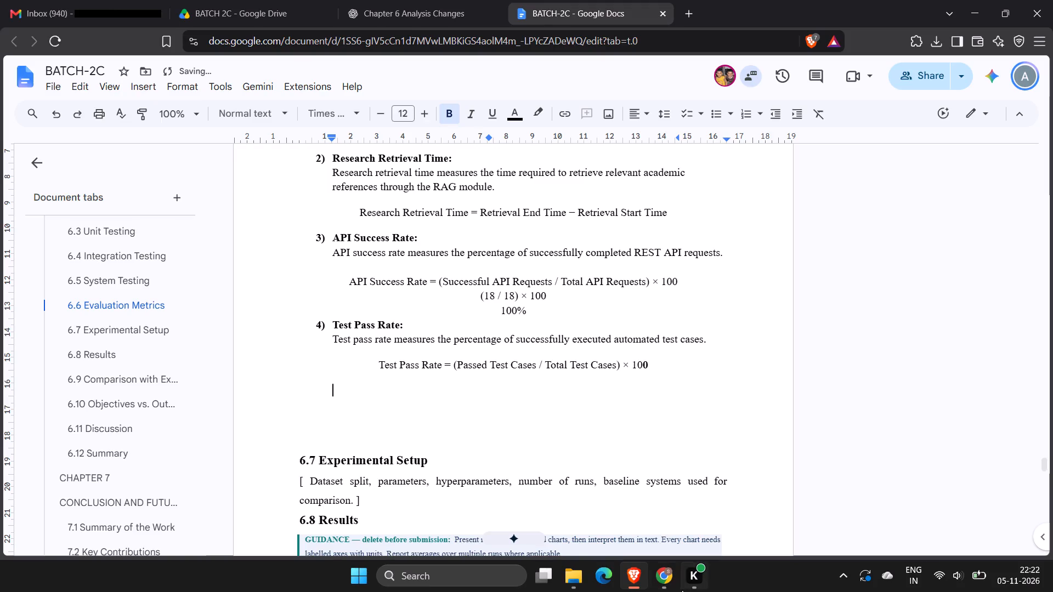
click(666, 585)
scroll(493, 407, down, 1)
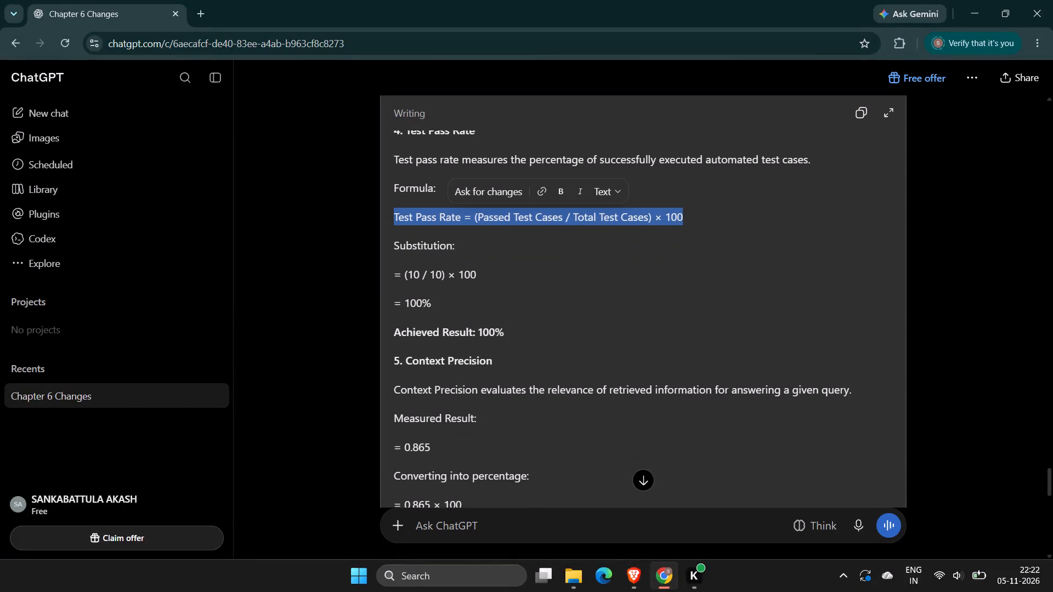
drag(435, 306, 400, 277)
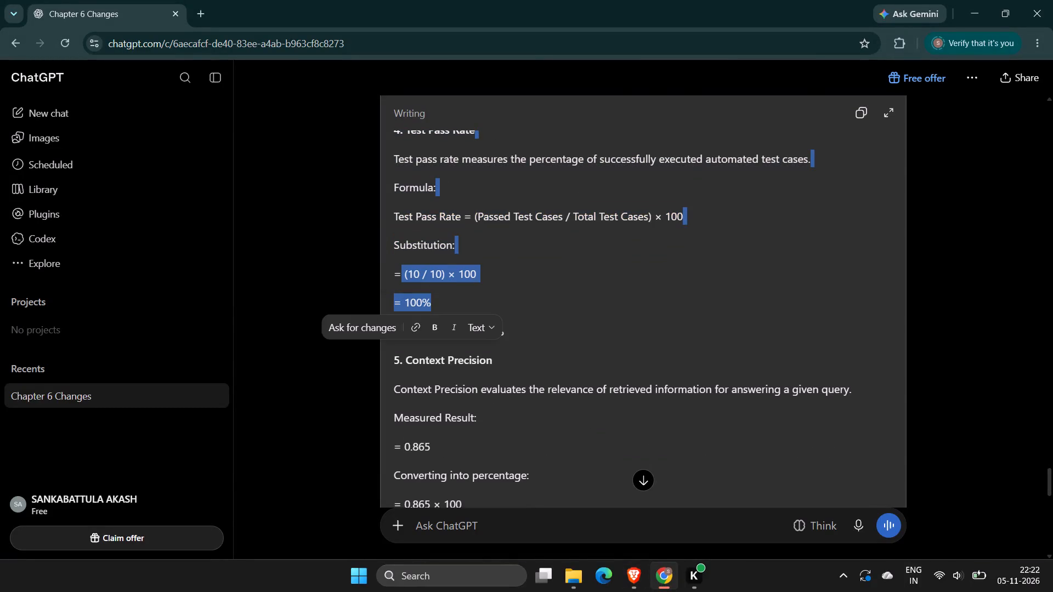
drag(400, 277, 393, 275)
key(ctrl+c)
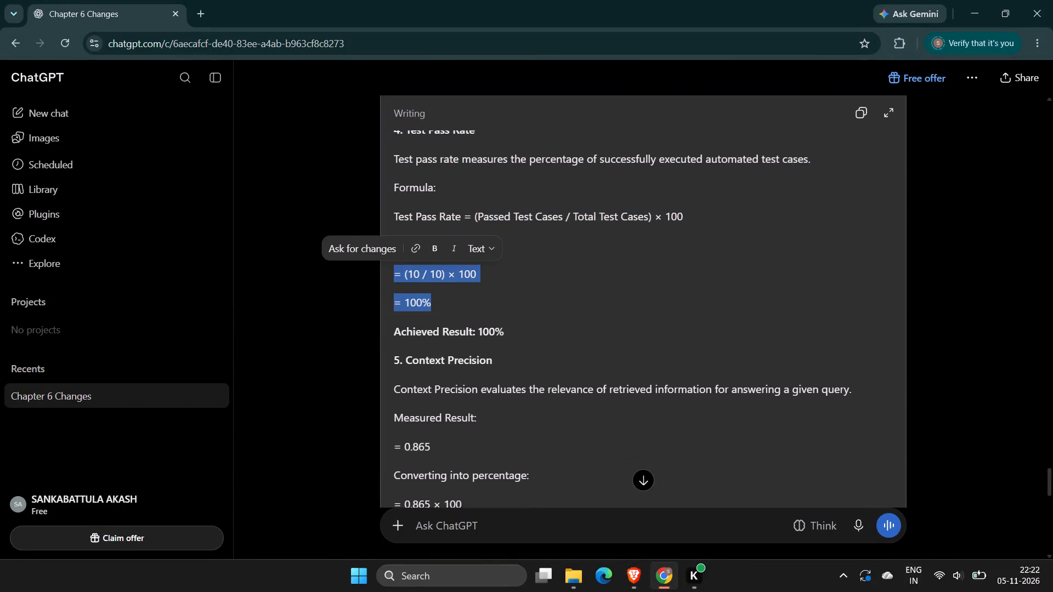
click(619, 382)
click(665, 578)
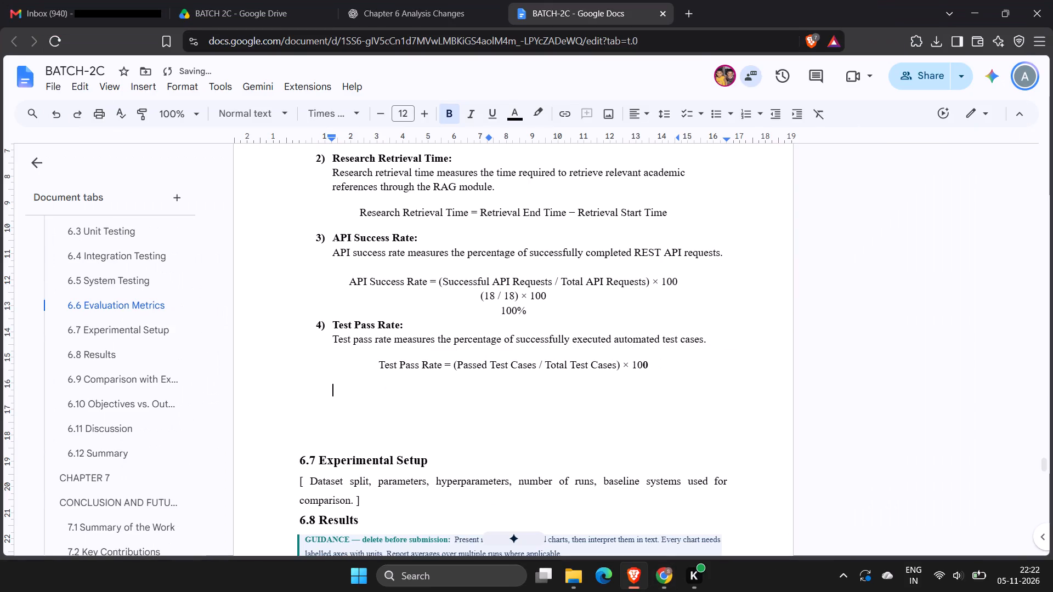
key(ctrl+v)
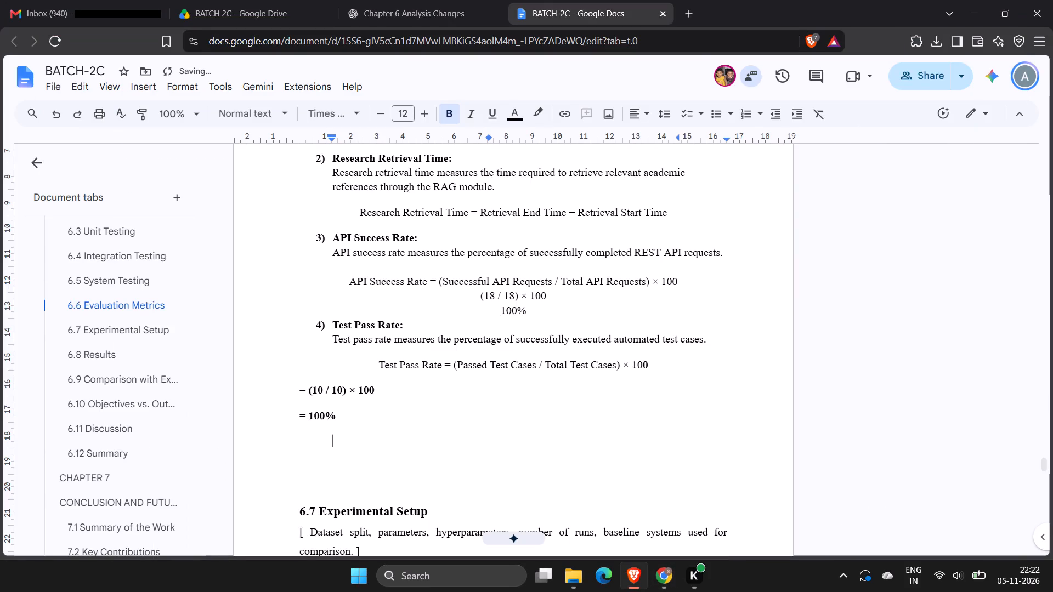
Delete the leading equals signs and spaces from the "(10 / 10) × 100" and "100%" lines.
click(308, 389)
key(BackSpace)
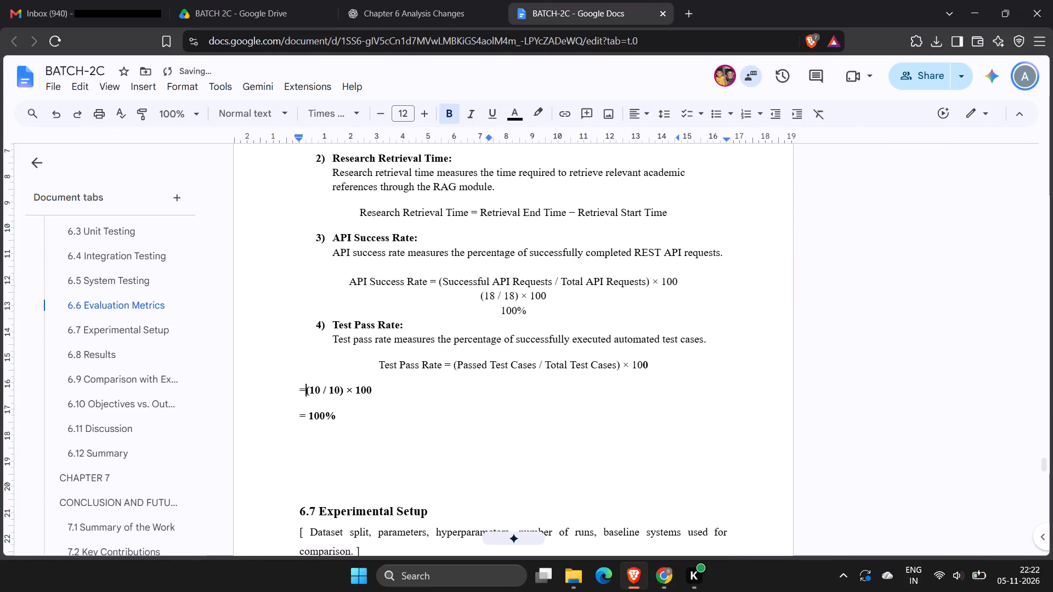
key(BackSpace)
click(308, 414)
key(BackSpace)
key(BackSpace)
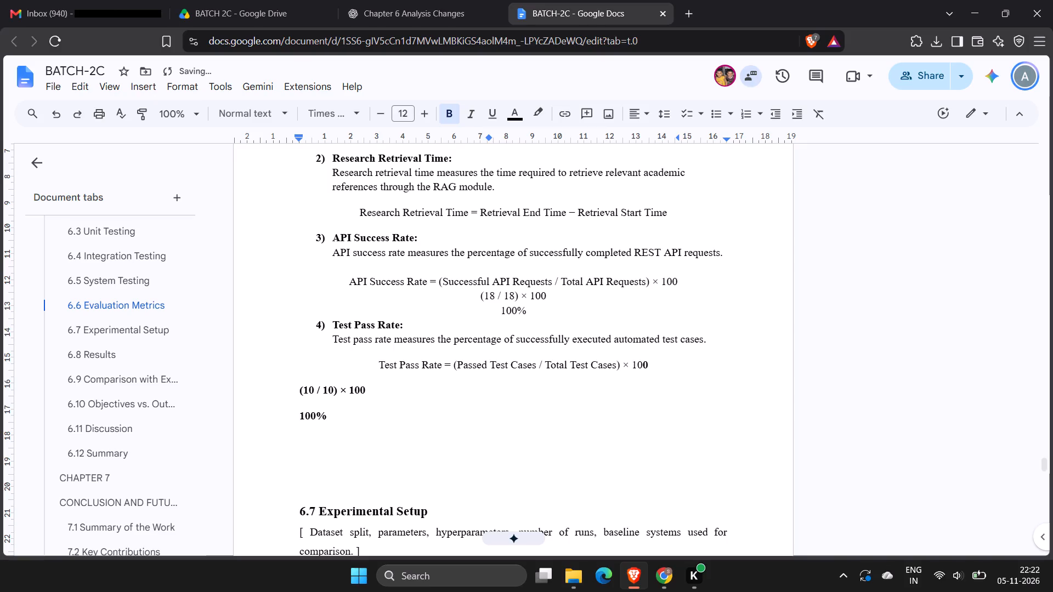
Clear the formatting of the "(10 / 10) × 100" and "100%" lines and set them to Times New Roman, size 12.
click(325, 408)
drag(336, 423, 273, 382)
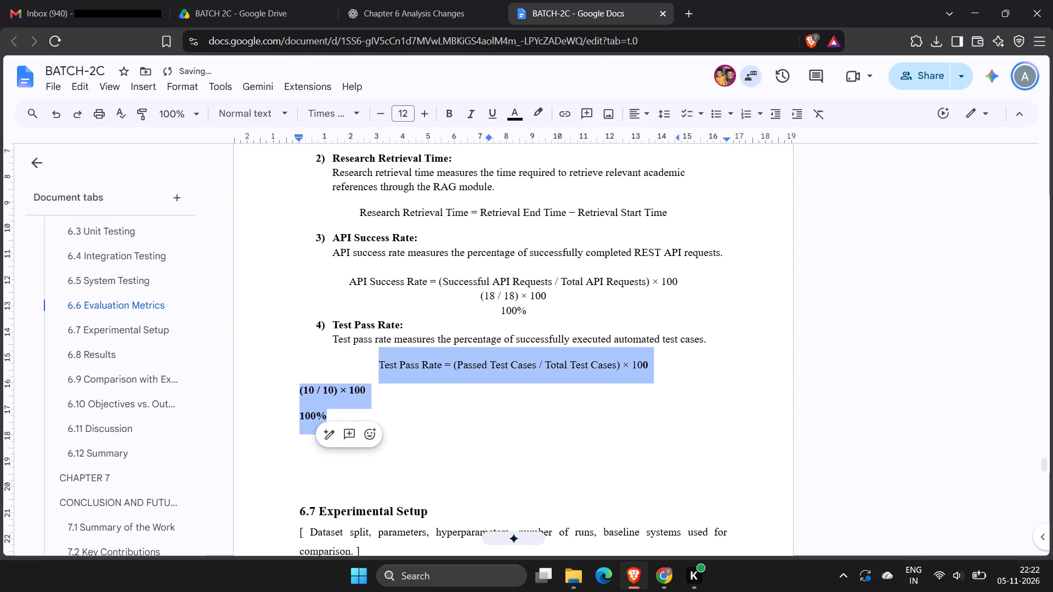
click(369, 399)
drag(327, 418, 268, 389)
click(144, 81)
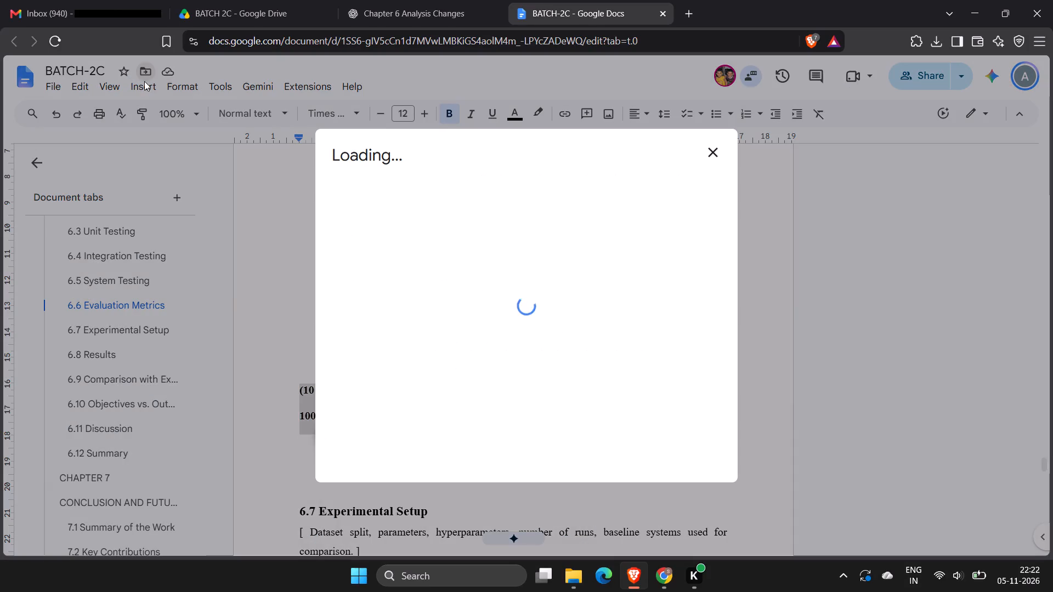
click(712, 155)
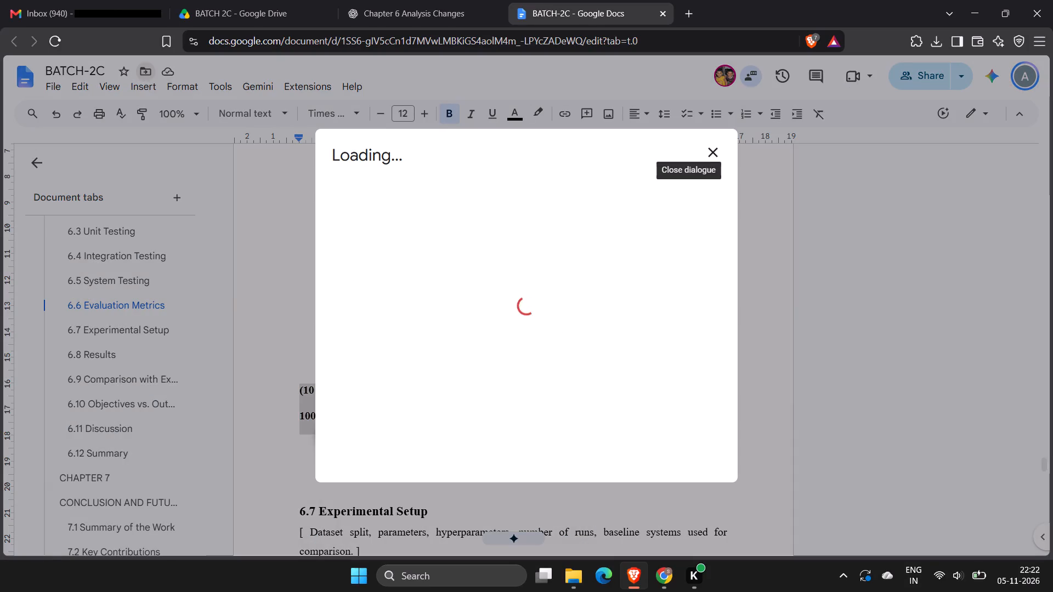
click(179, 92)
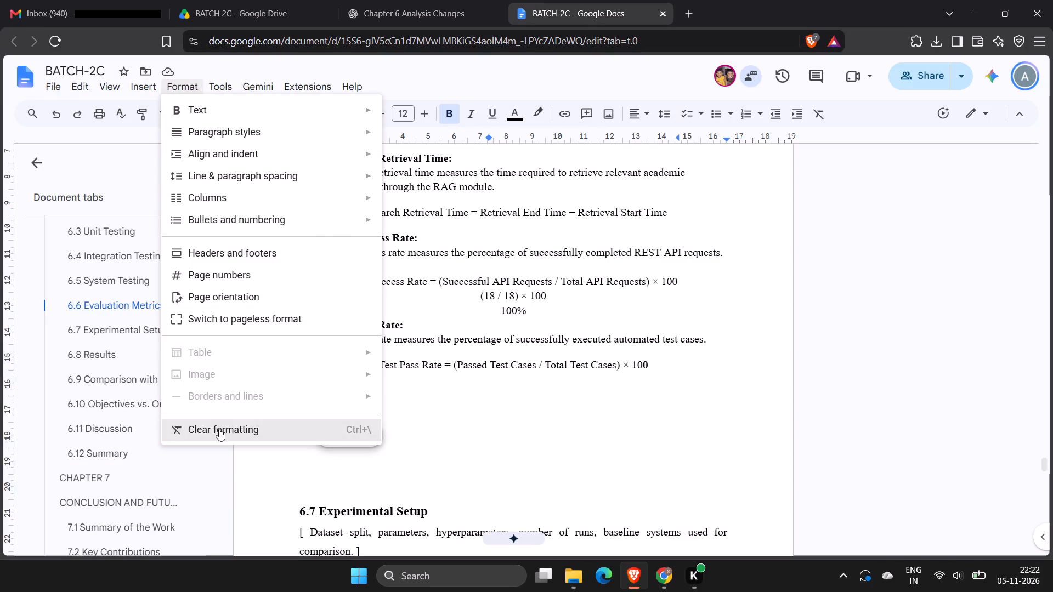
click(219, 429)
click(272, 116)
click(341, 112)
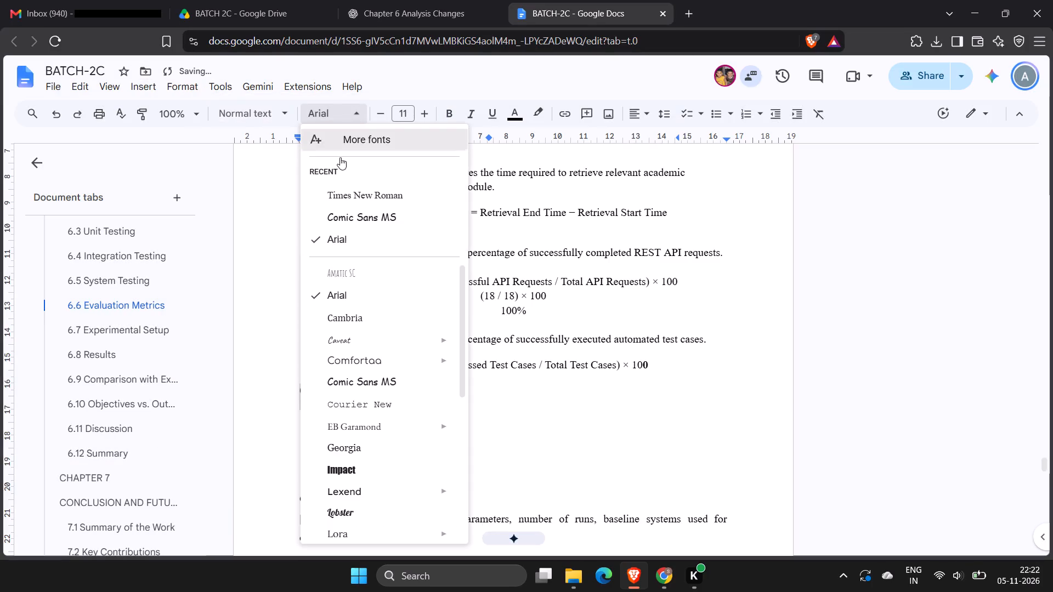
click(352, 192)
click(428, 109)
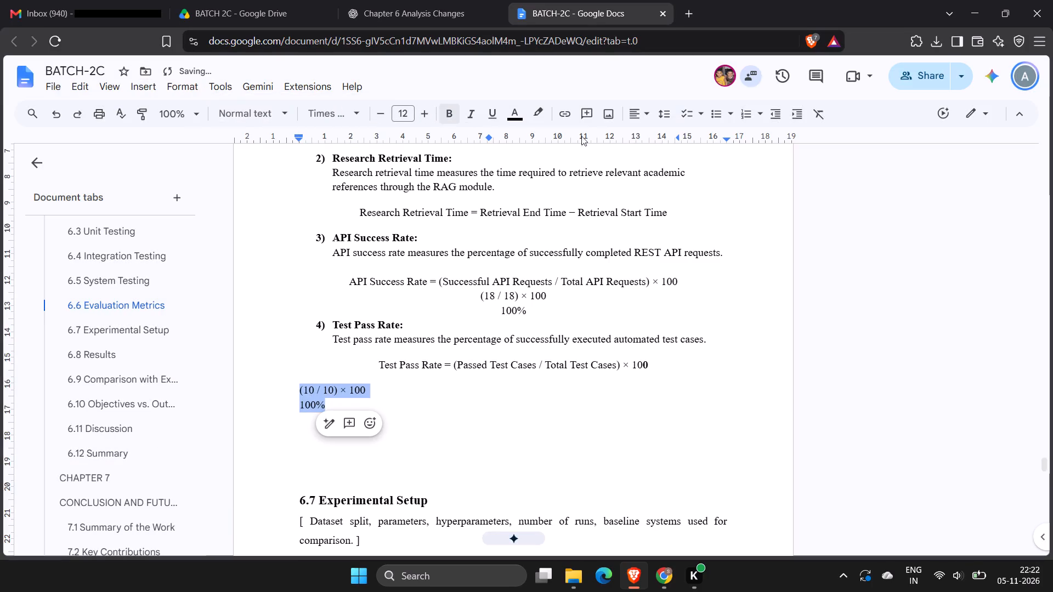
Center the "(10 / 10) × 100" and "100%" lines below the Test Pass Rate formula.
click(650, 116)
click(661, 142)
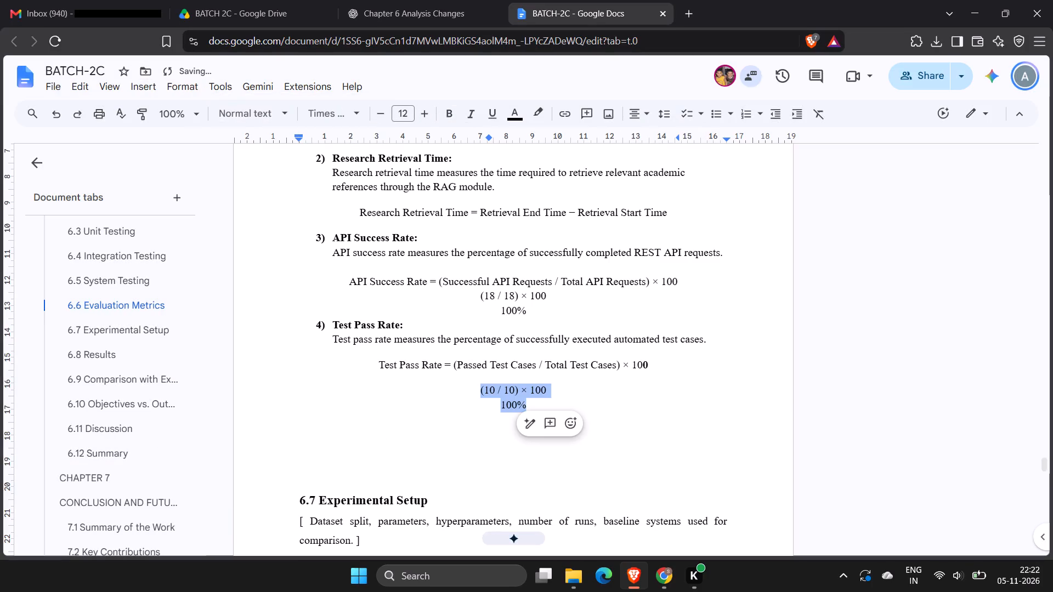
click(496, 374)
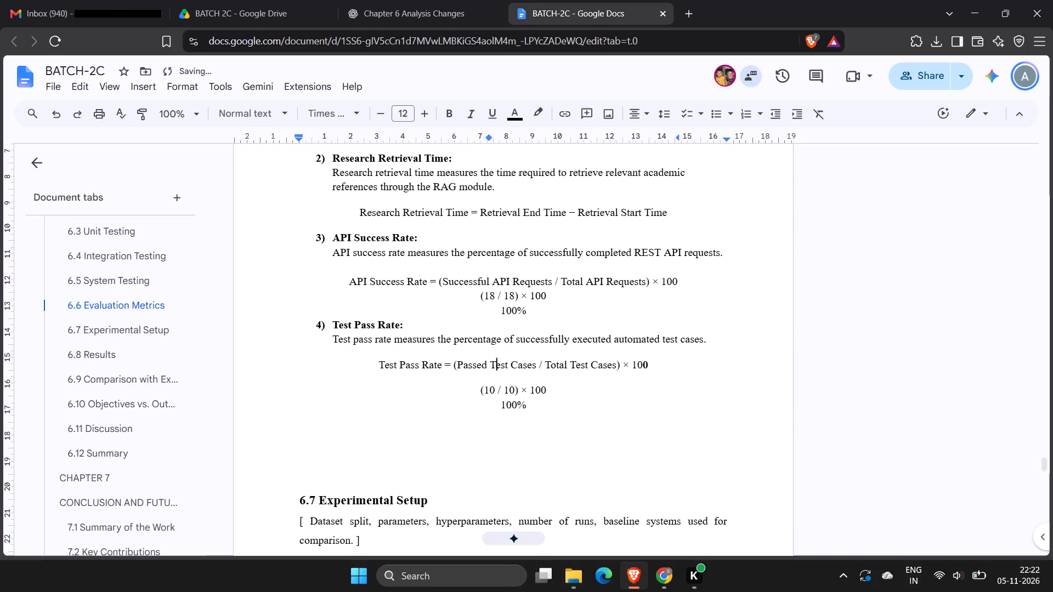
Start numbered item 5) on the unindented empty line below the Test Pass Rate substitution.
scroll(501, 386, down, 1)
click(413, 368)
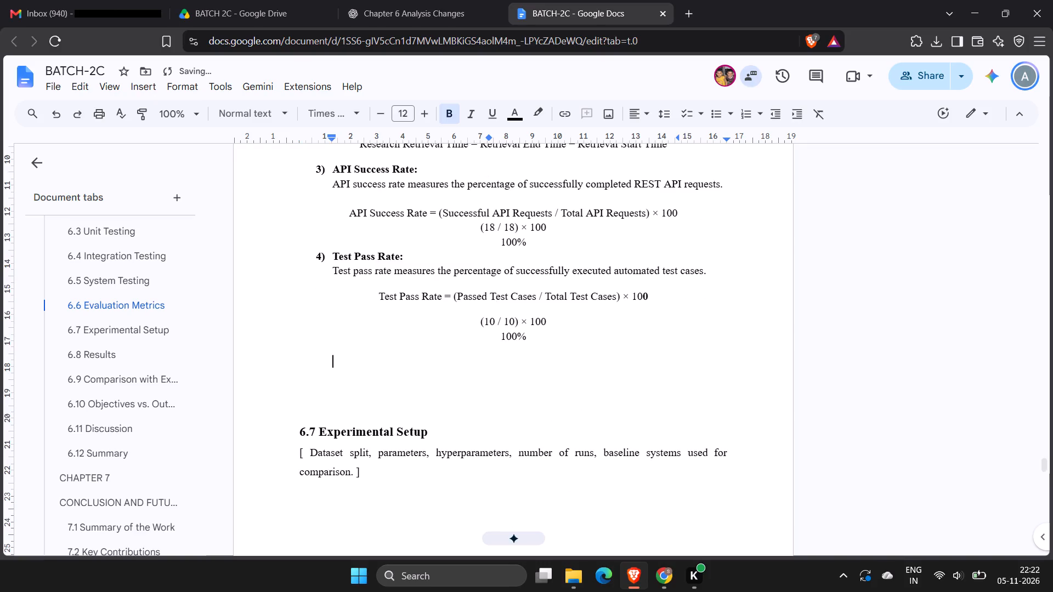
key(BackSpace)
key(5)
text())
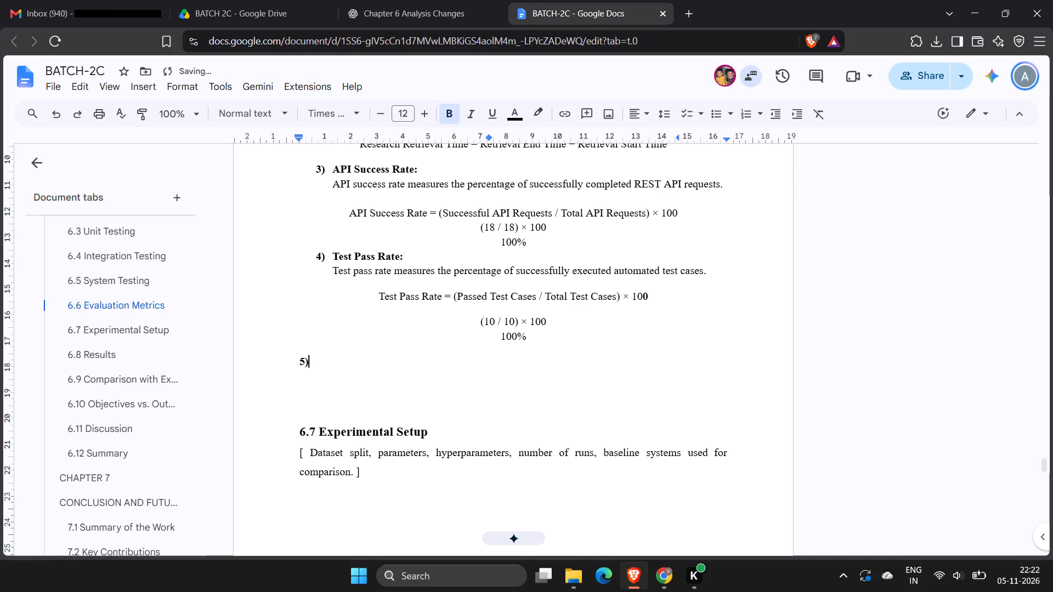
key(space)
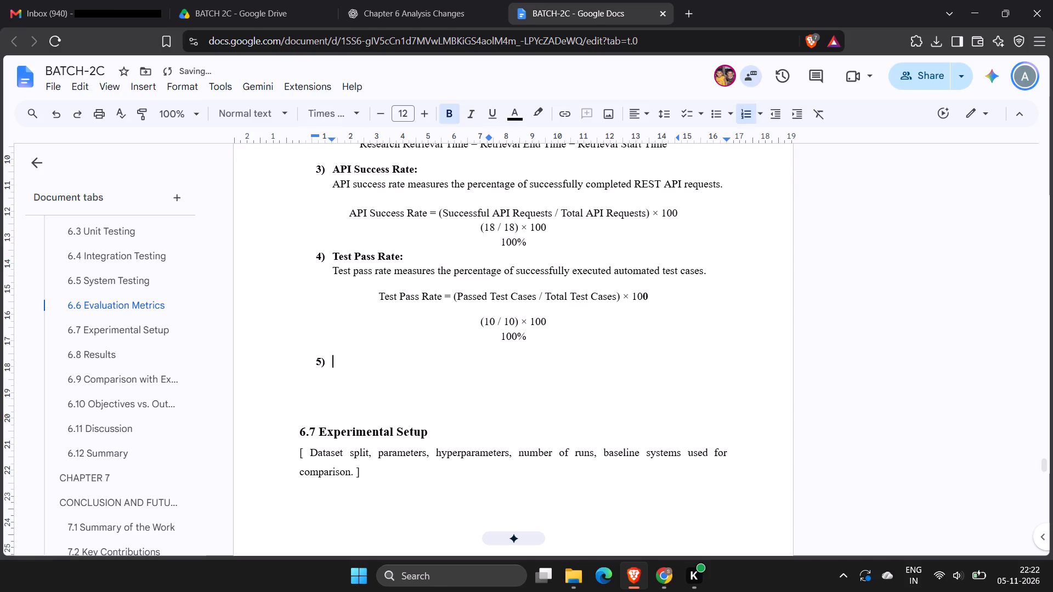
click(392, 0)
click(547, 12)
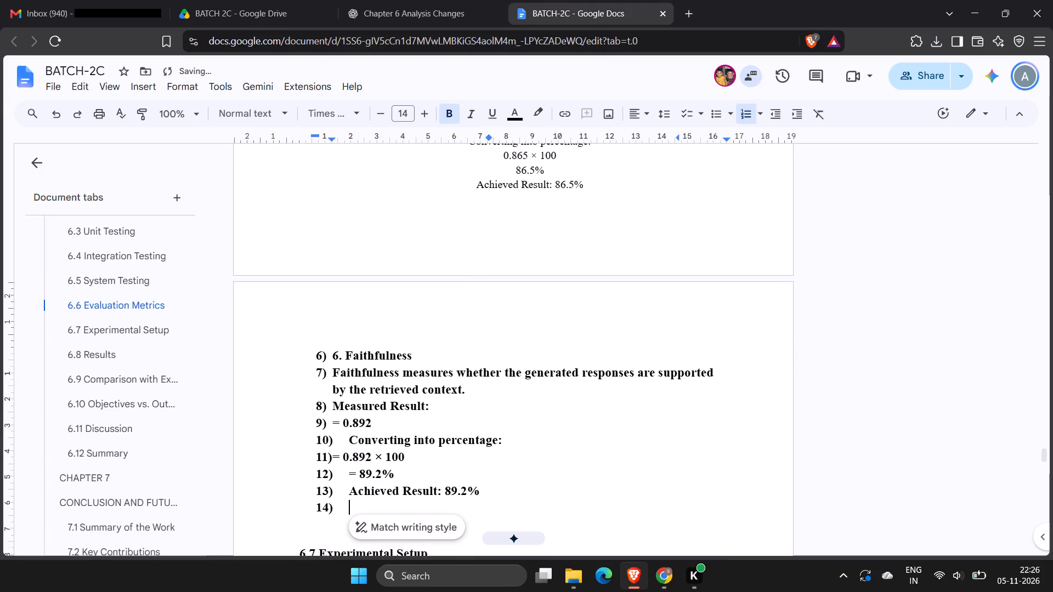
scroll(359, 495, down, 1)
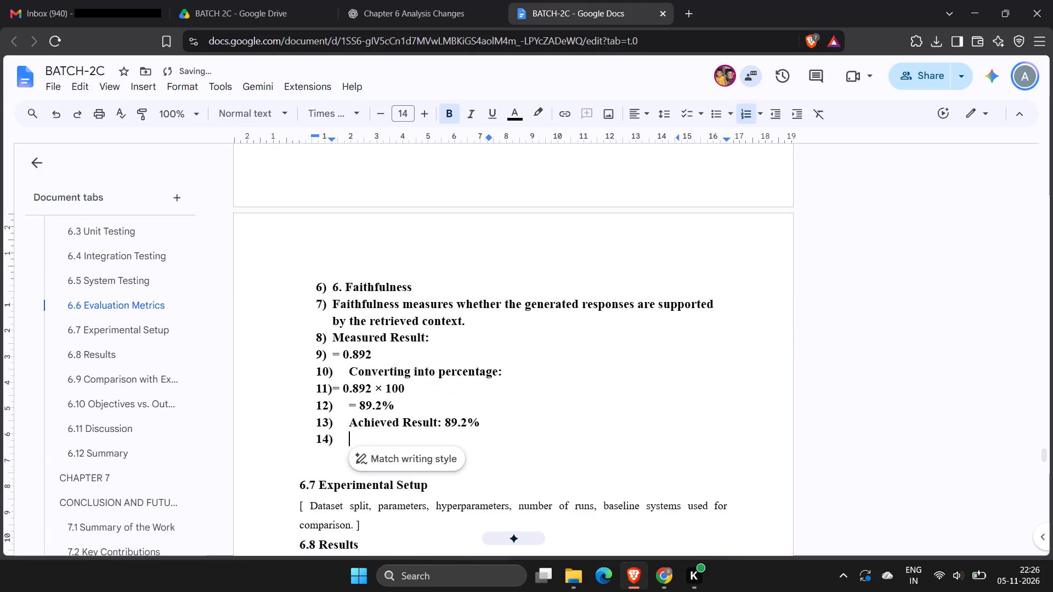
key(BackSpace)
Clear the formatting of all the pasted Faithfulness lines, from the heading to the achieved result.
click(324, 303)
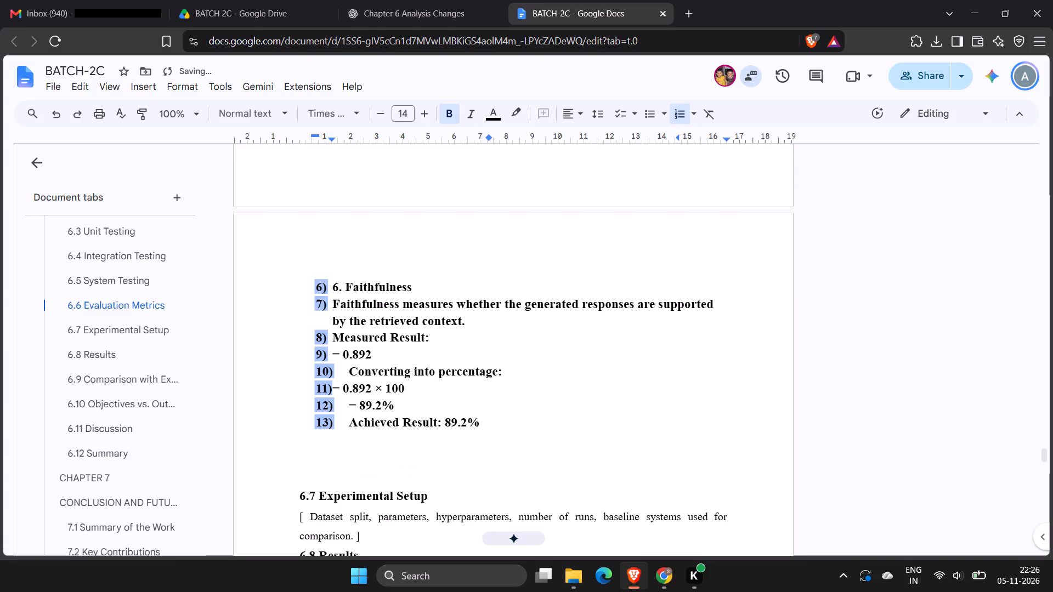
click(325, 303)
drag(534, 432, 480, 409)
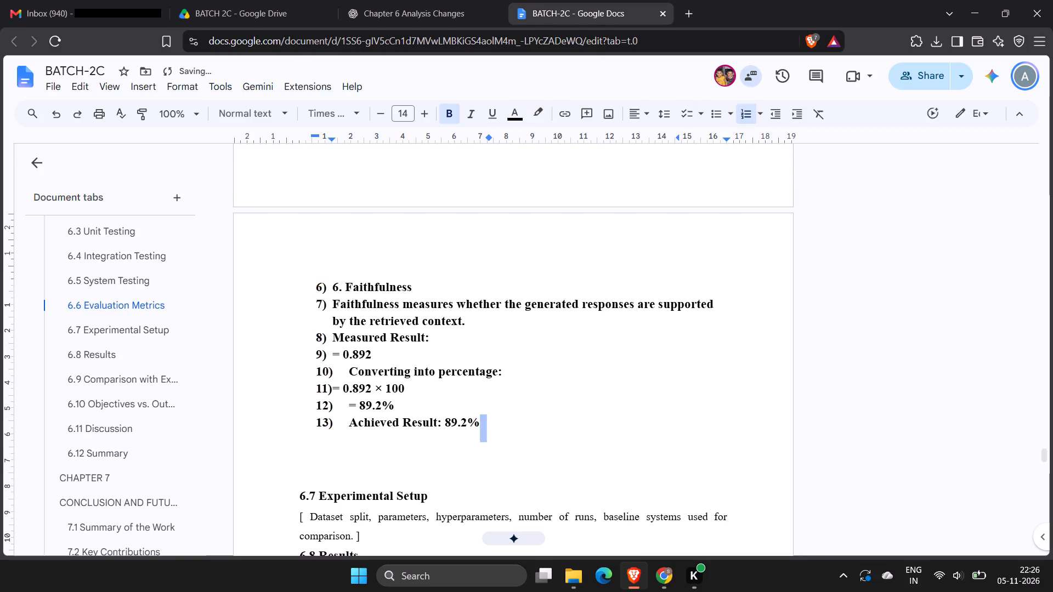
drag(480, 409, 319, 283)
click(152, 88)
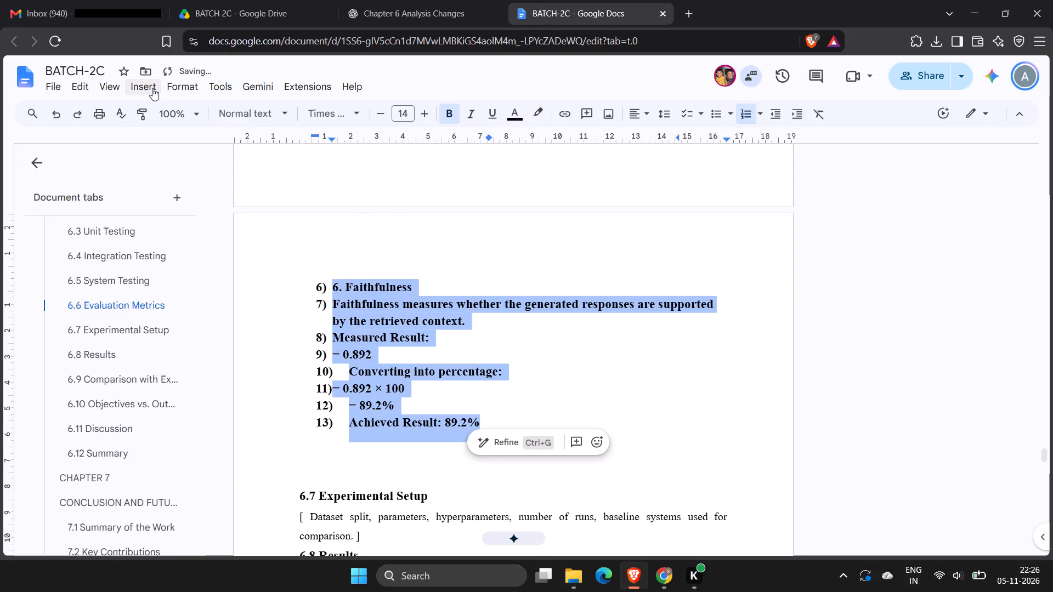
click(560, 431)
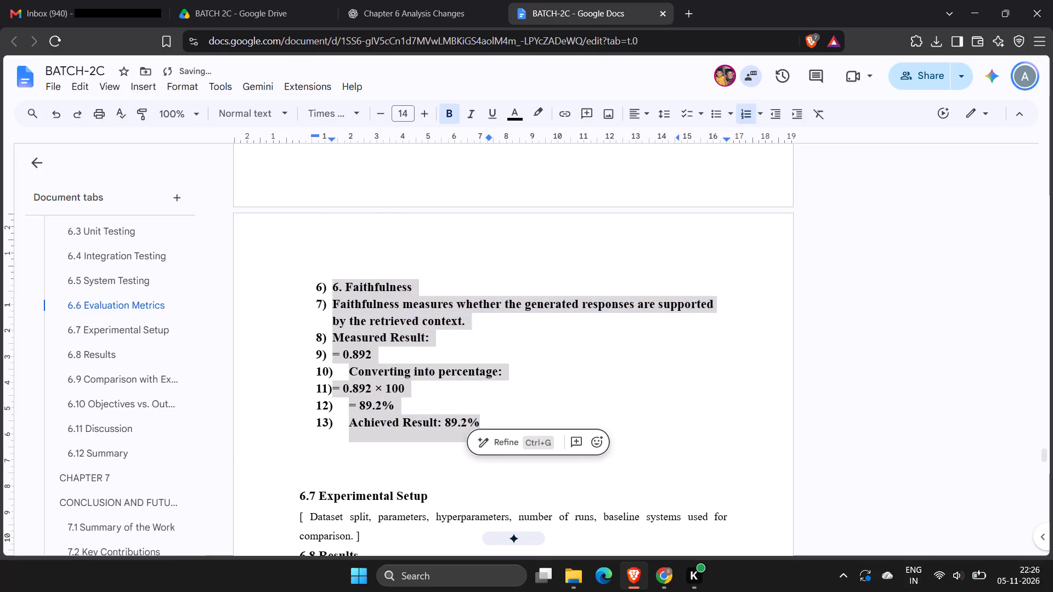
click(194, 88)
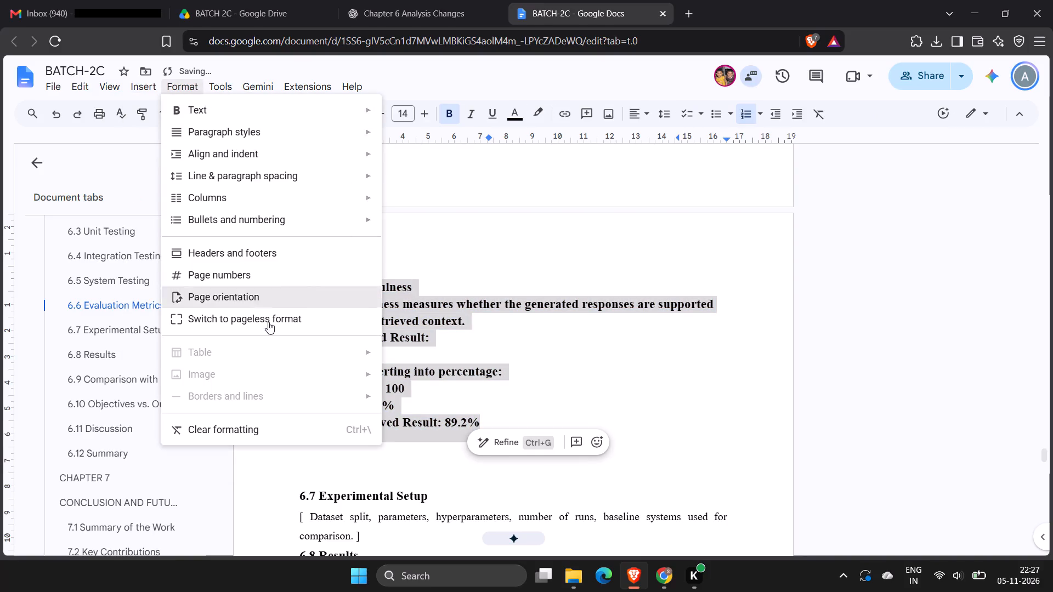
click(229, 425)
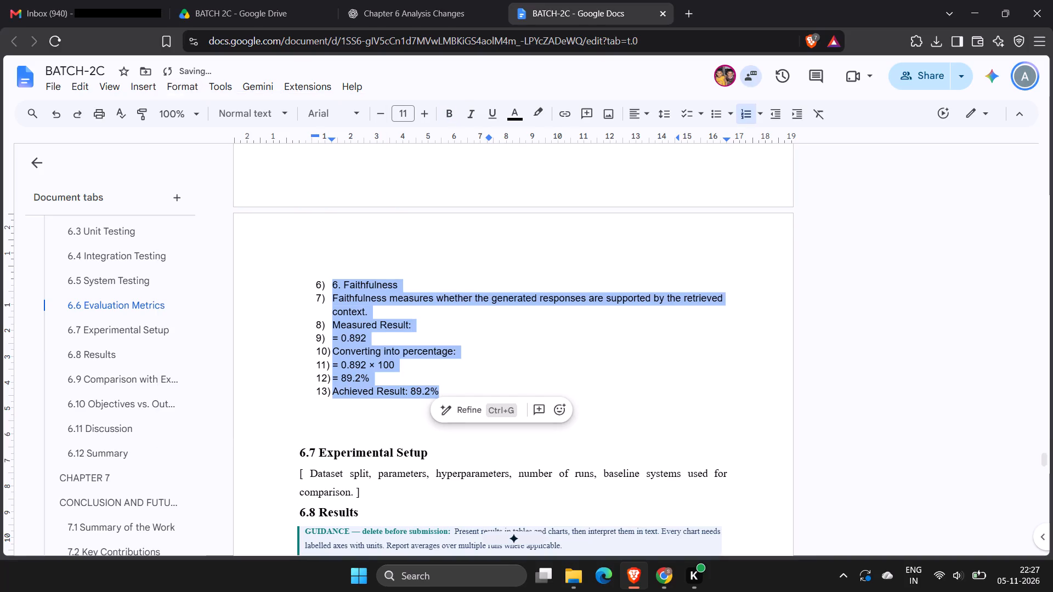
Remove the list numbers from the Faithfulness description, "Measured Result:", 0.892 and "Converting into percentage:" lines, deleting the equals sign before 0.892.
click(326, 293)
key(BackSpace)
click(331, 325)
key(BackSpace)
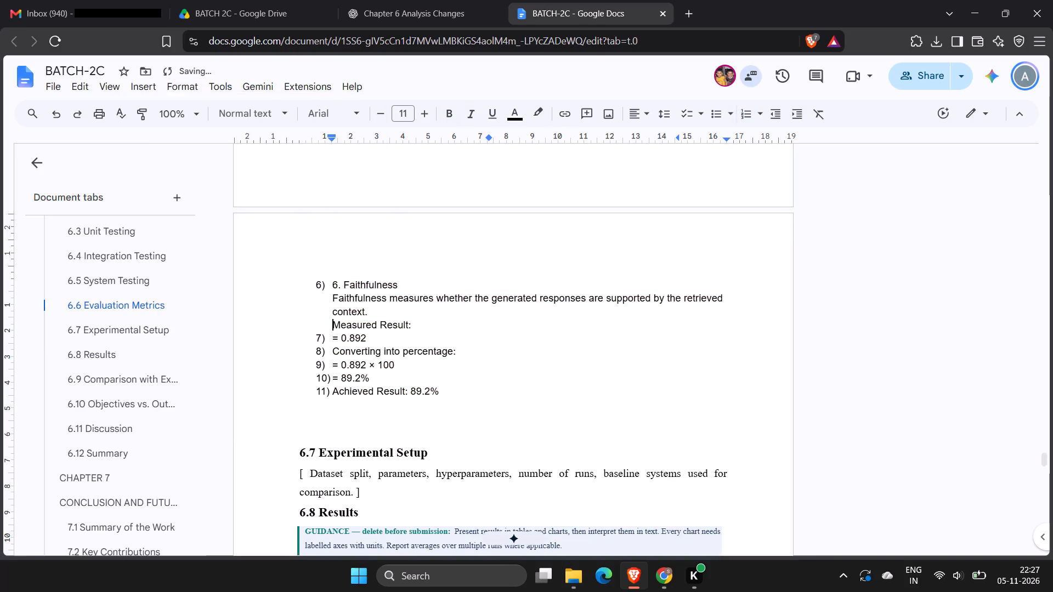
drag(338, 338, 305, 339)
key(BackSpace)
key(BackSpace)
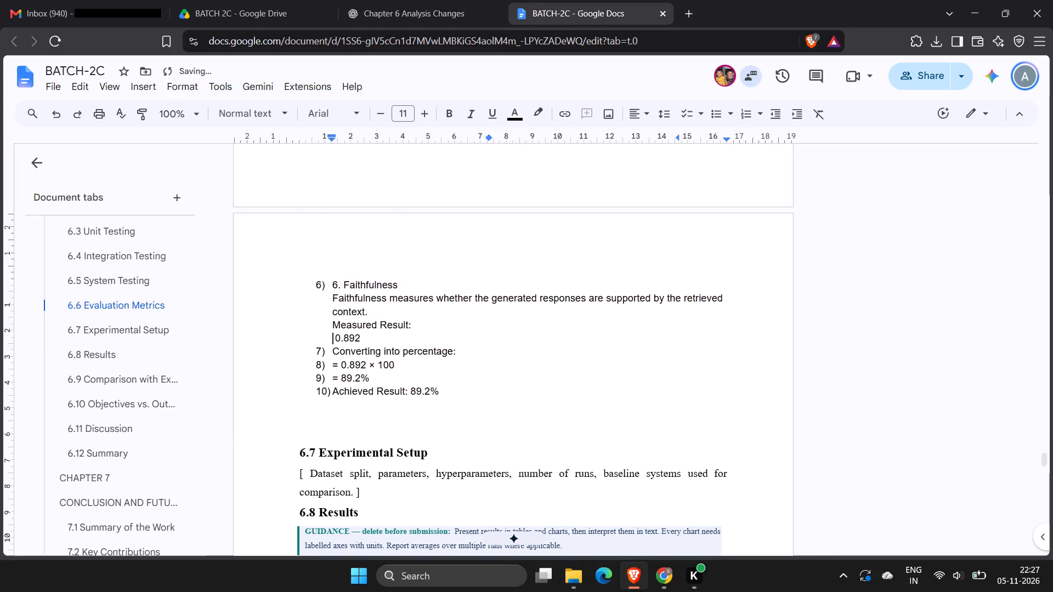
click(330, 350)
key(BackSpace)
Remove the list numbers from the "0.892 × 100", "89.2%" and "Achieved Result: 89.2%" lines, along with the leading equals signs.
click(338, 365)
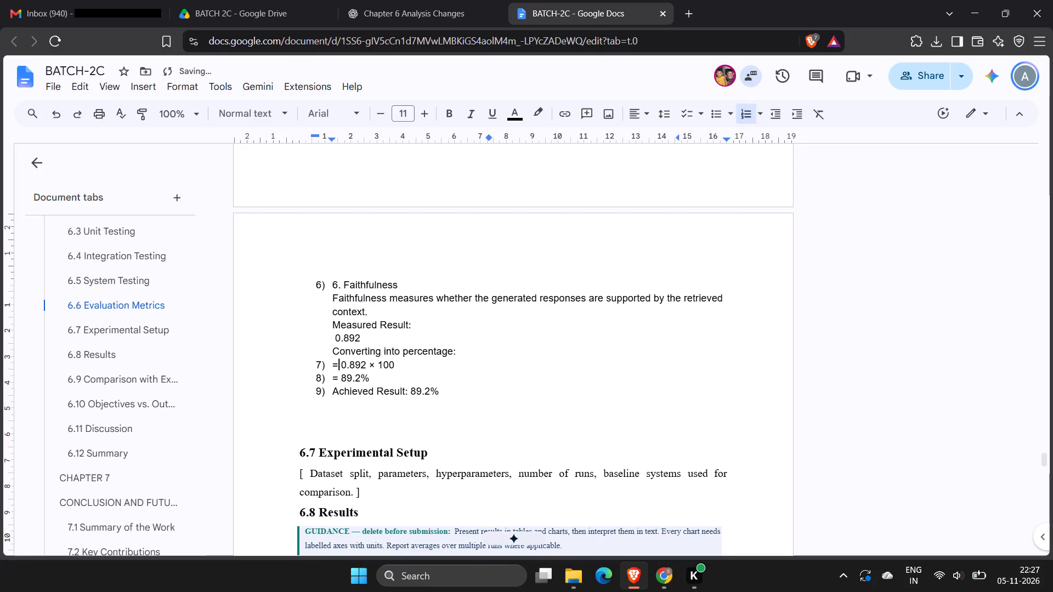
click(340, 365)
key(BackSpace)
key(BackSpace)
key(BackSpace)
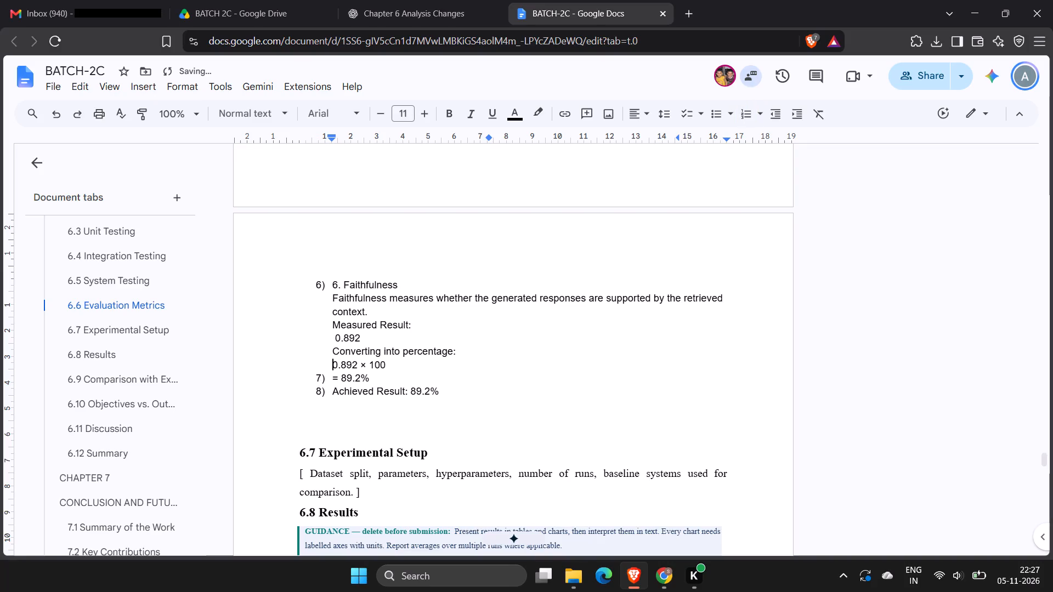
click(340, 377)
key(BackSpace)
key(BackSpace)
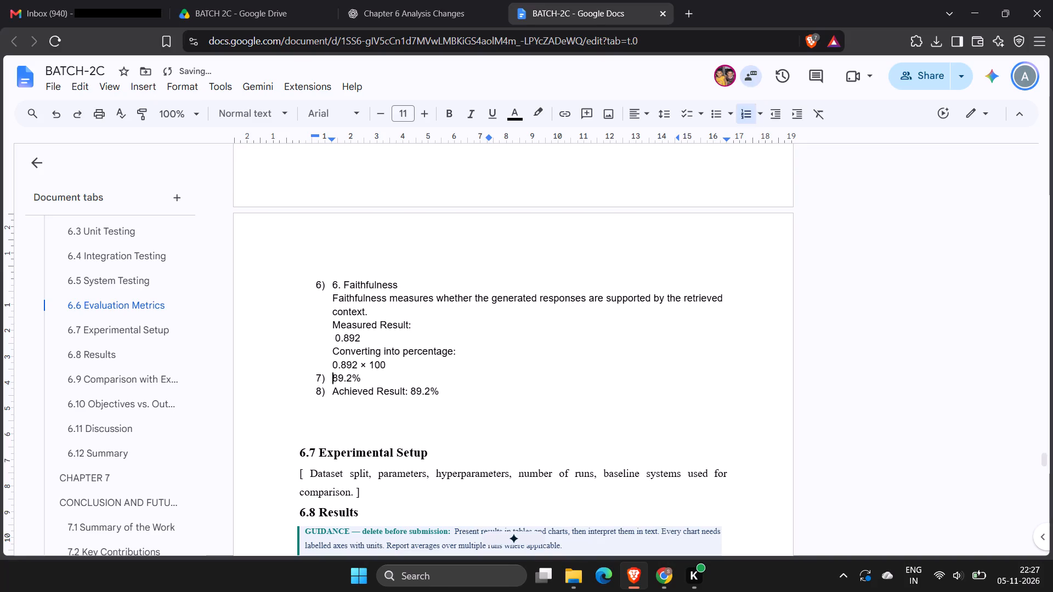
key(BackSpace)
click(332, 388)
key(BackSpace)
key(BackSpace)
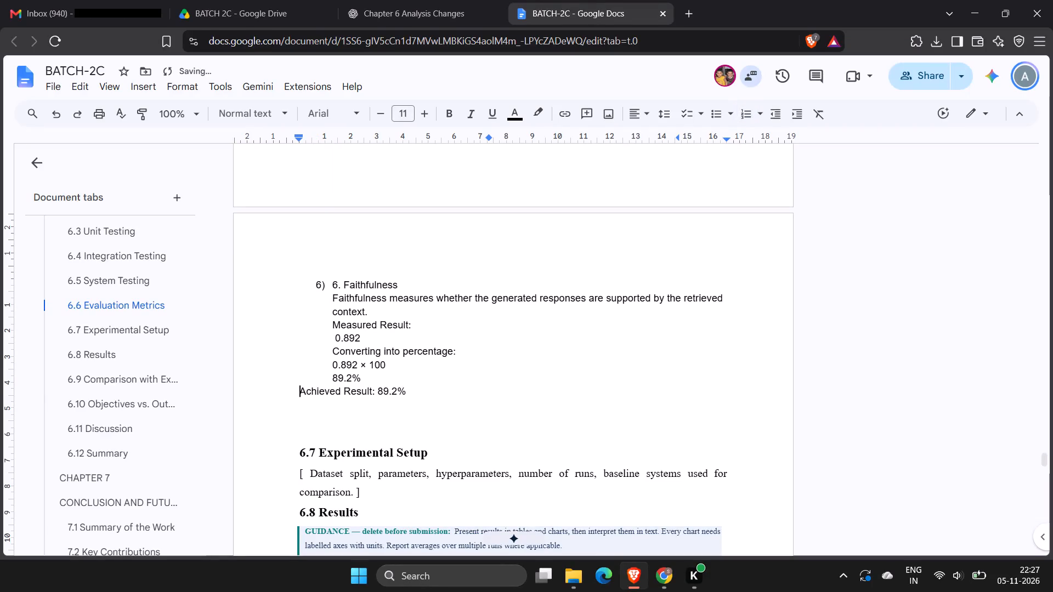
key(ctrl+z)
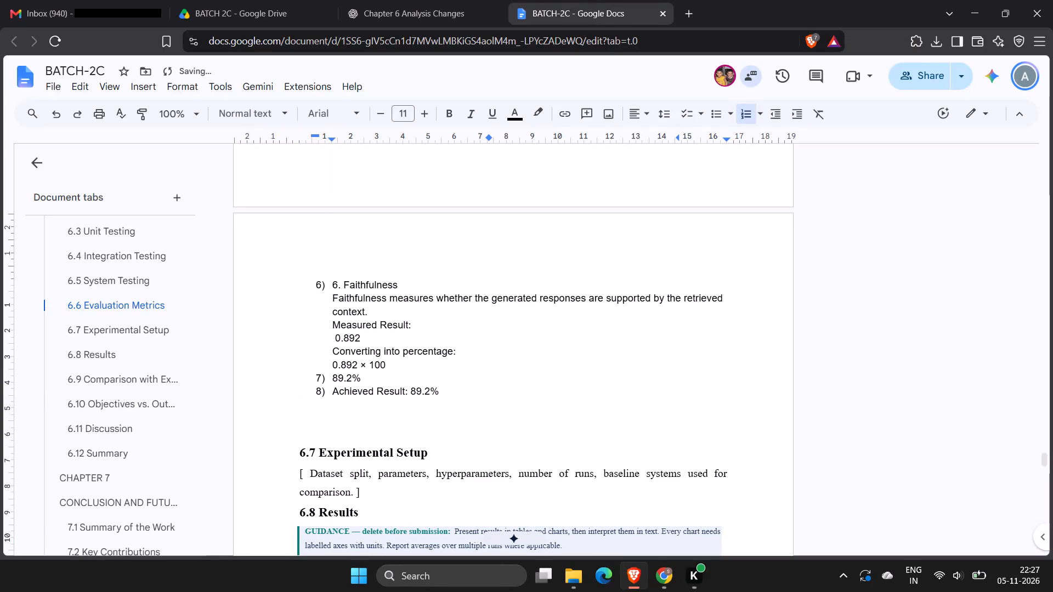
key(BackSpace)
click(331, 388)
key(BackSpace)
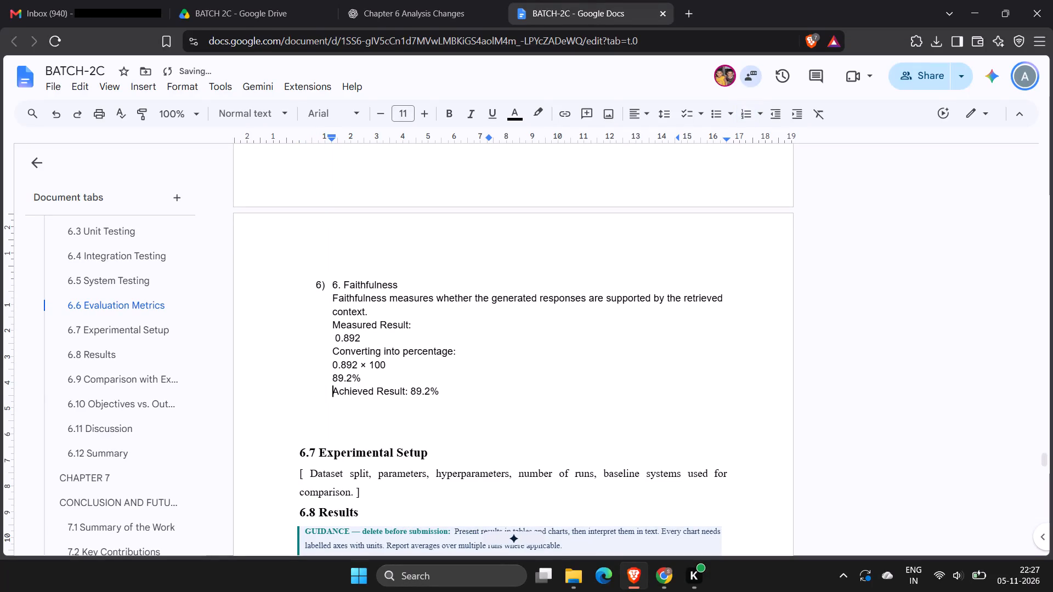
Delete the duplicate "6." from the item 6) heading and add a colon so it reads "Faithfulness:".
drag(437, 392, 325, 291)
click(341, 280)
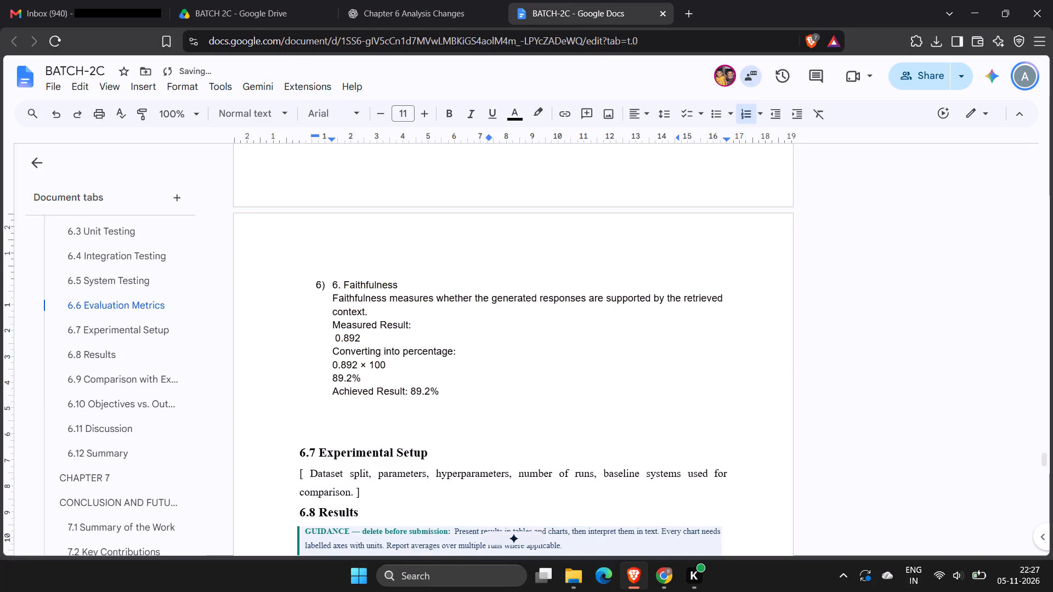
click(342, 284)
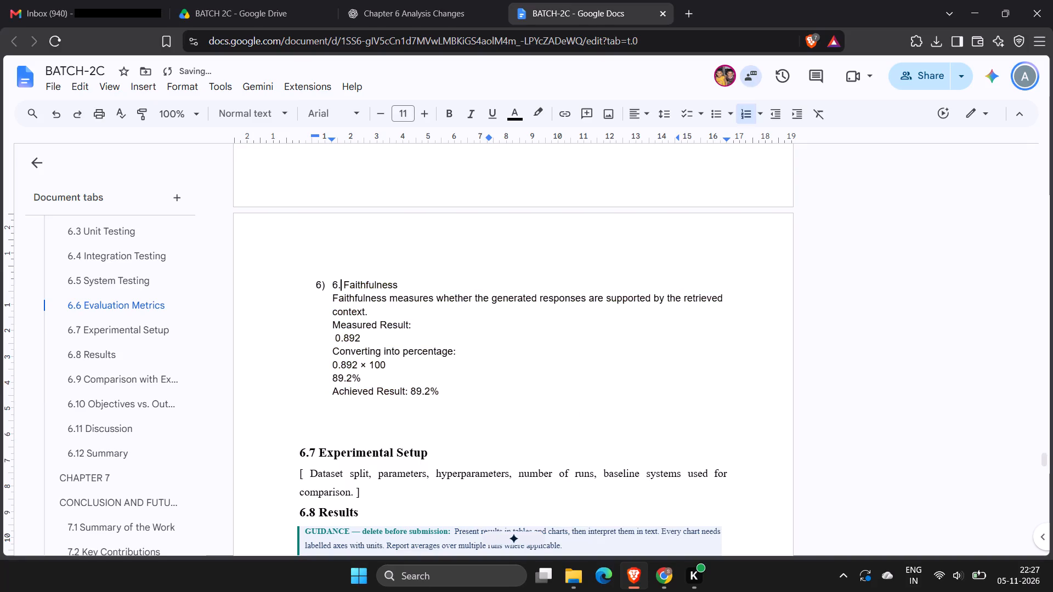
click(344, 282)
key(BackSpace)
key(BackSpace)
key(BackSpace)
click(396, 290)
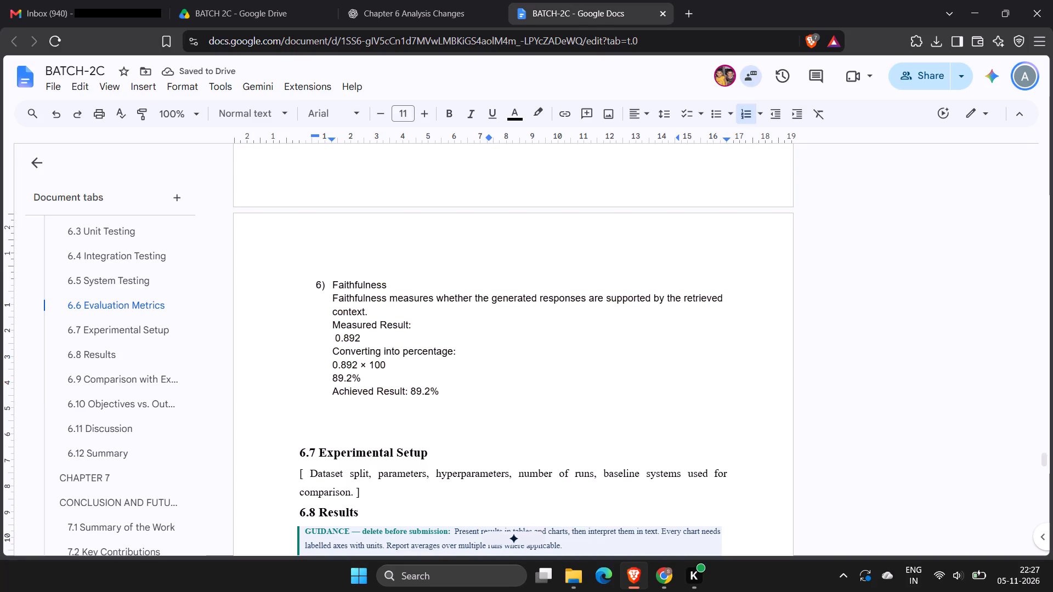
key(semicolon)
key(BackSpace)
text(:)
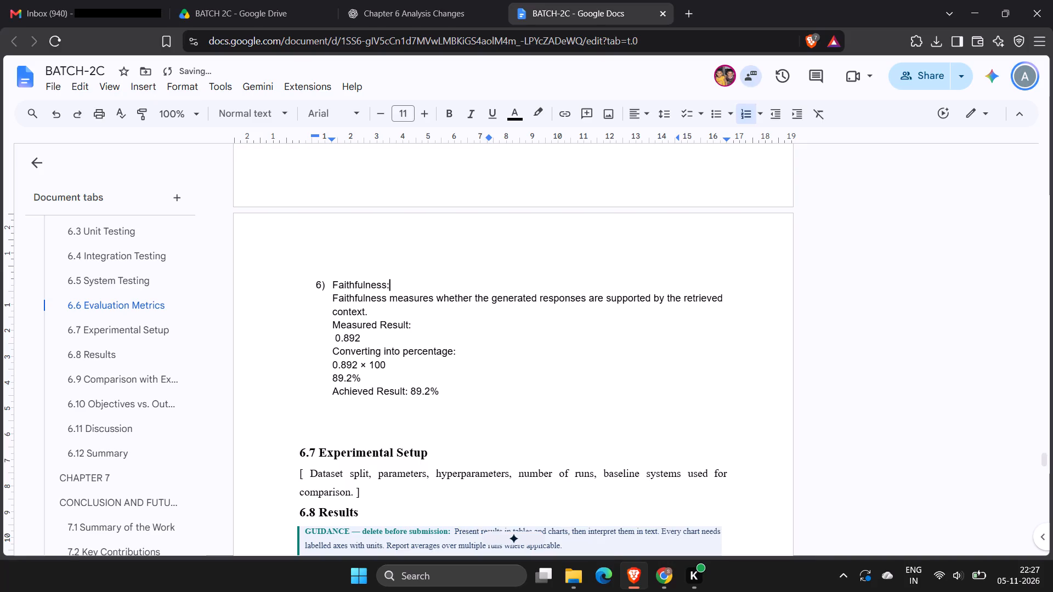
key(space)
Set the whole Faithfulness section, from heading to achieved result, to Times New Roman 12.
drag(456, 396, 320, 278)
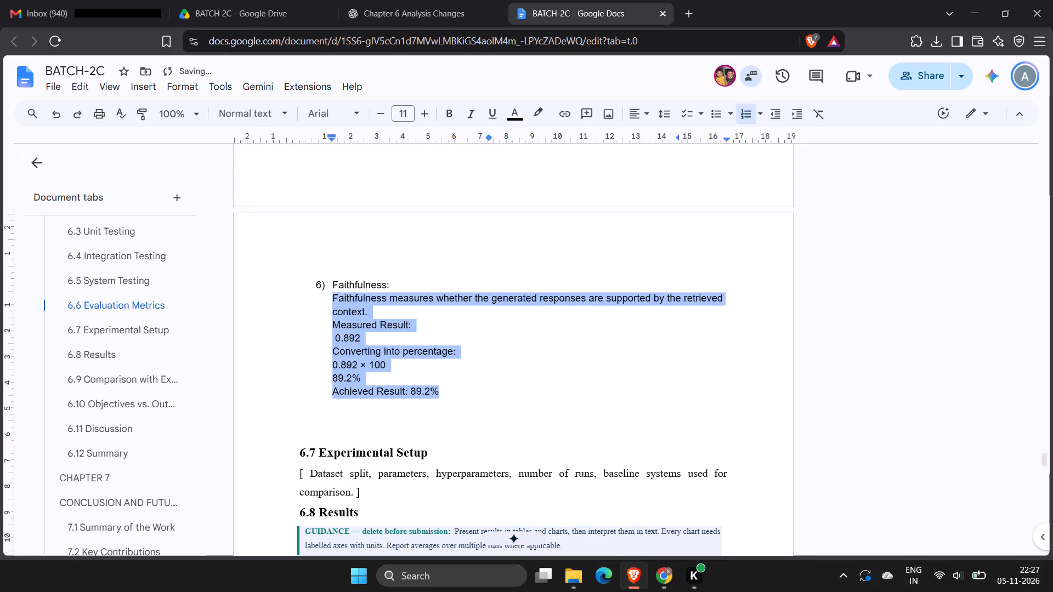
drag(320, 278, 332, 271)
click(321, 101)
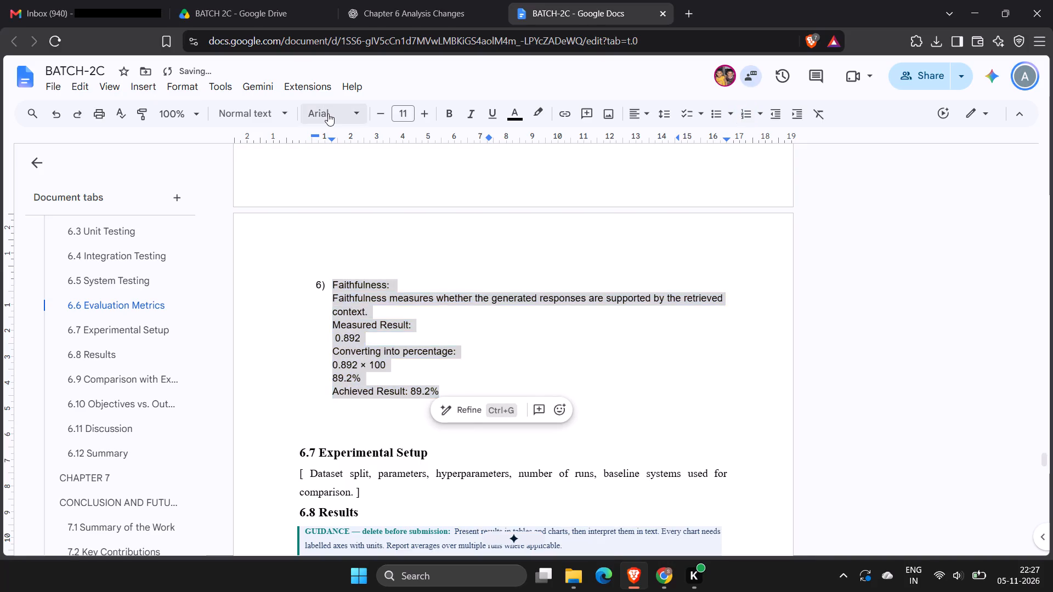
click(328, 113)
click(367, 195)
click(418, 116)
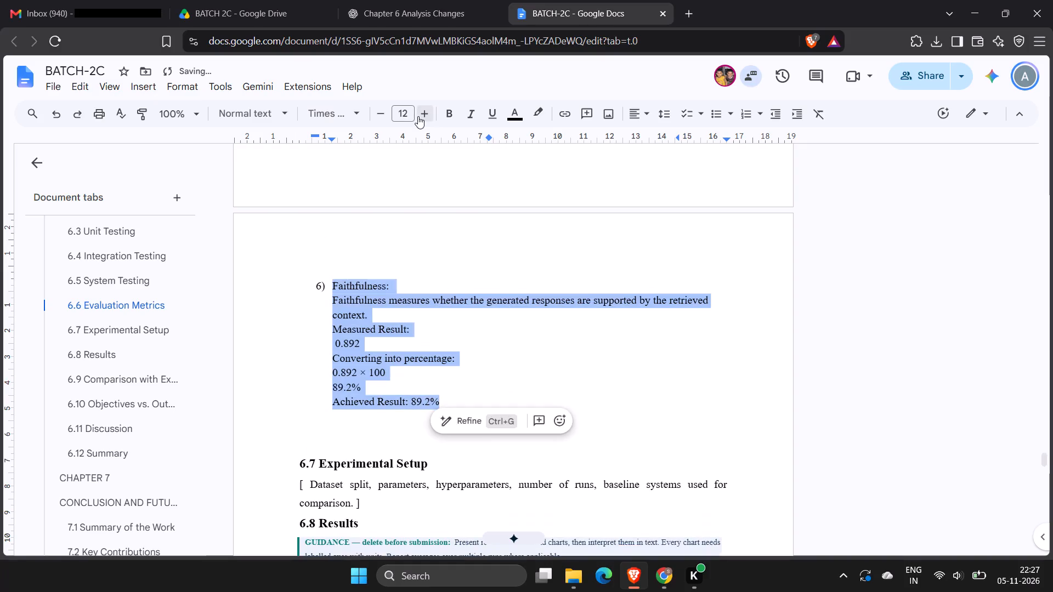
click(431, 219)
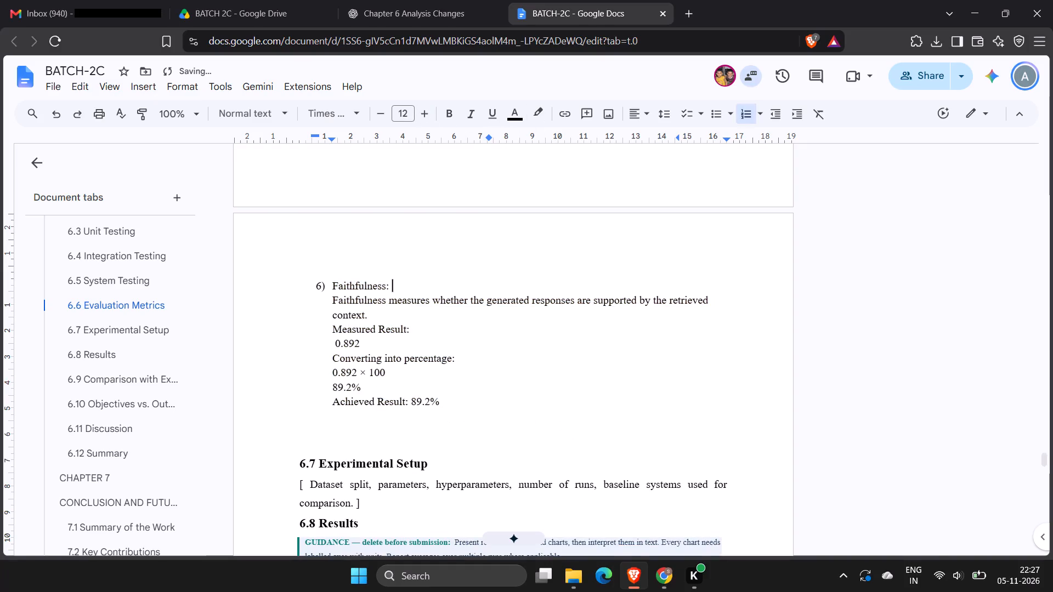
Make the "Faithfulness:" heading of item 6) bold.
drag(400, 288, 319, 289)
drag(319, 289, 331, 282)
click(448, 121)
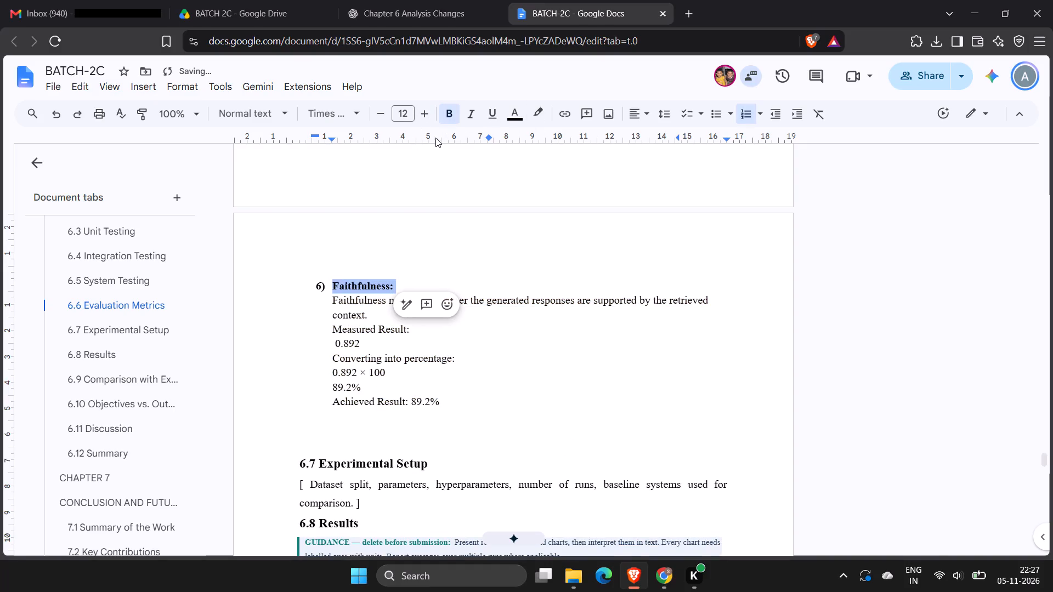
click(426, 278)
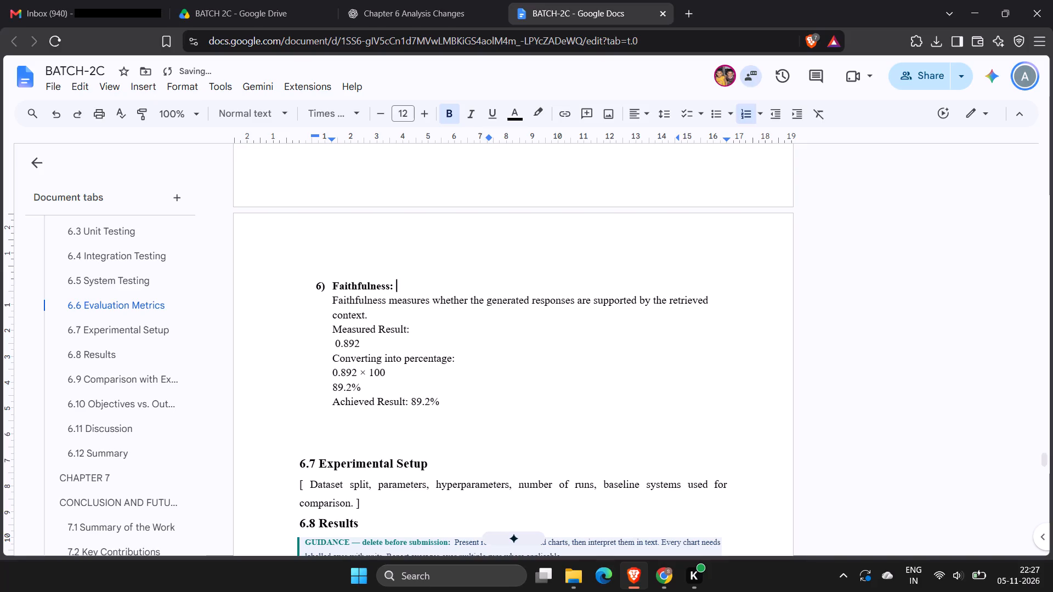
Review the layout of metrics 1) to 5) in section 6.6 against the Faithfulness item.
scroll(371, 315, up, 4)
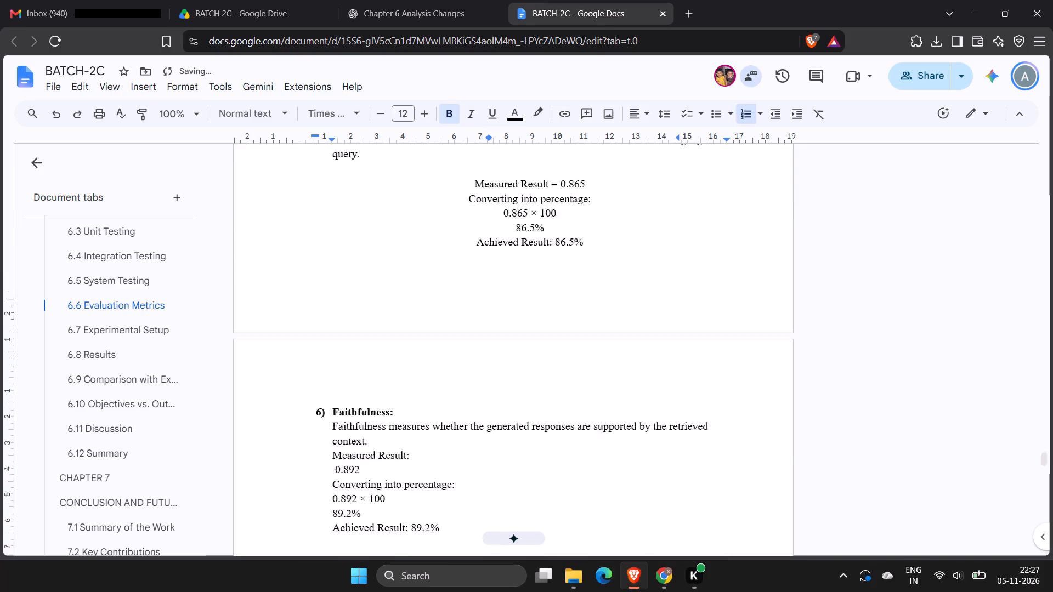
scroll(371, 315, up, 3)
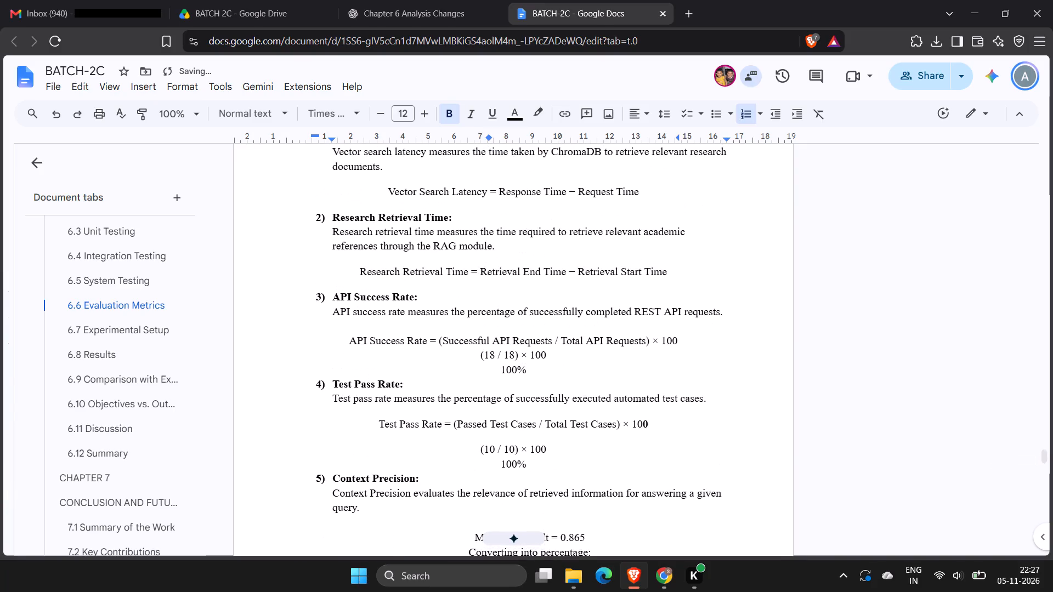
scroll(371, 307, down, 8)
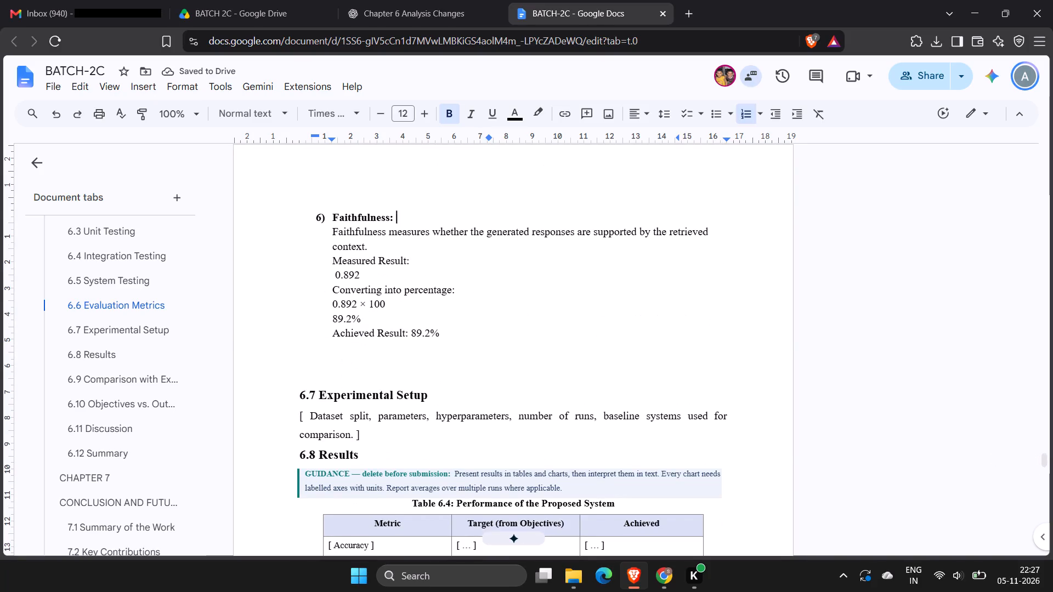
scroll(371, 306, up, 8)
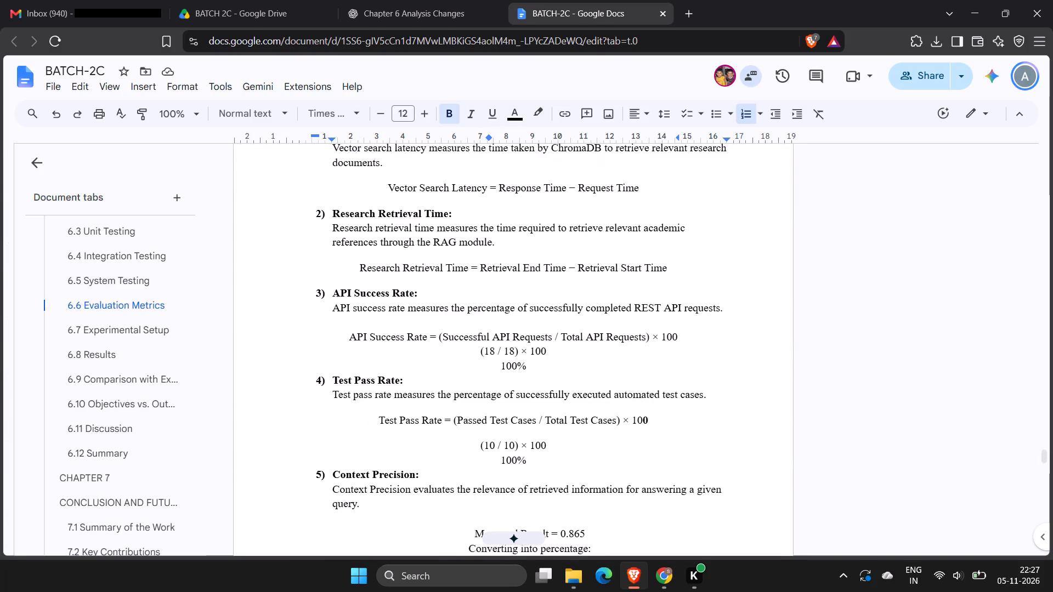
scroll(371, 299, down, 10)
scroll(371, 296, up, 3)
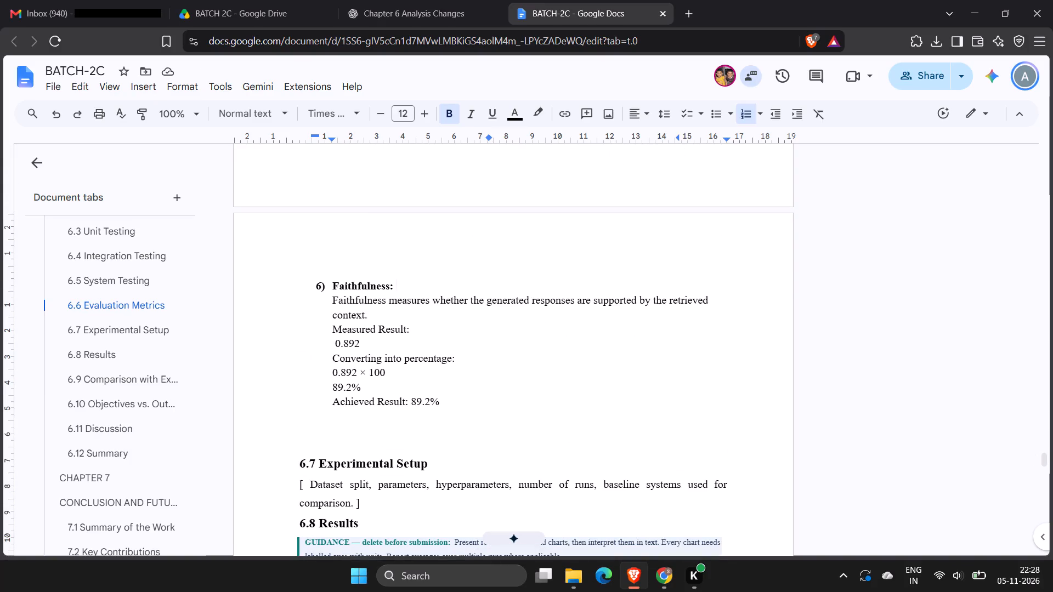
Center the Faithfulness result lines from "Measured Result:" to "Achieved Result: 89.2%".
drag(440, 406, 334, 331)
scroll(470, 207, up, 3)
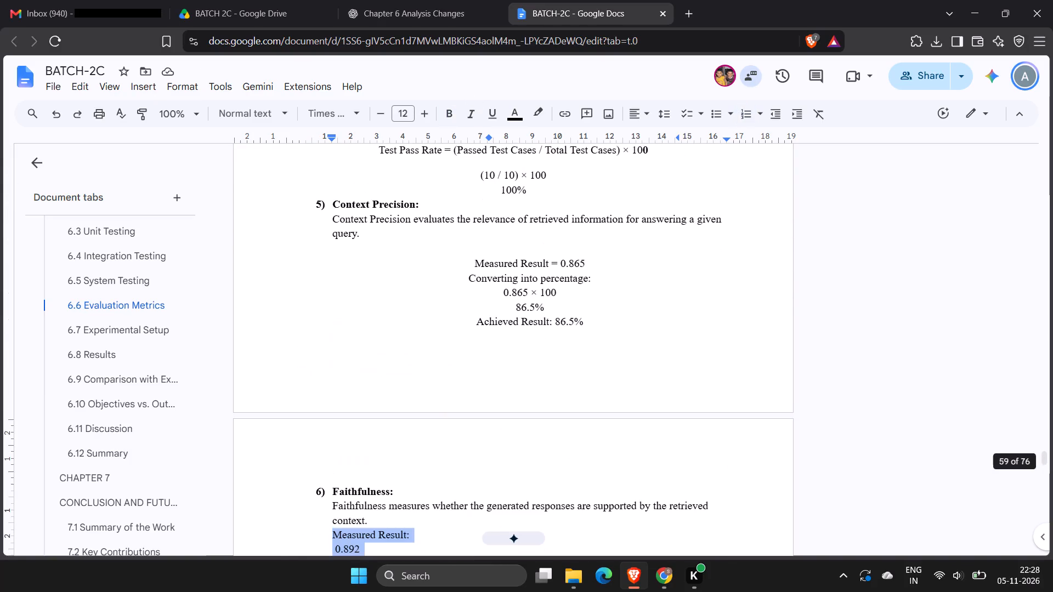
scroll(462, 243, down, 1)
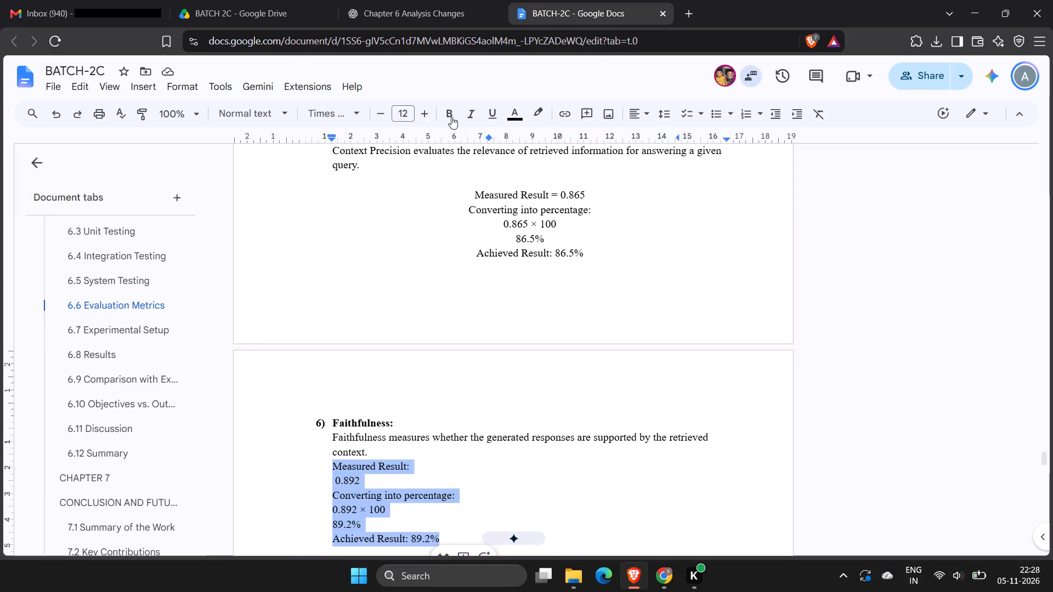
click(640, 112)
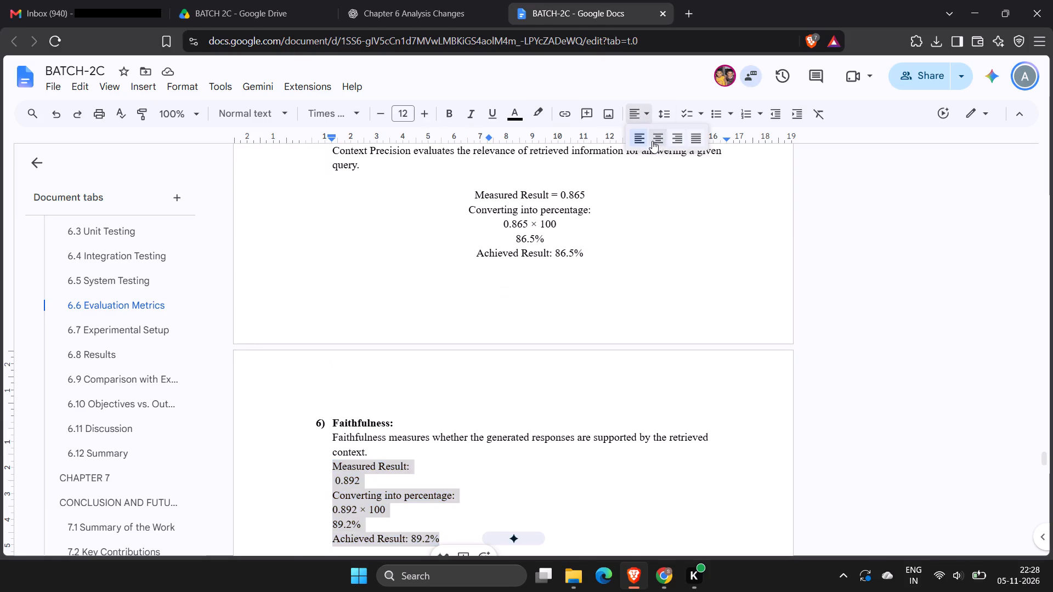
click(652, 141)
click(565, 473)
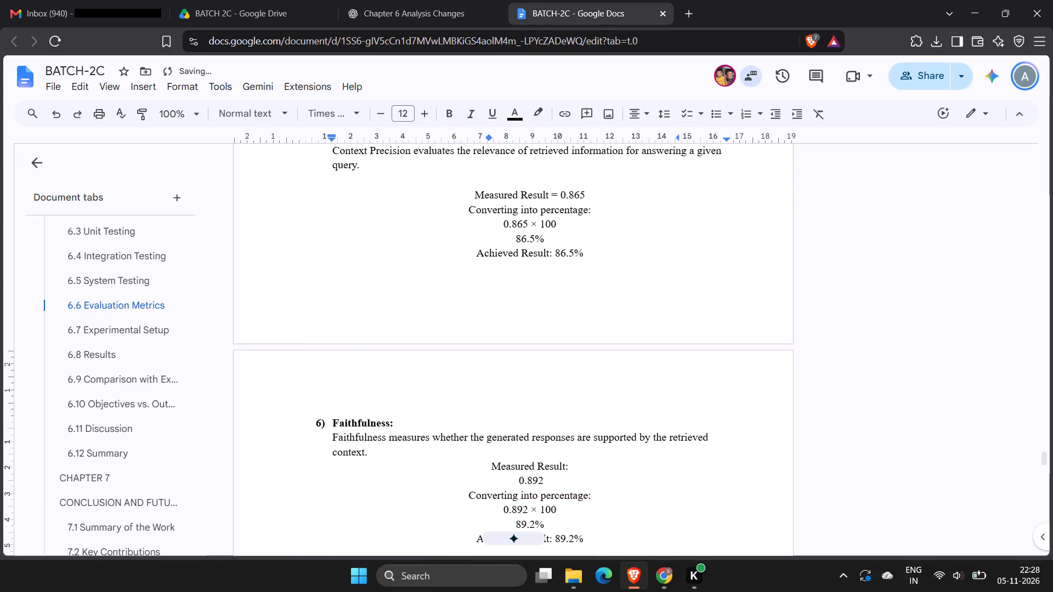
Join the separate 0.892 line to the Faithfulness measured result so it reads "Measured Result = 0.892".
click(516, 483)
click(524, 482)
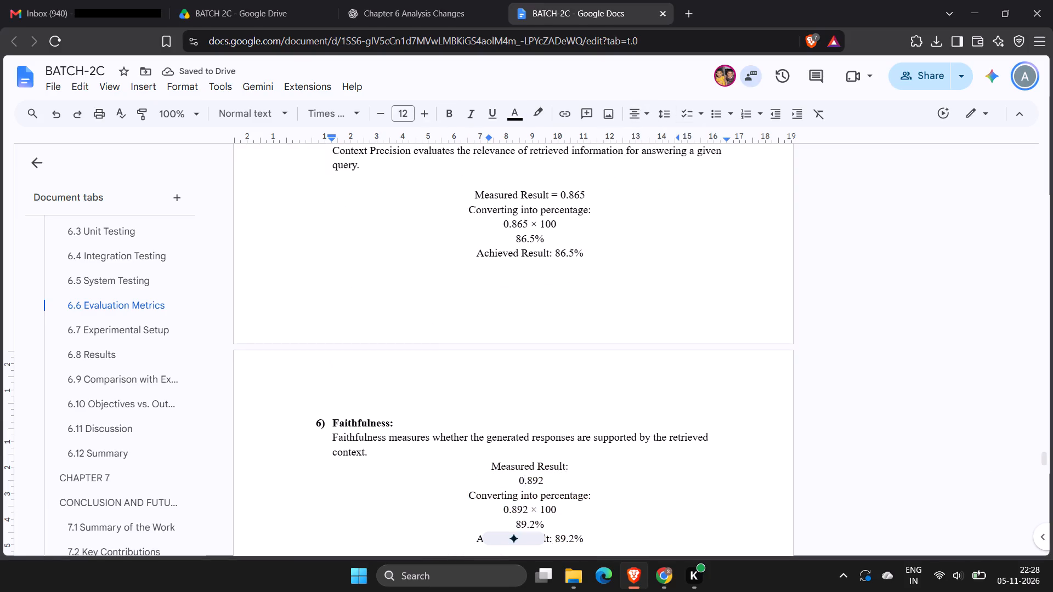
click(520, 482)
key(BackSpace)
key(BackSpace)
key(BackSpace)
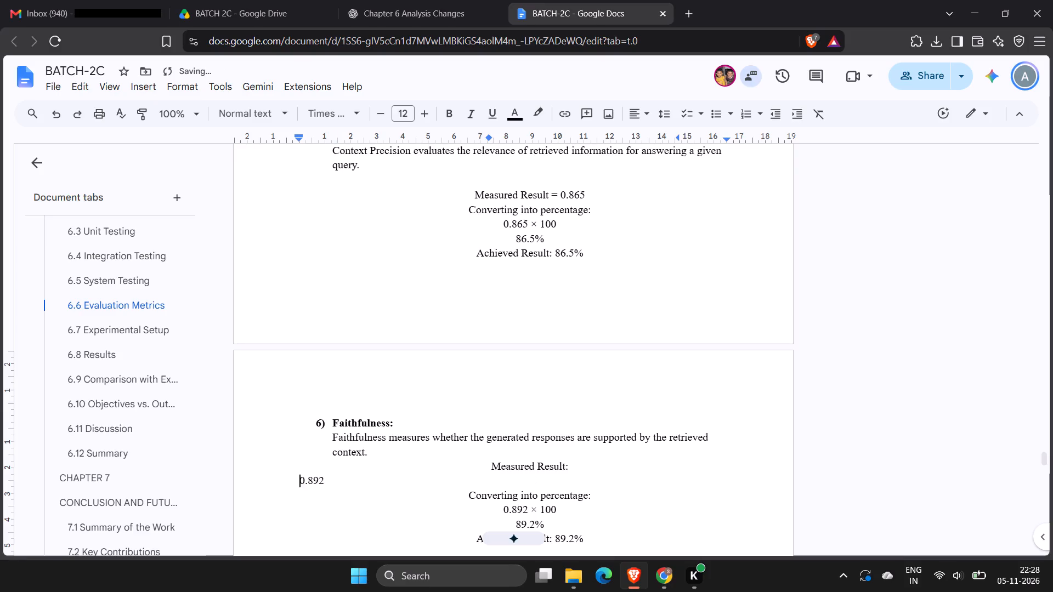
key(BackSpace)
key(BackSpace)
key(space)
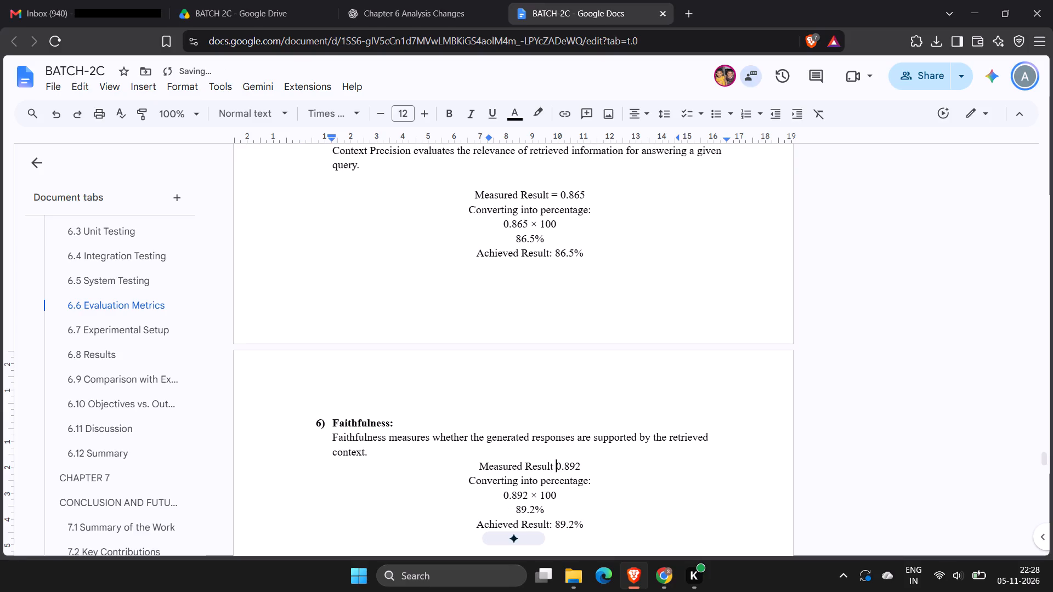
key(shift+plus)
key(BackSpace)
text(=)
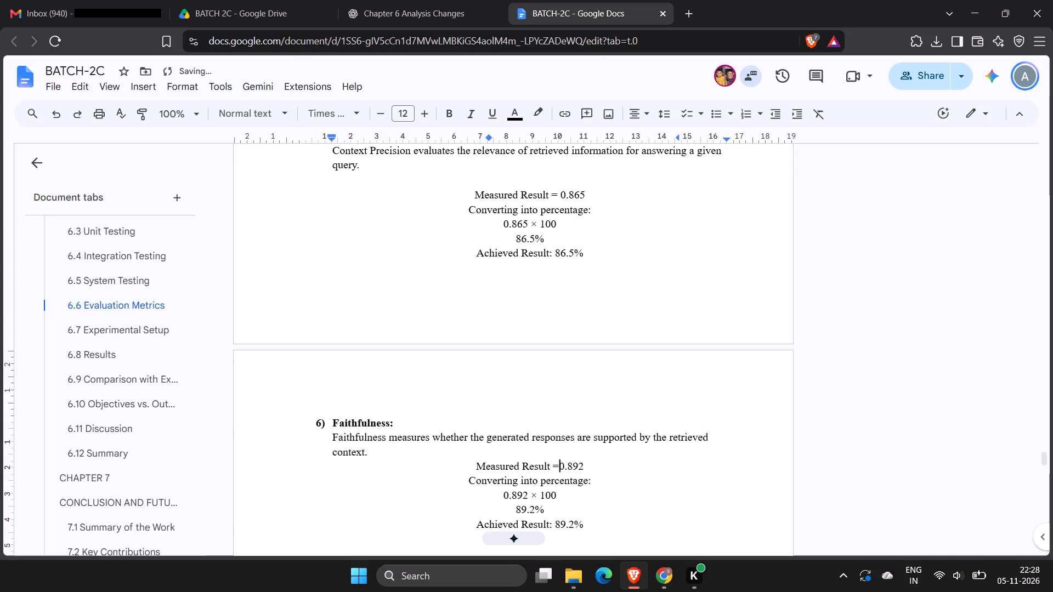
key(space)
scroll(540, 471, down, 2)
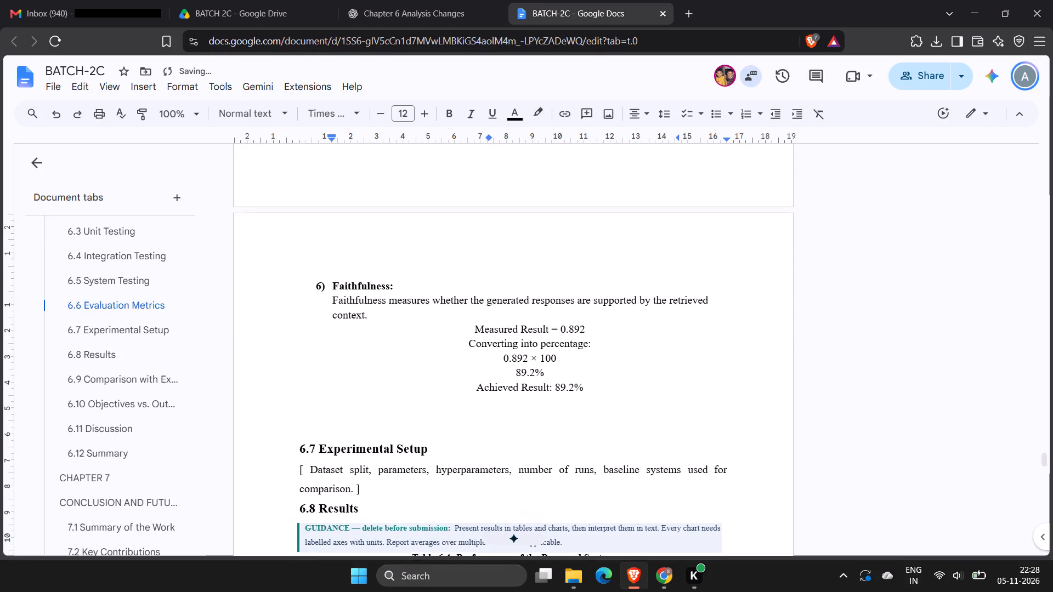
click(540, 419)
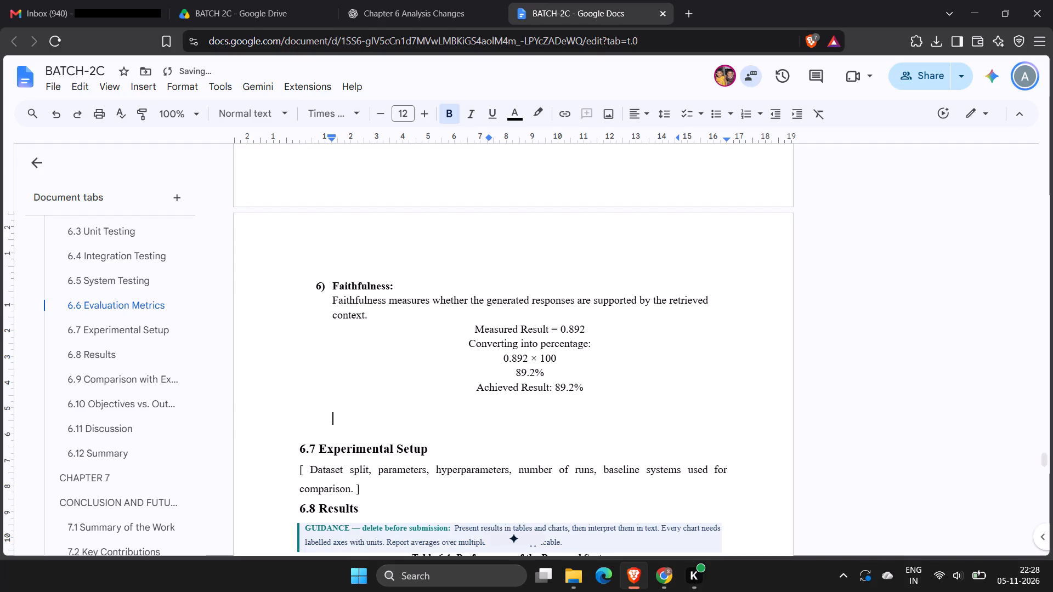
scroll(540, 419, down, 1)
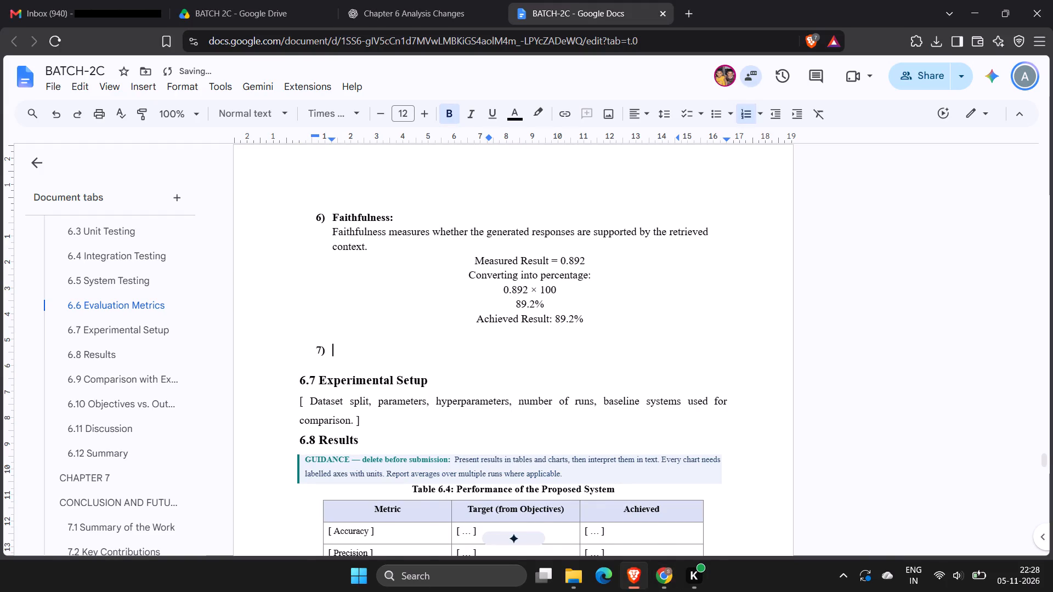
key(ctrl+v)
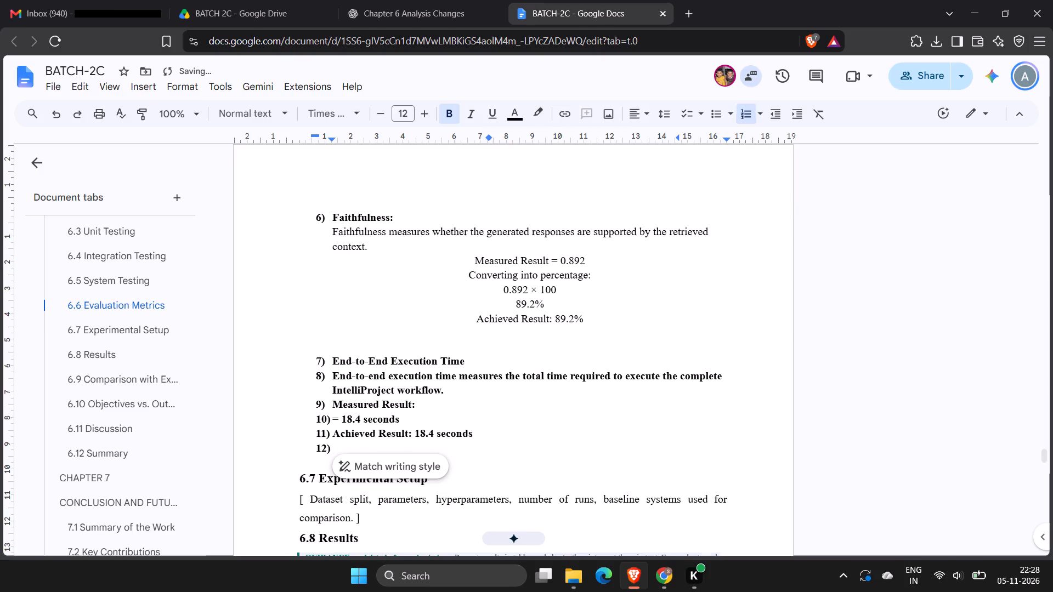
Remove the list numbers 8) to 12) below the End-to-End Execution Time heading and the equals sign before "18.4 seconds".
key(BackSpace)
click(332, 431)
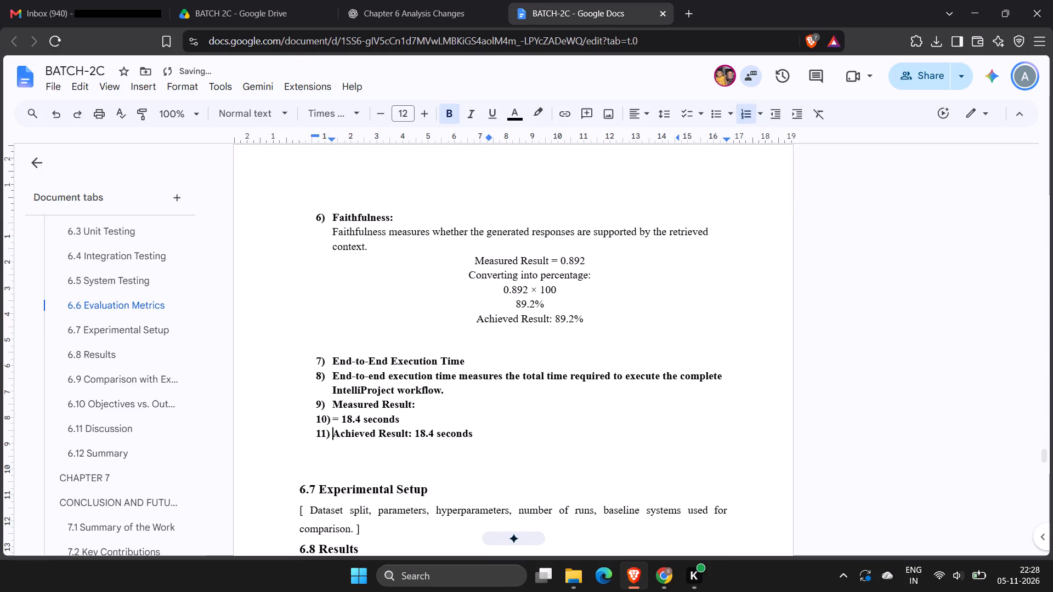
key(BackSpace)
click(341, 417)
key(BackSpace)
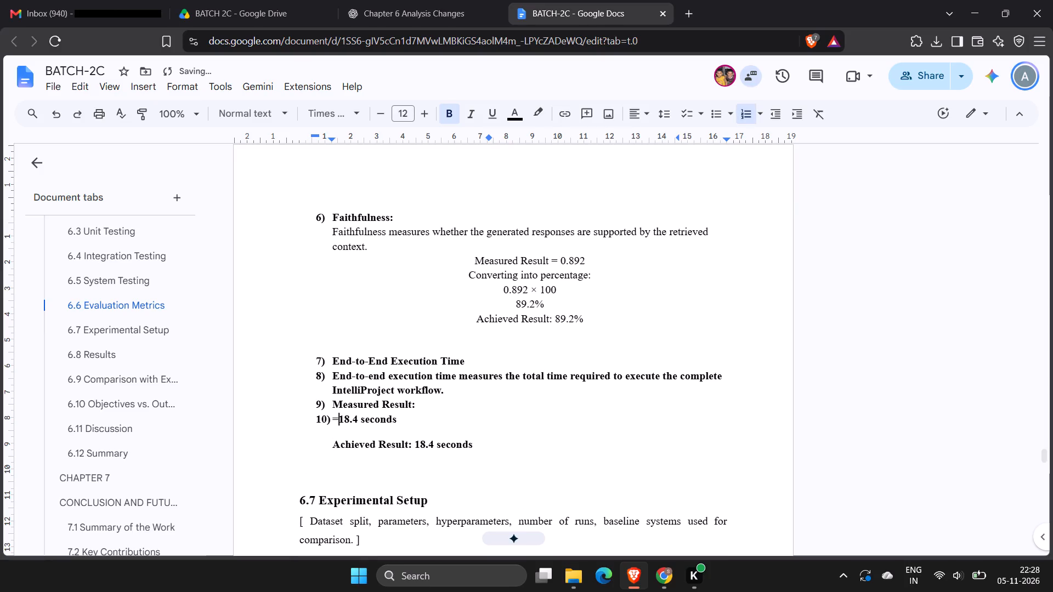
key(BackSpace)
key(BackSpace)
click(332, 402)
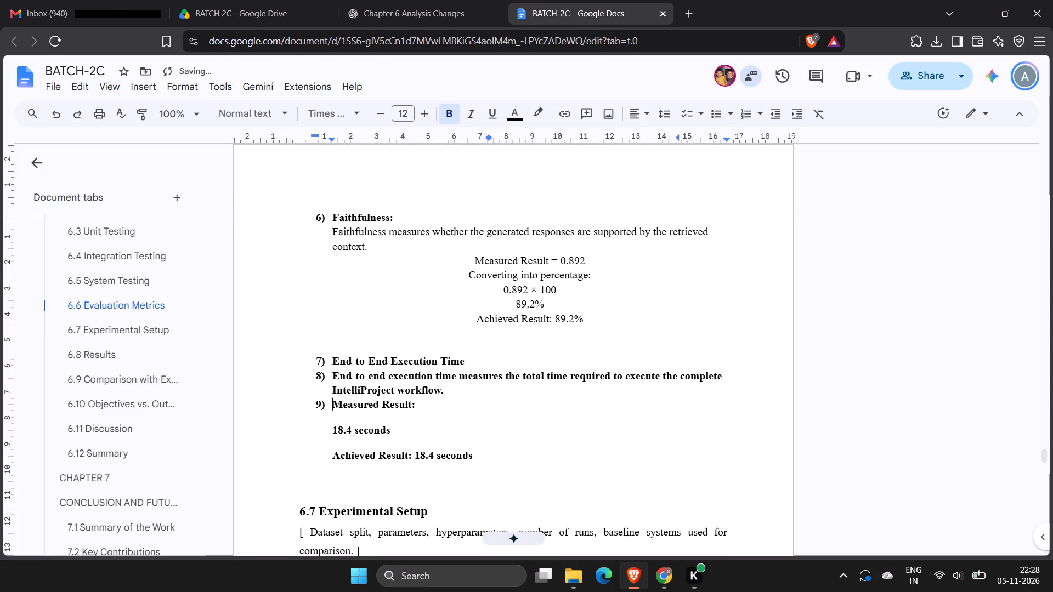
key(BackSpace)
click(332, 377)
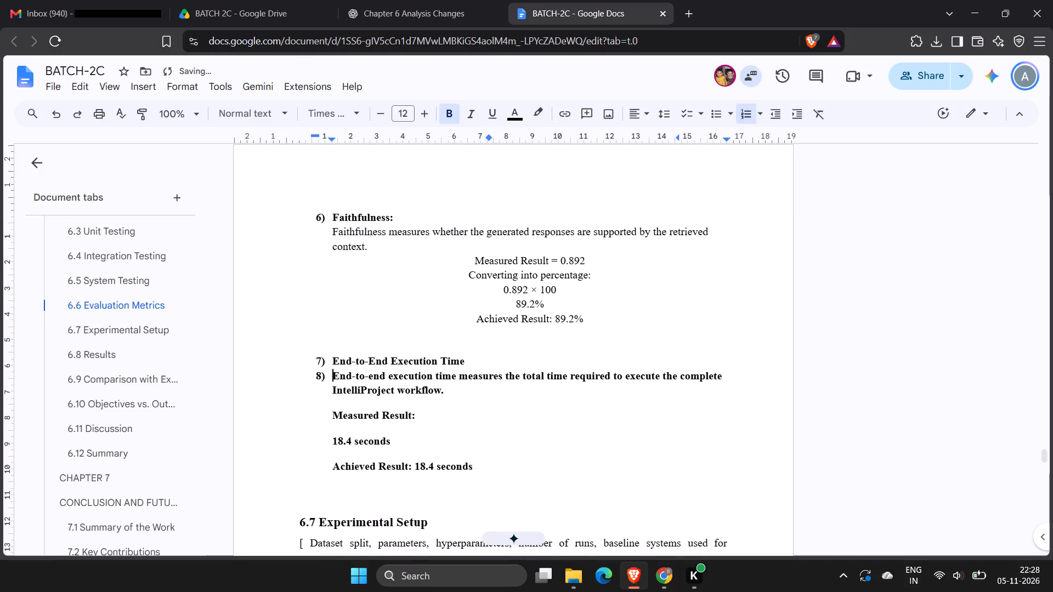
key(BackSpace)
Clear the formatting of the whole End-to-End Execution Time item and set its text to Times New Roman, size 12.
drag(491, 479, 349, 369)
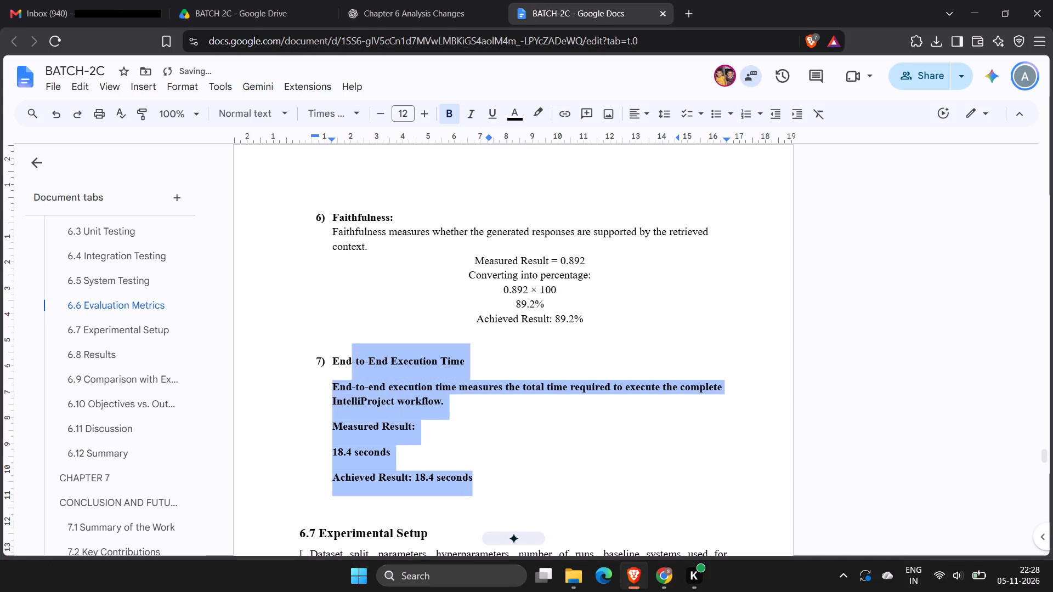
drag(349, 369, 330, 354)
click(172, 94)
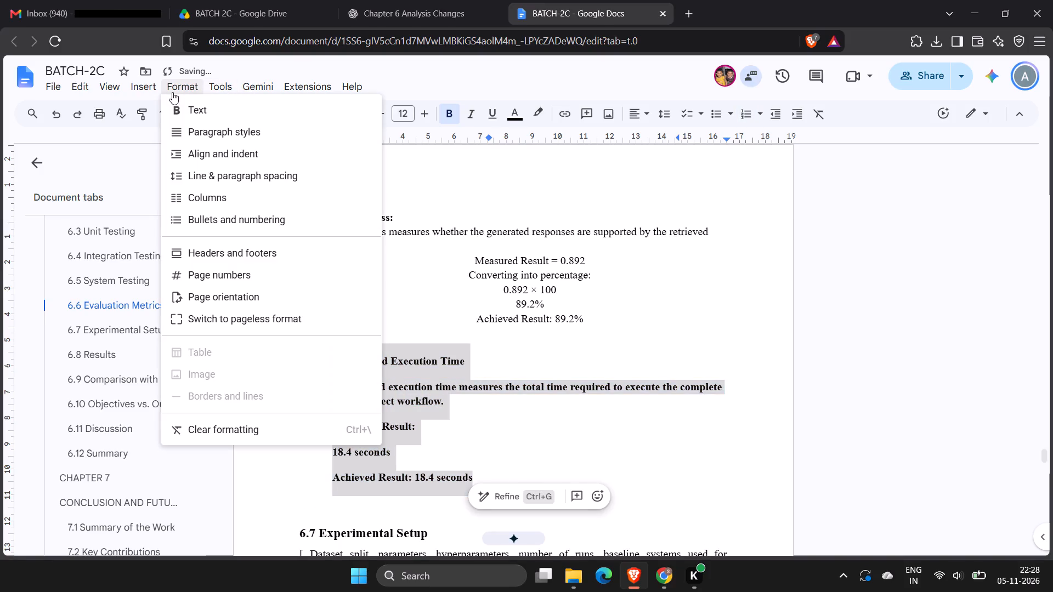
click(258, 418)
click(247, 430)
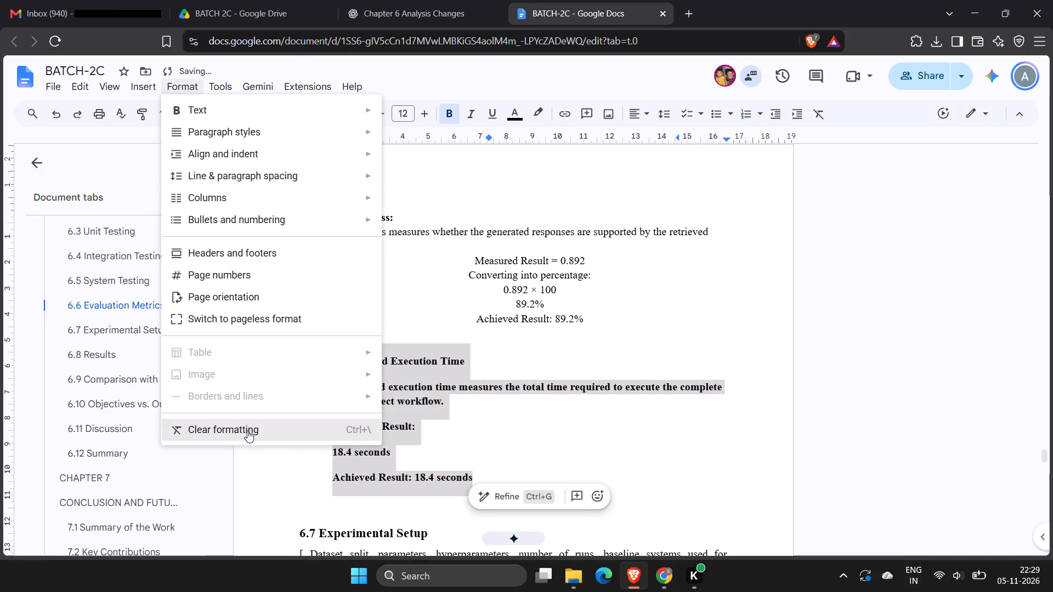
click(342, 116)
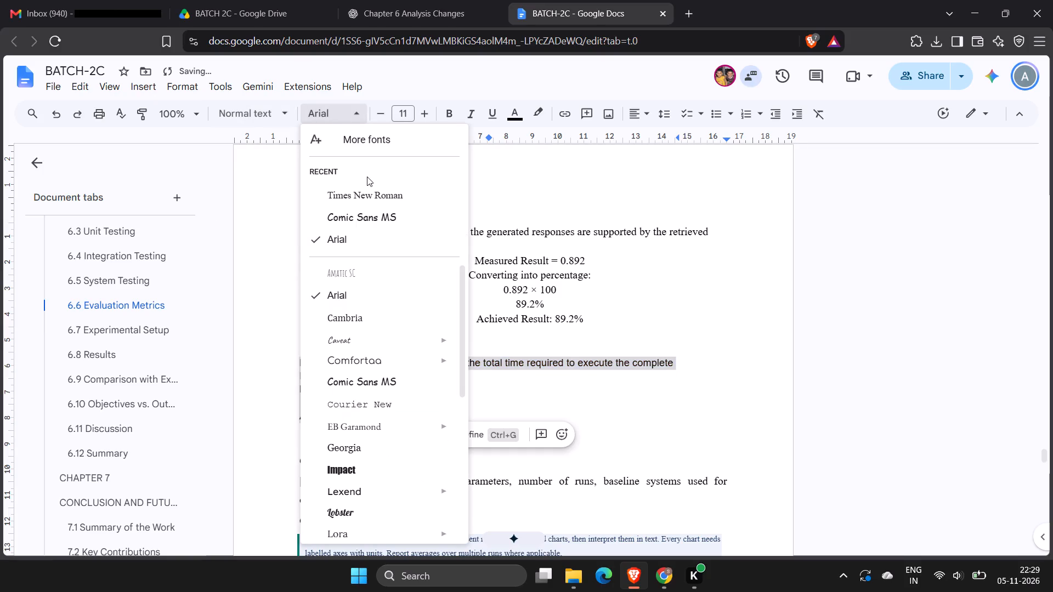
click(381, 202)
click(421, 119)
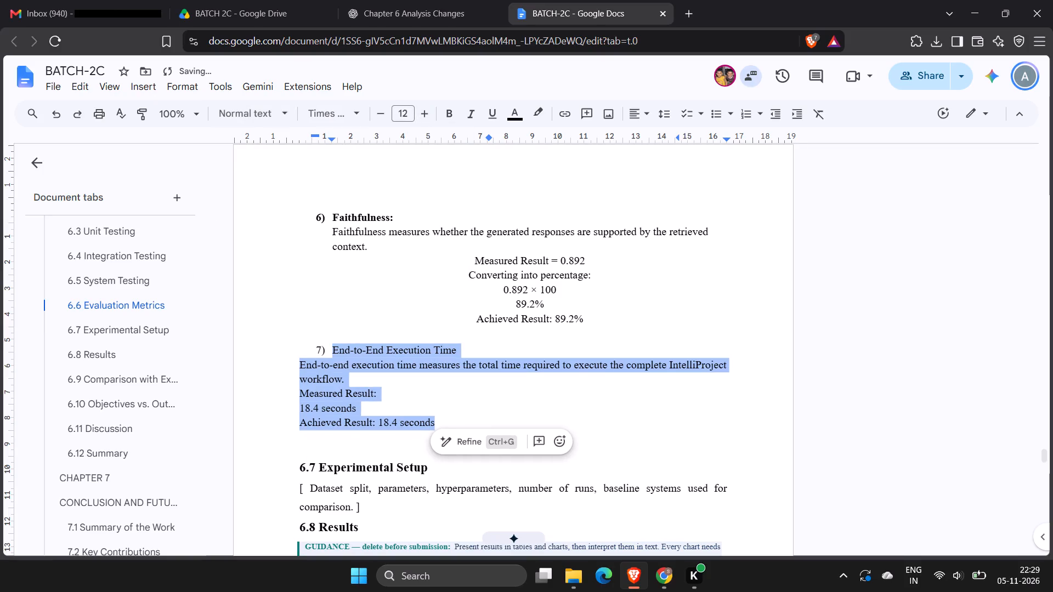
Indent the execution time description and its three result lines so they align under the item 7) heading without numbering.
click(278, 362)
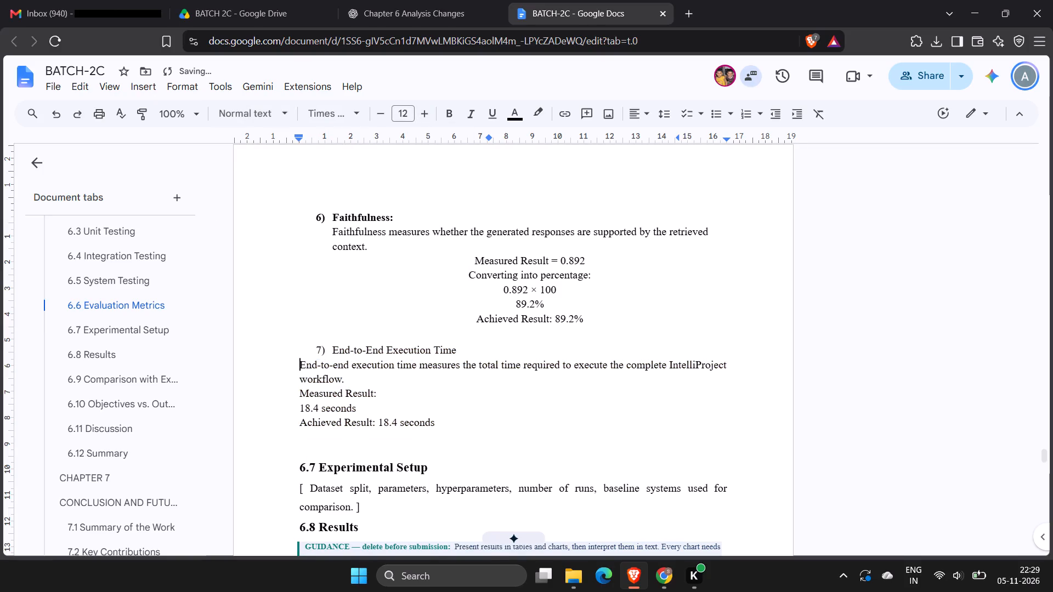
key(BackSpace)
key(Return)
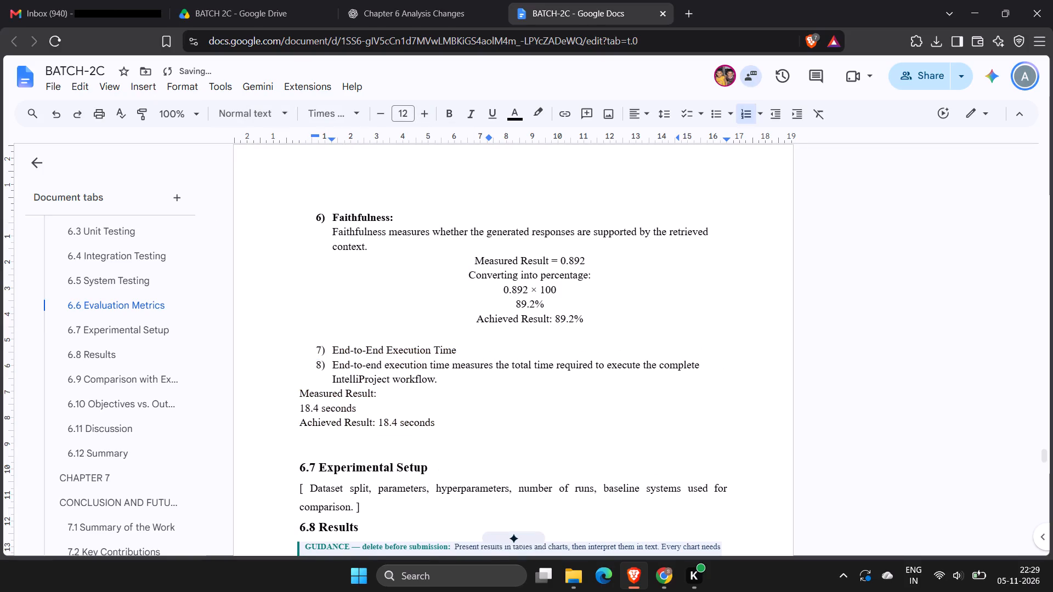
key(BackSpace)
click(295, 388)
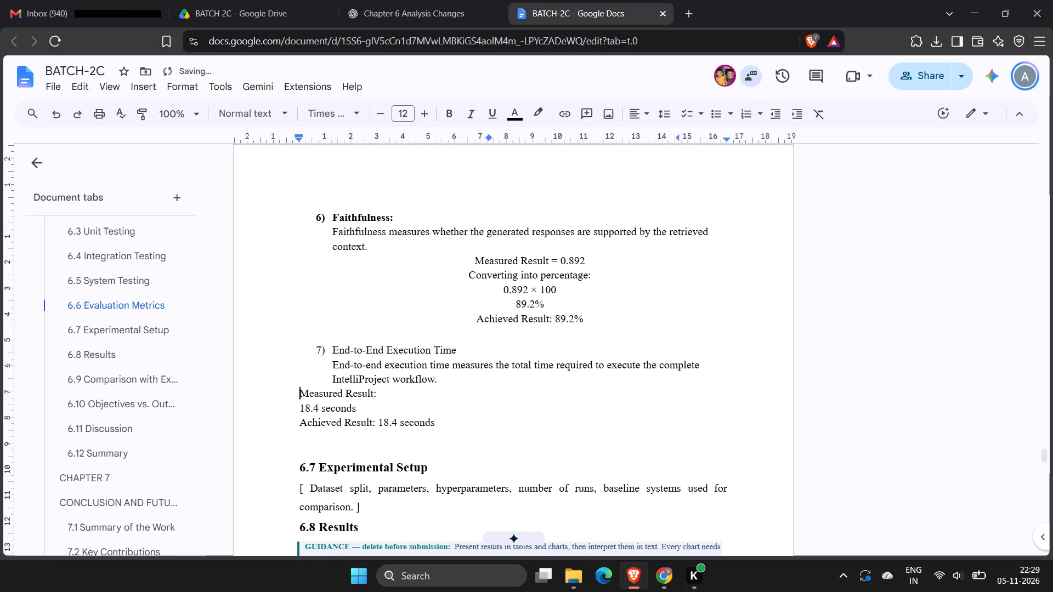
key(BackSpace)
key(Return)
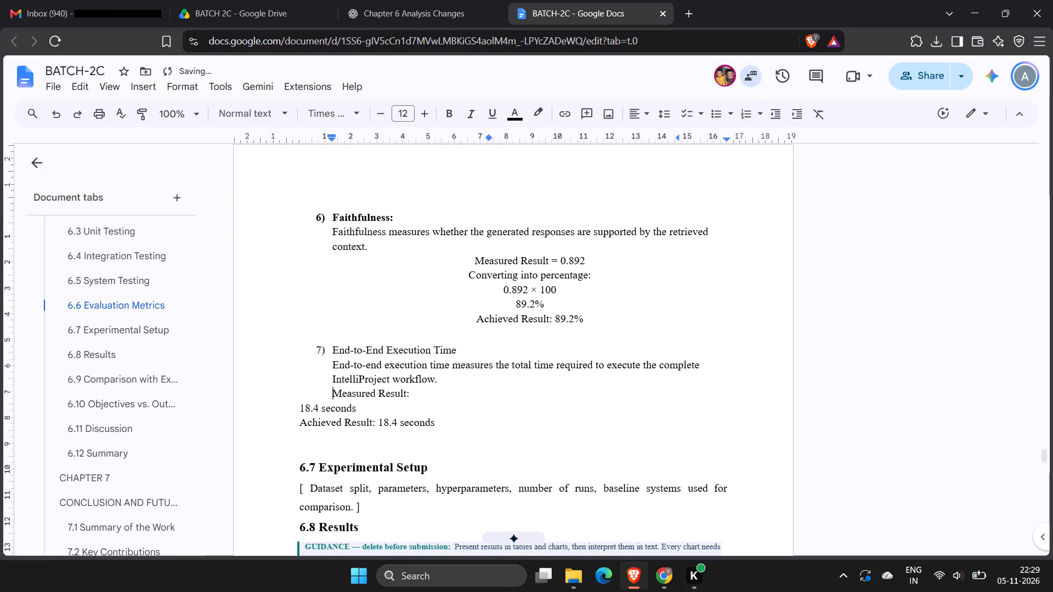
click(300, 411)
key(BackSpace)
key(Return)
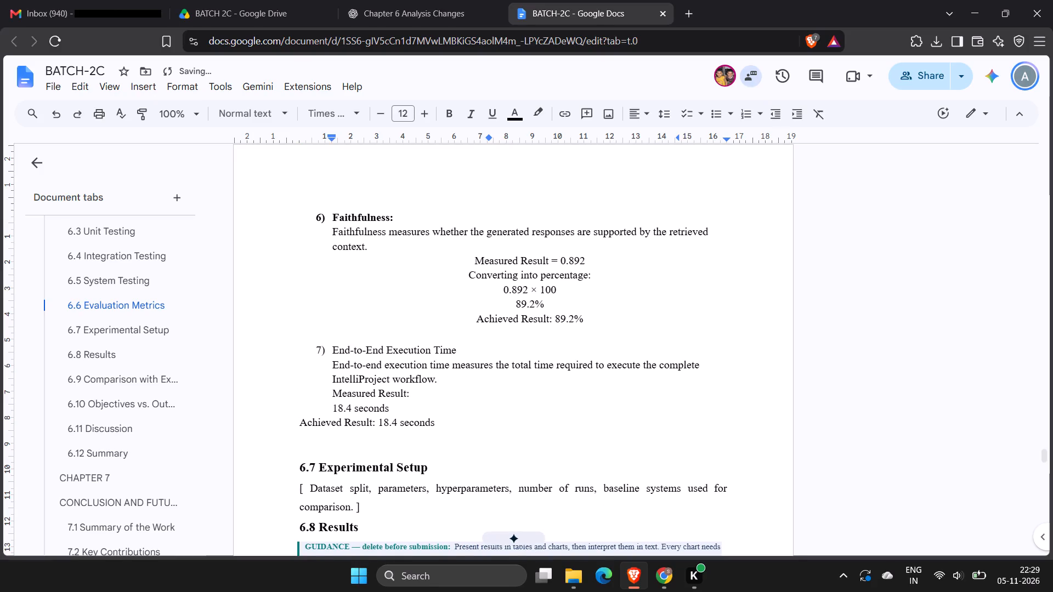
click(298, 420)
key(BackSpace)
key(Return)
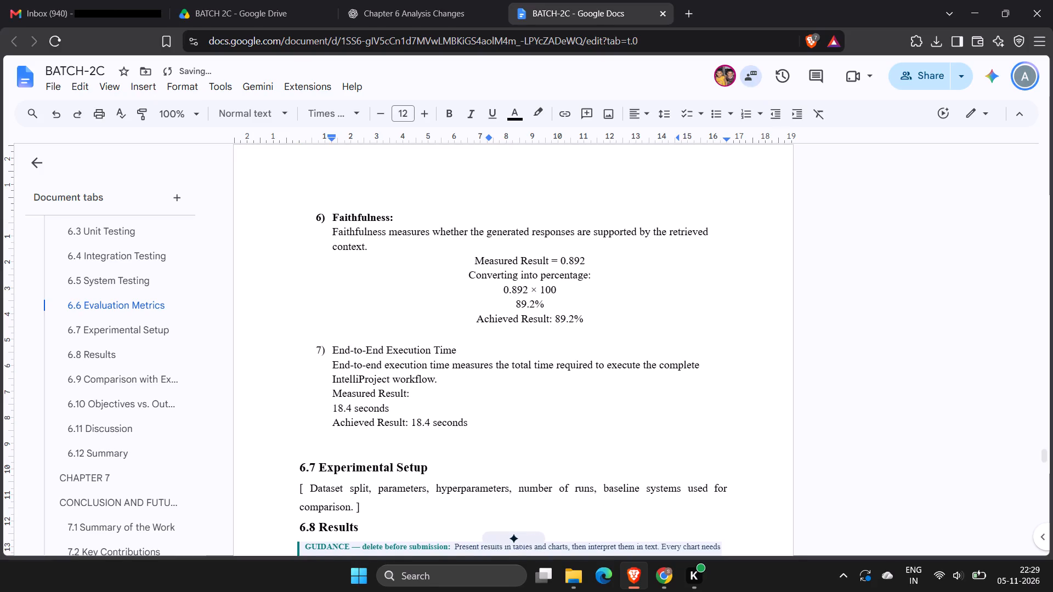
Add a colon after the item 7) heading so it reads "End-to-End Execution Time:" and make it bold.
click(469, 344)
text(:)
key(space)
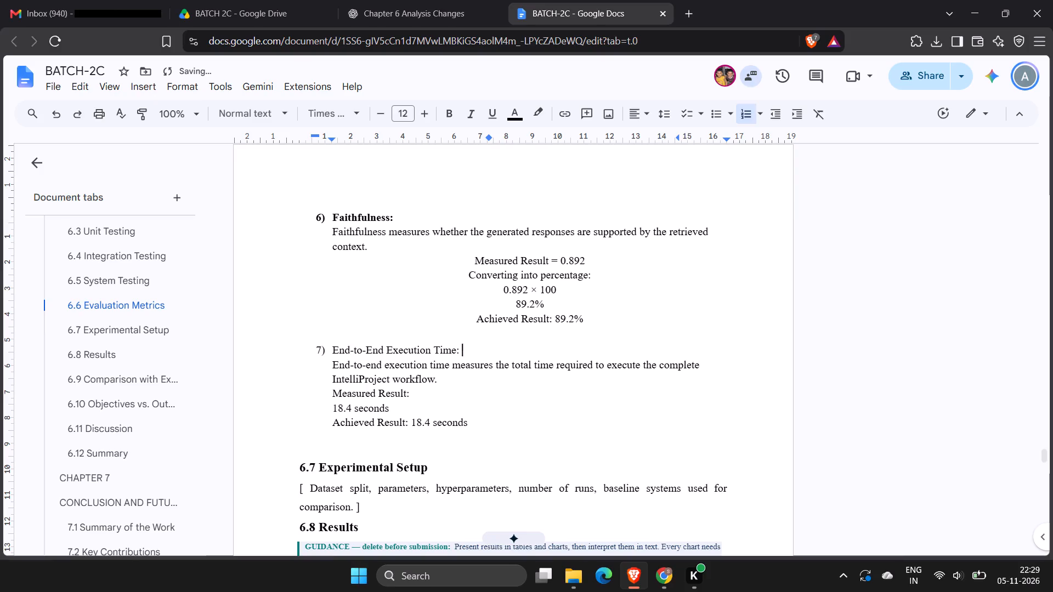
drag(469, 351, 324, 343)
click(460, 338)
drag(468, 348, 324, 354)
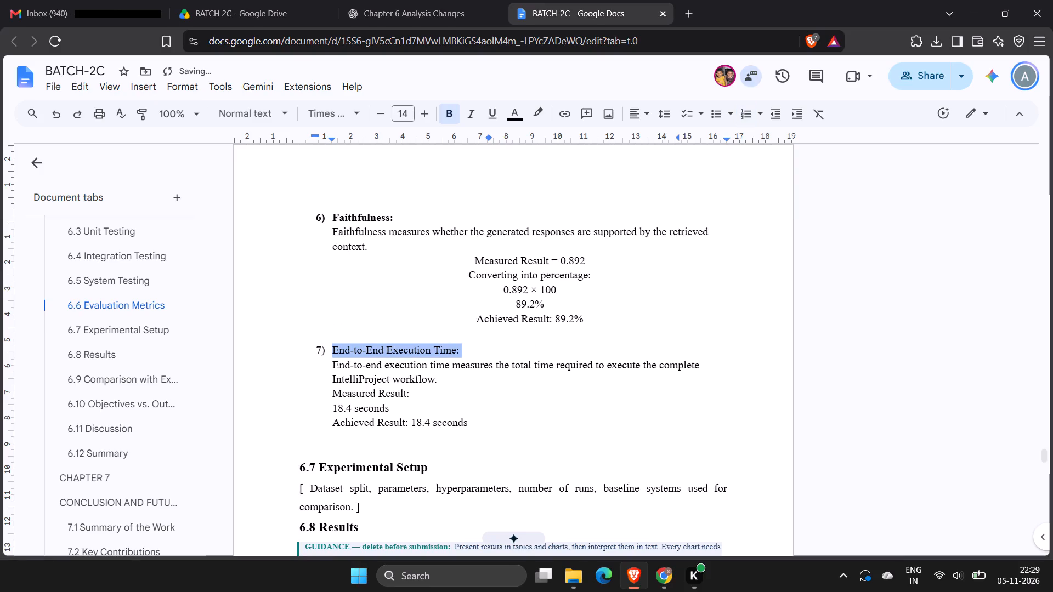
drag(324, 354, 320, 355)
click(443, 111)
Center the End-to-End Execution Time result lines from "Measured Result:" to "Achieved Result: 18.4 seconds".
click(409, 399)
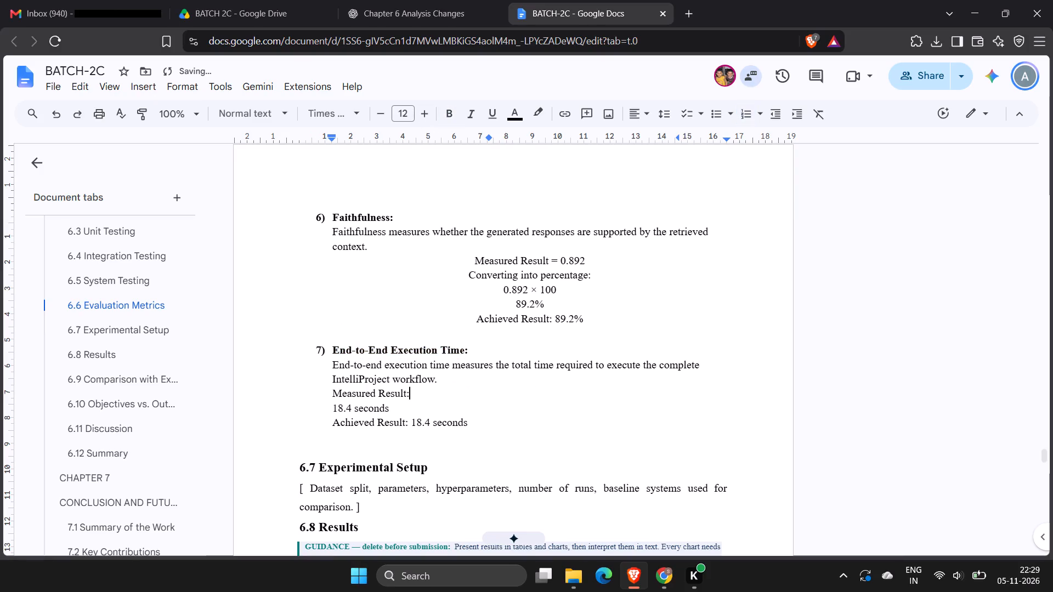
drag(474, 430, 386, 418)
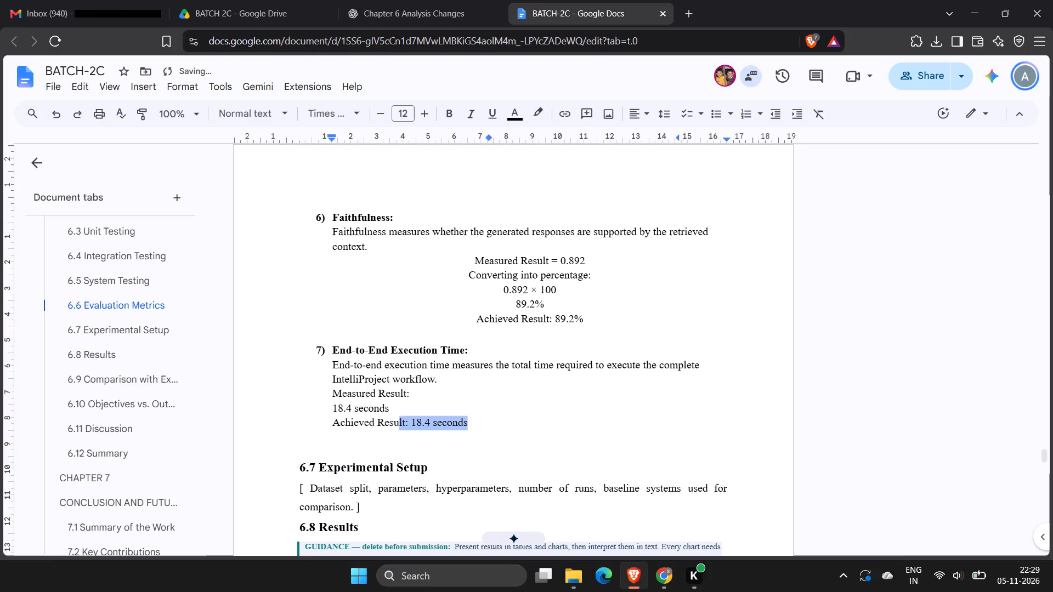
drag(386, 418, 324, 396)
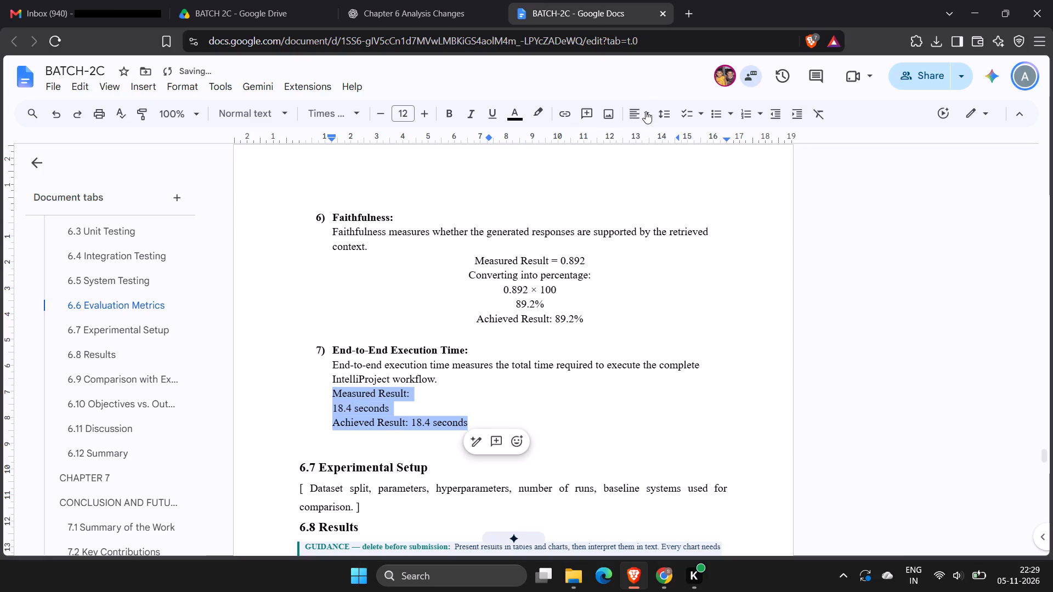
click(646, 111)
click(658, 136)
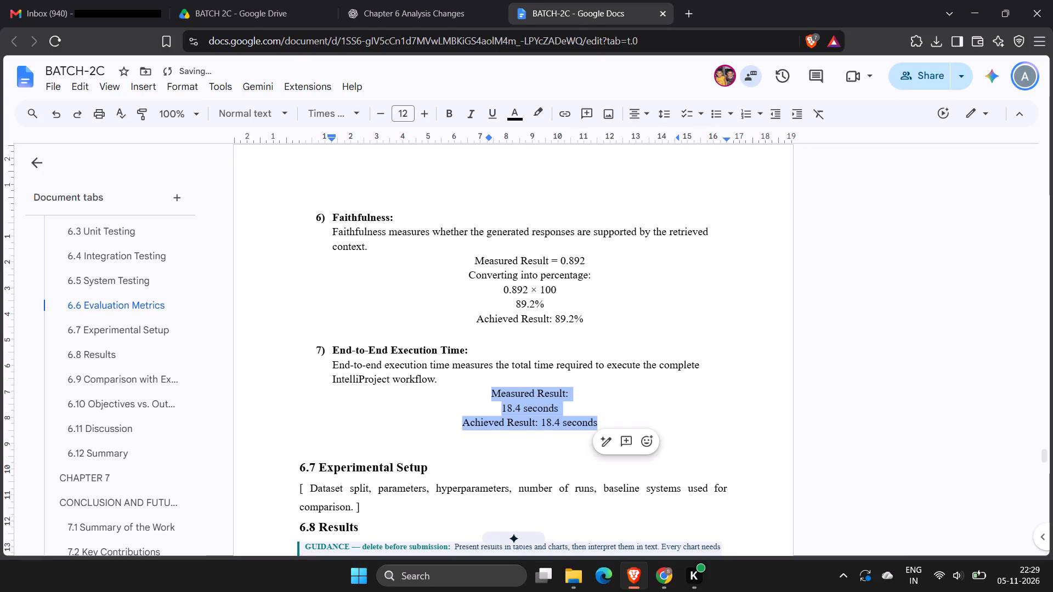
Put the End-to-End Execution Time measured result on a single line reading "Measured Result = 18.4 seconds".
click(558, 404)
click(502, 409)
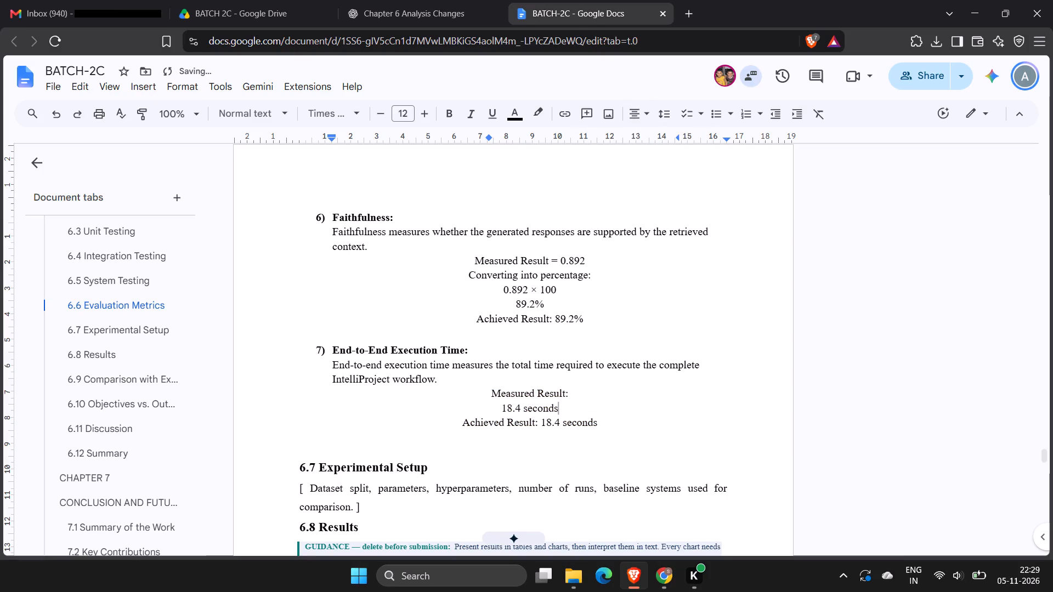
key(BackSpace)
key(BackSpace)
key(BackSpace)
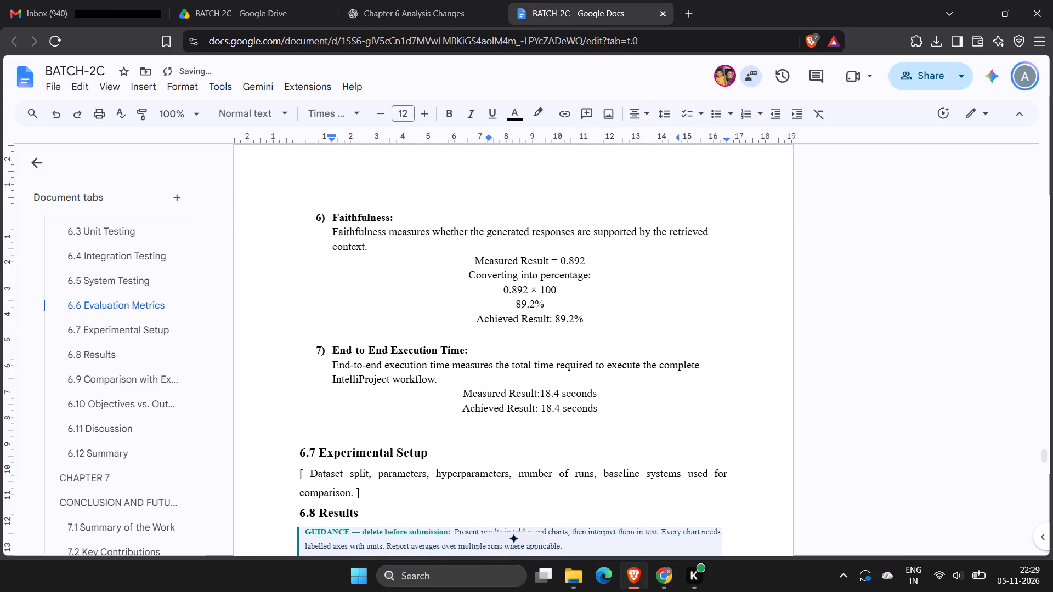
key(BackSpace)
key(space)
text(+)
key(space)
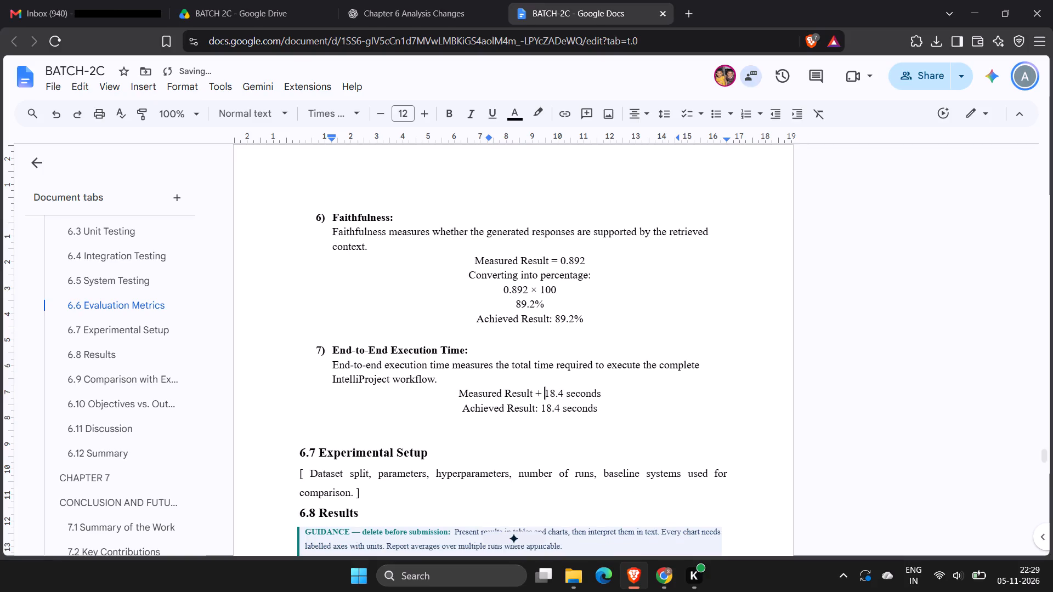
key(BackSpace)
key(equal)
key(BackSpace)
key(BackSpace)
text(=)
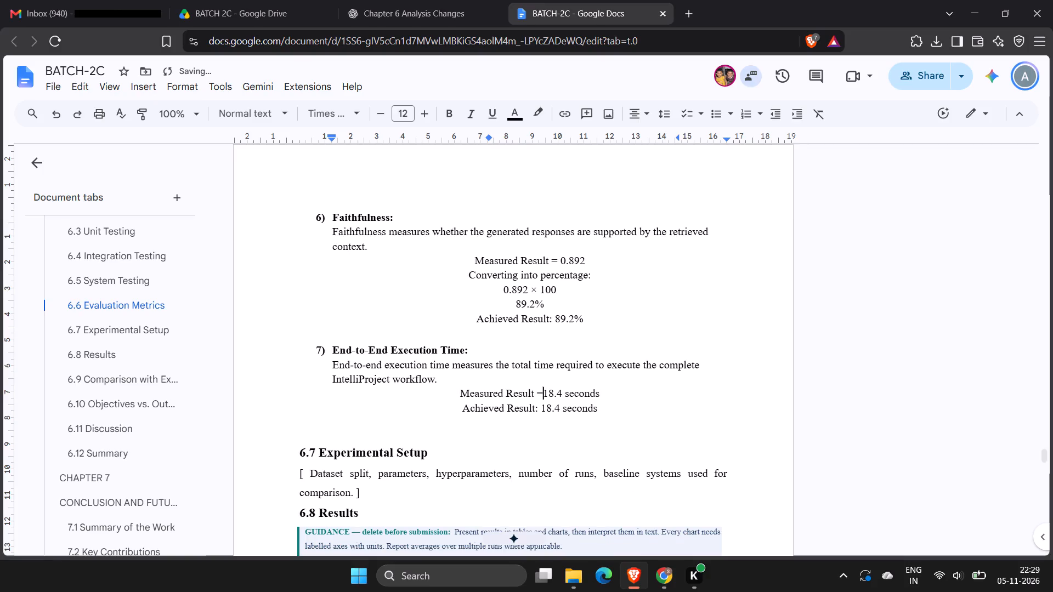
key(space)
click(561, 426)
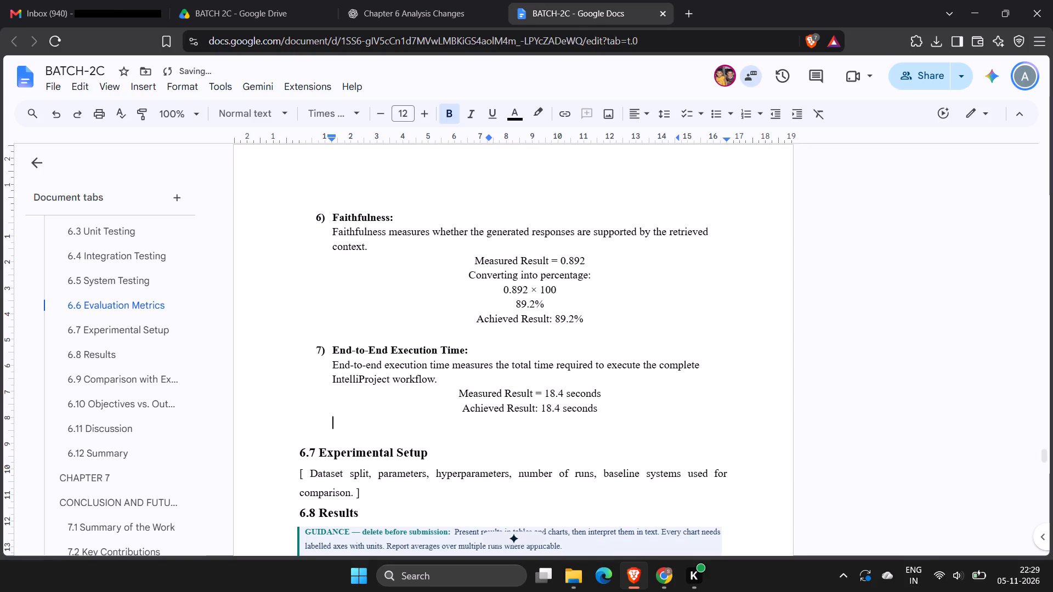
Review the section 6.6 Evaluation Metrics items against ChatGPT's Chapter 6 recommendations on metrics and the experimental setup.
scroll(602, 377, up, 11)
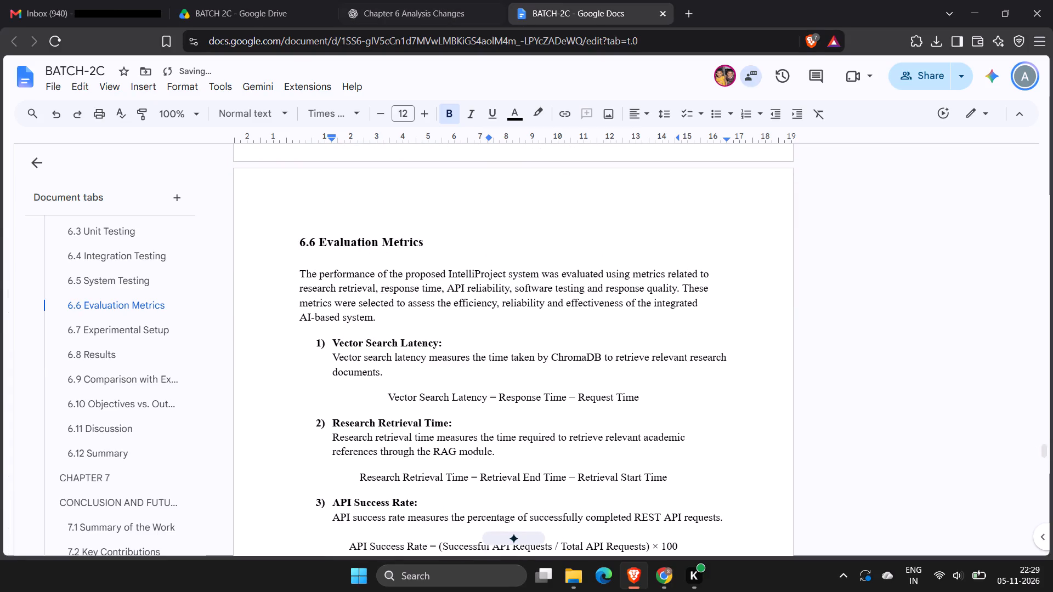
scroll(530, 192, down, 1)
click(460, 4)
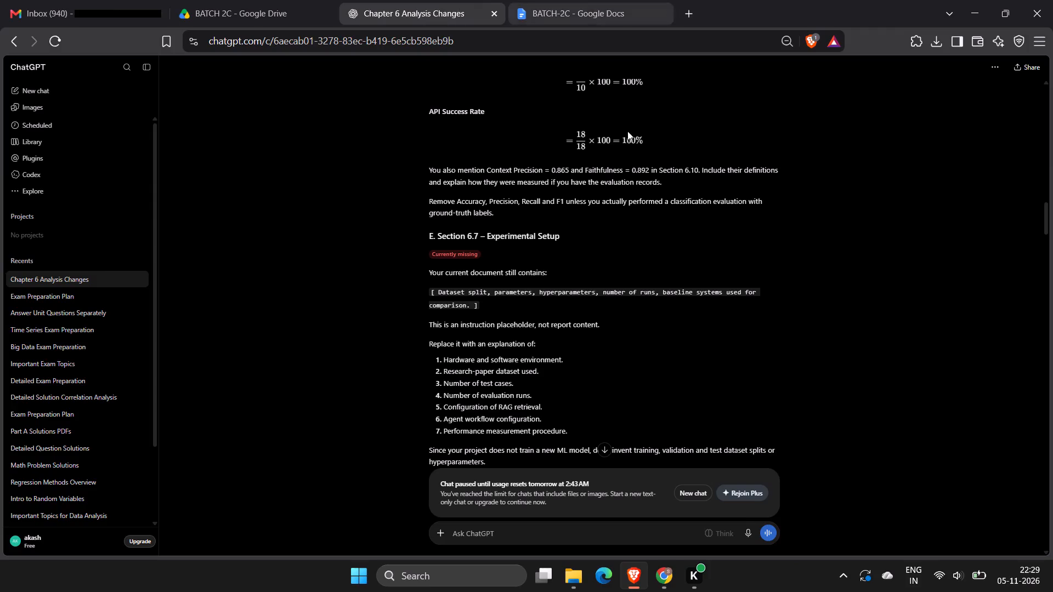
click(588, 0)
click(422, 2)
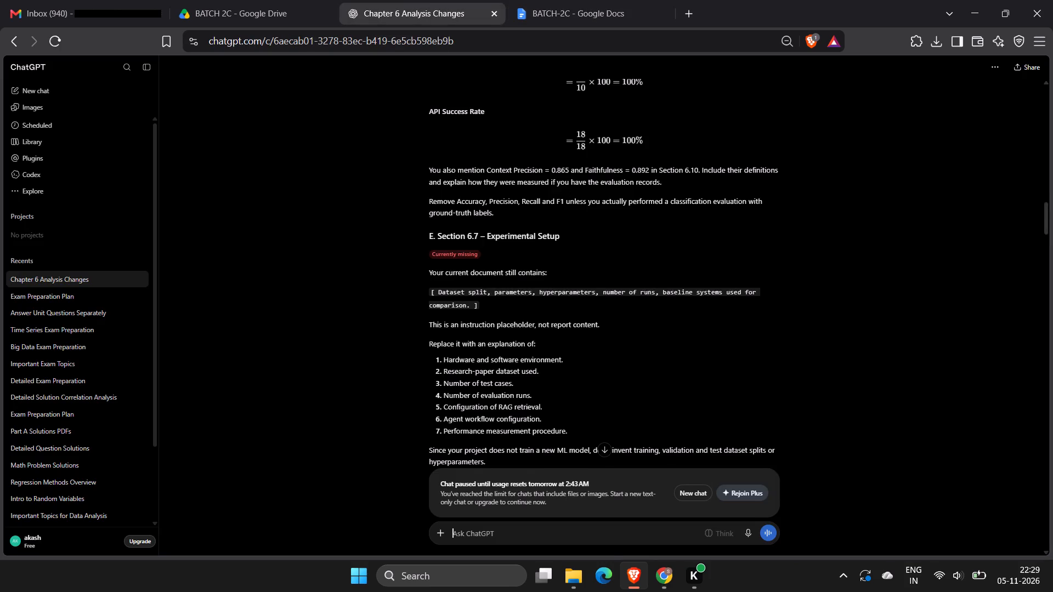
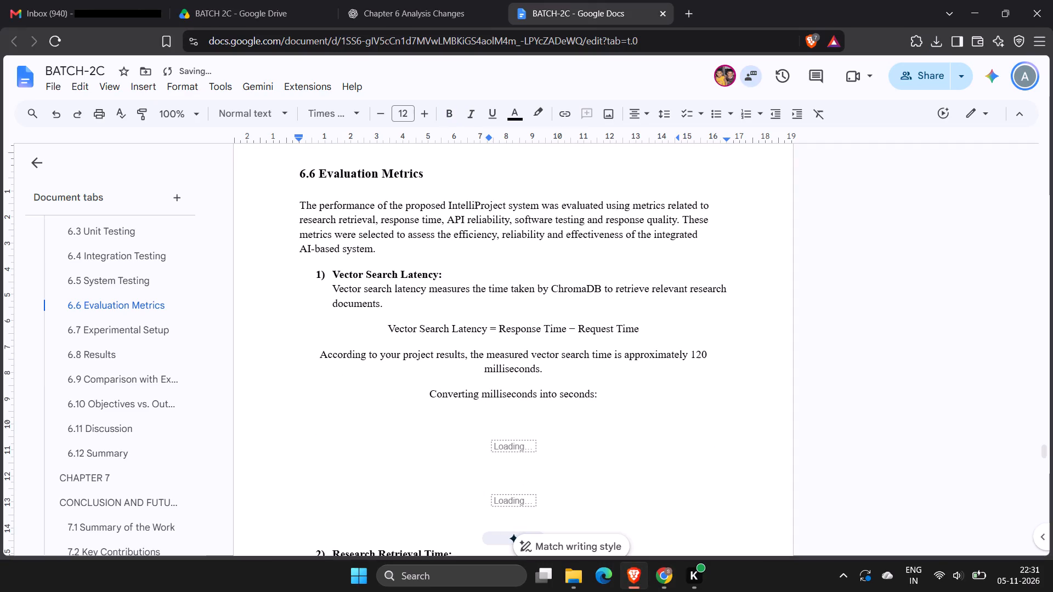
scroll(669, 358, down, 2)
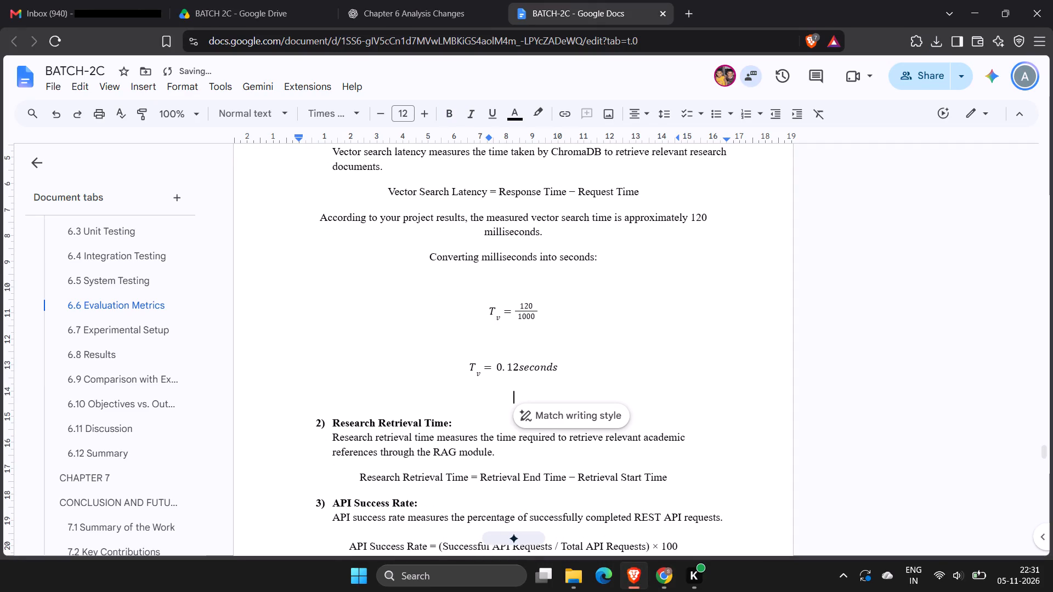
scroll(512, 321, up, 2)
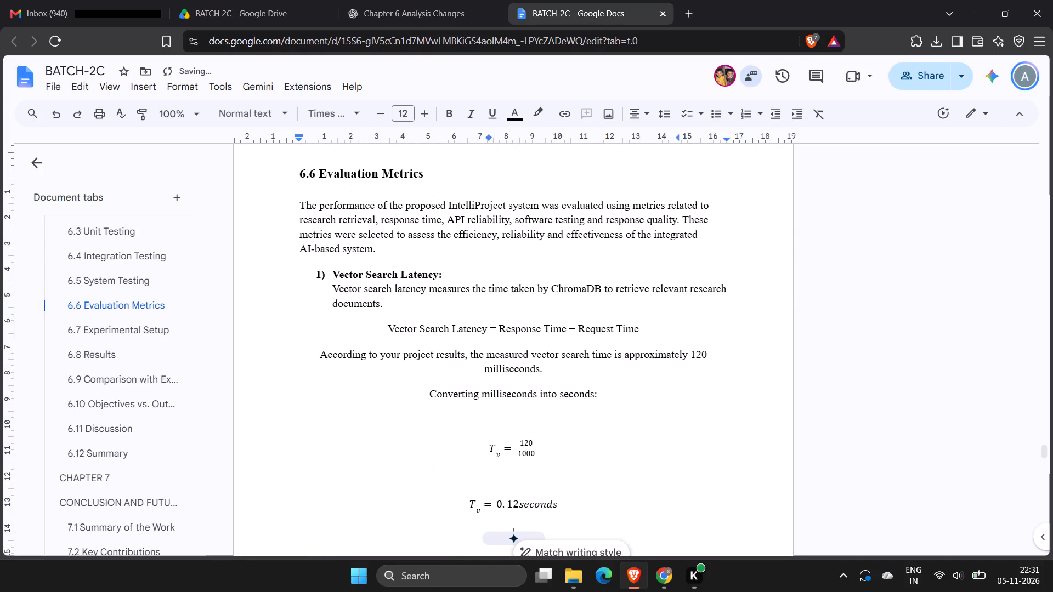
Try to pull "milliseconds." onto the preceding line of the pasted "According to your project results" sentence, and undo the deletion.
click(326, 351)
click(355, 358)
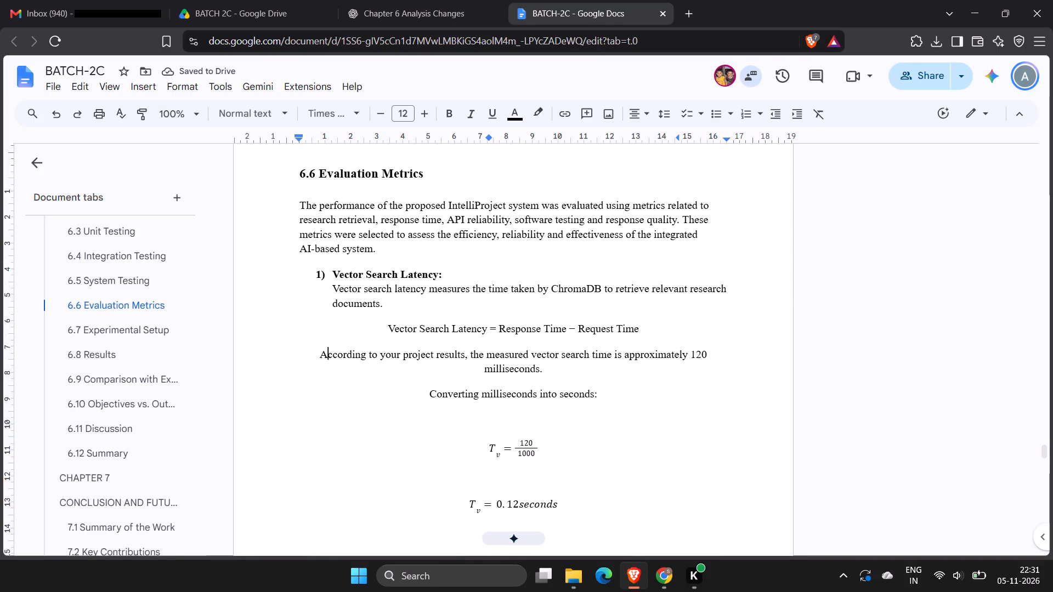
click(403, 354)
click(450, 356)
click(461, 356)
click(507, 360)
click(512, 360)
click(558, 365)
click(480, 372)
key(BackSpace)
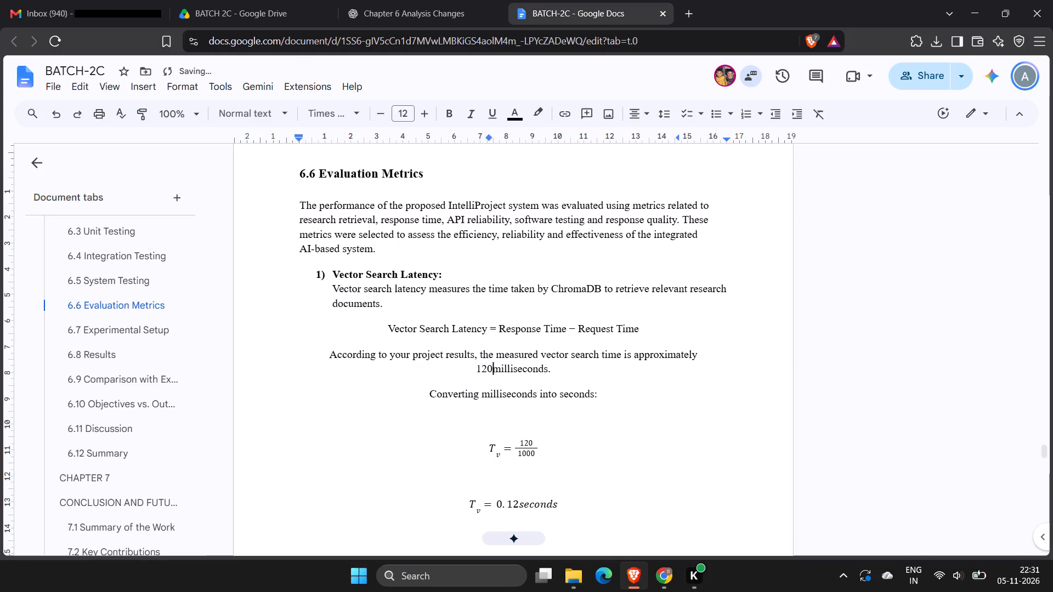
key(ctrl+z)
Left-align the pasted sentence "According to your project results, the measured vector search time is approximately 120 milliseconds.".
drag(561, 372, 455, 368)
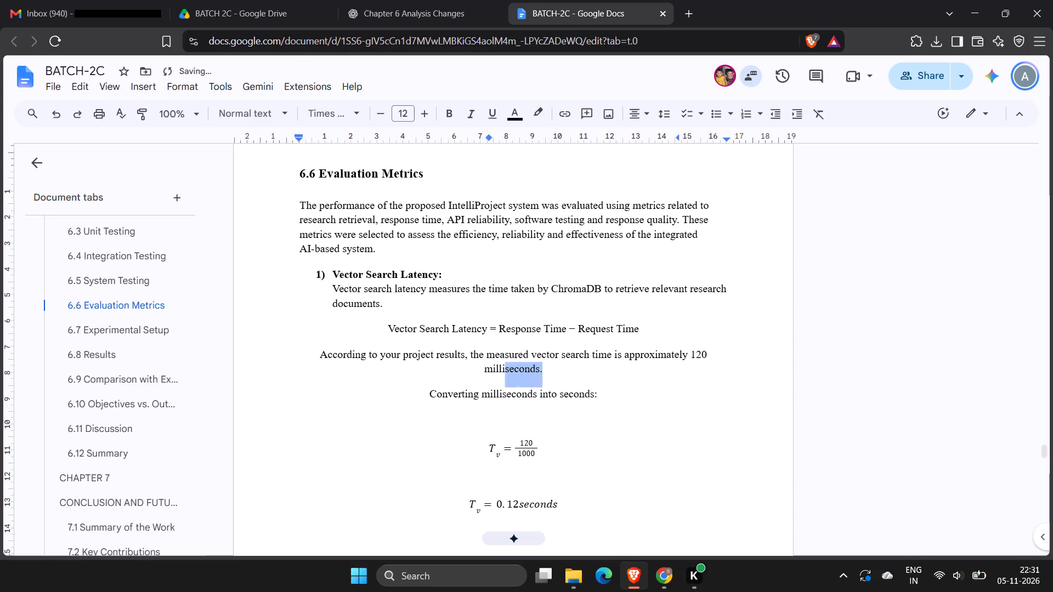
drag(455, 368, 313, 358)
click(643, 107)
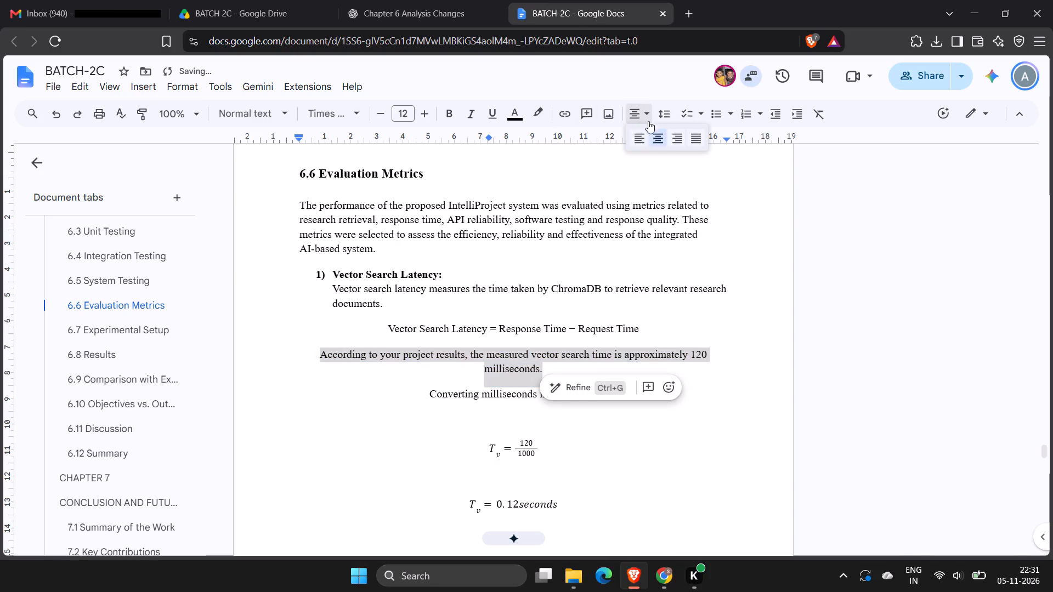
click(639, 142)
click(567, 378)
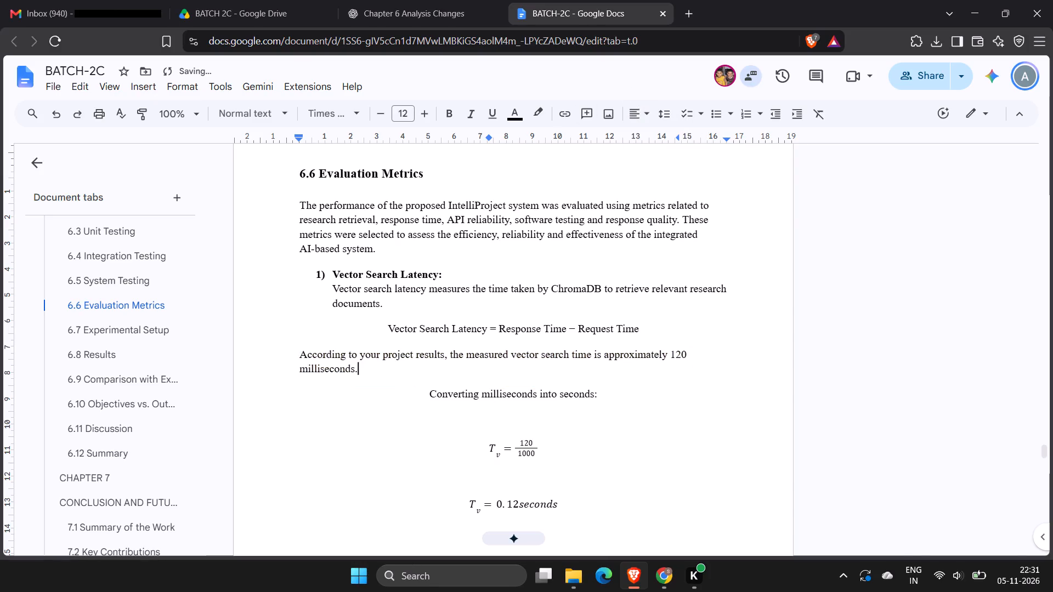
Clear the formatting of the "Converting milliseconds into seconds:" line and the two T_v equations under Vector Search Latency.
drag(599, 397, 599, 397)
drag(599, 397, 545, 403)
drag(422, 394, 502, 465)
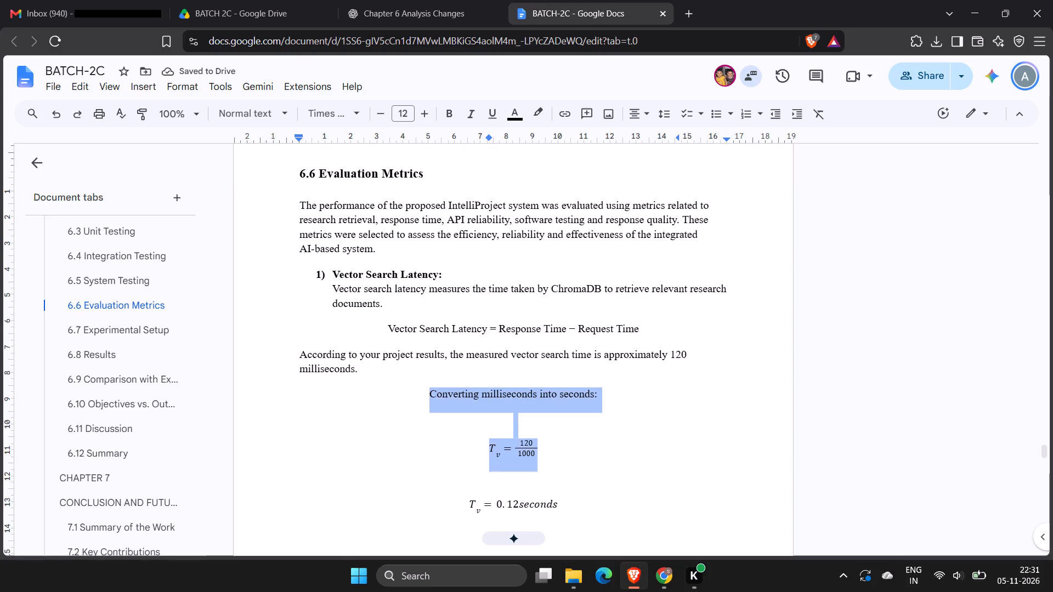
drag(502, 465, 562, 370)
scroll(503, 466, down, 2)
click(184, 87)
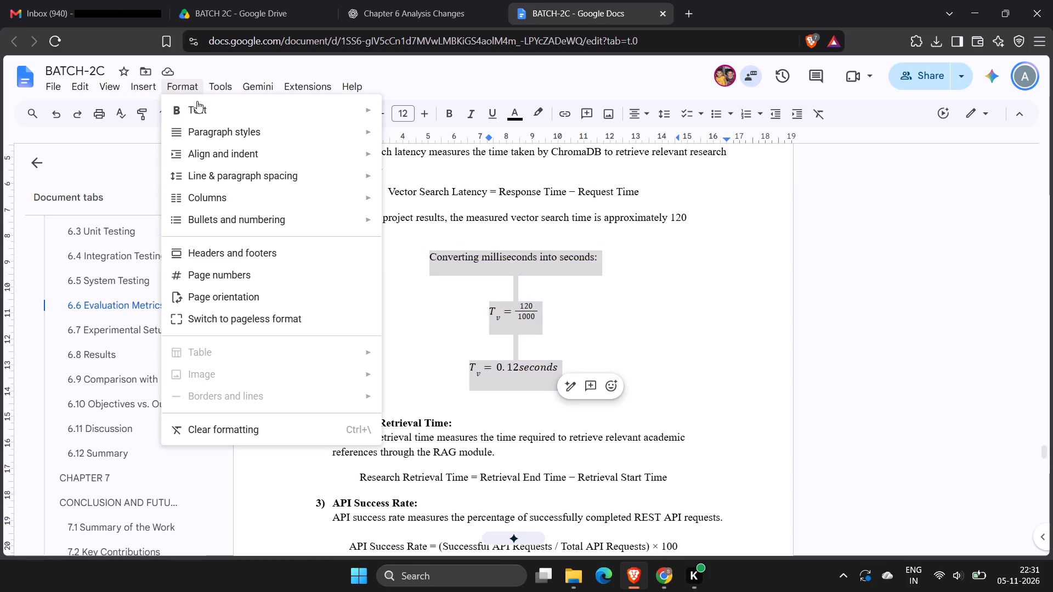
click(247, 425)
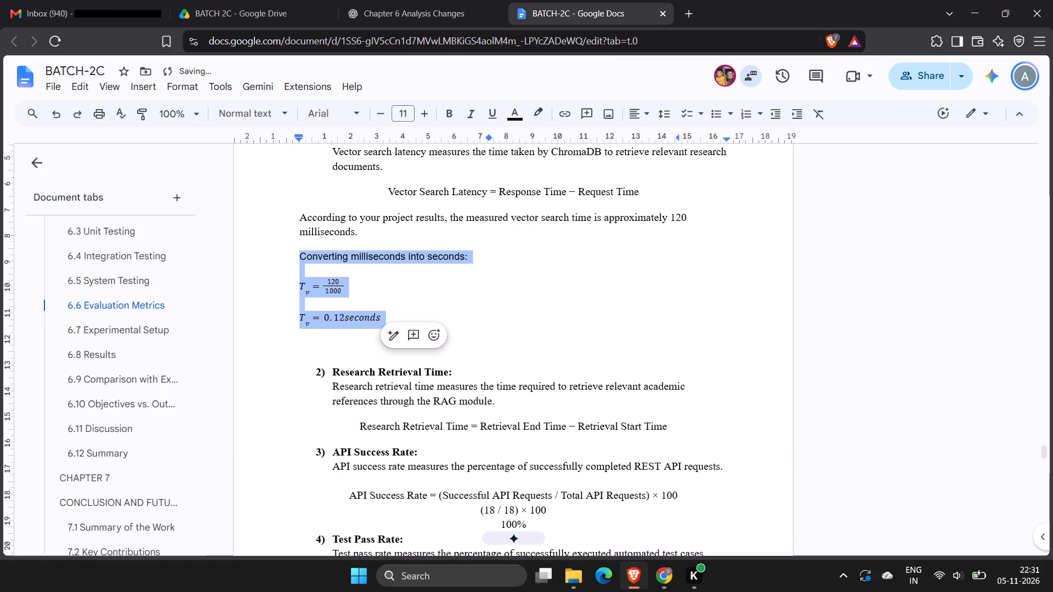
Center the "According to your project results" sentence and the "Converting milliseconds into seconds:" line, matching the formula paragraph above.
scroll(328, 304, up, 2)
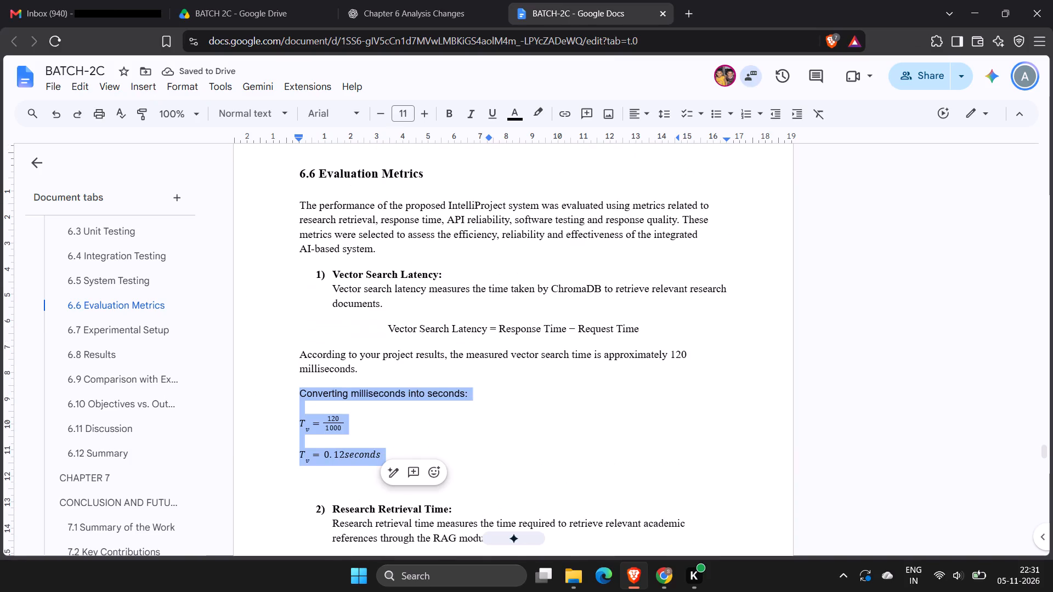
click(295, 362)
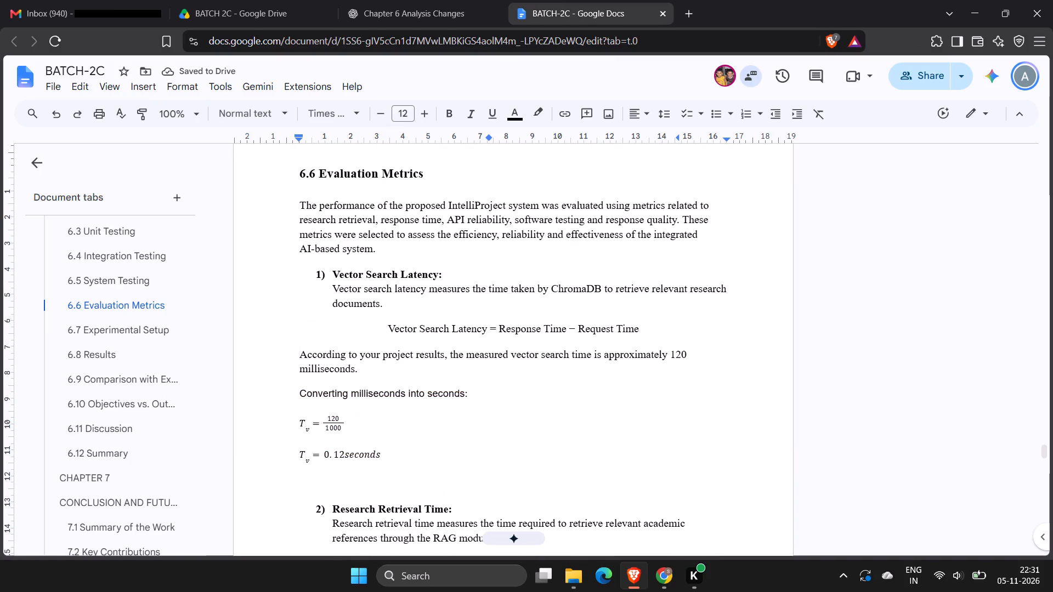
key(BackSpace)
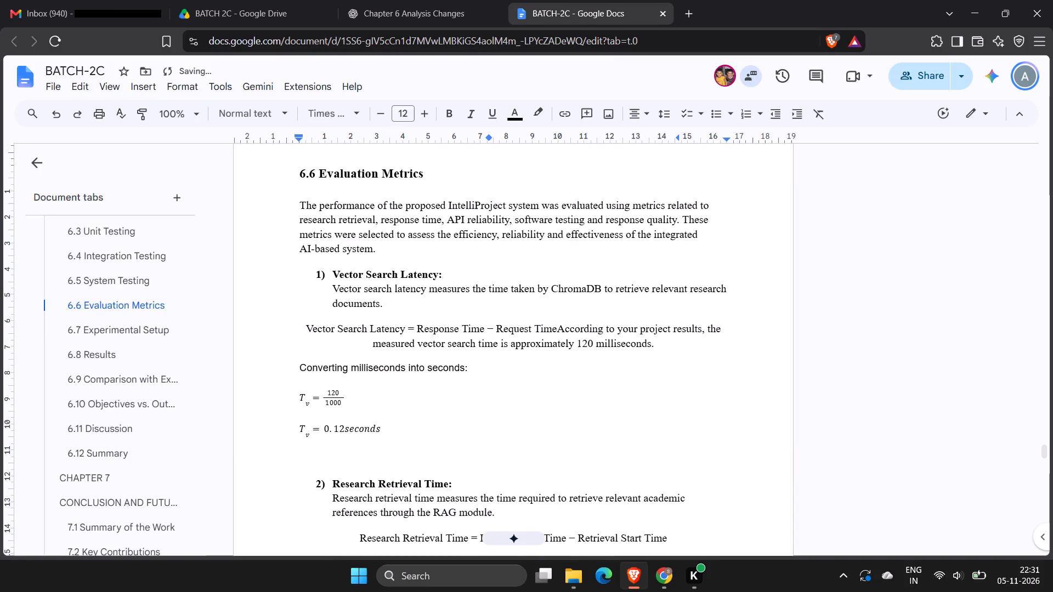
key(Return)
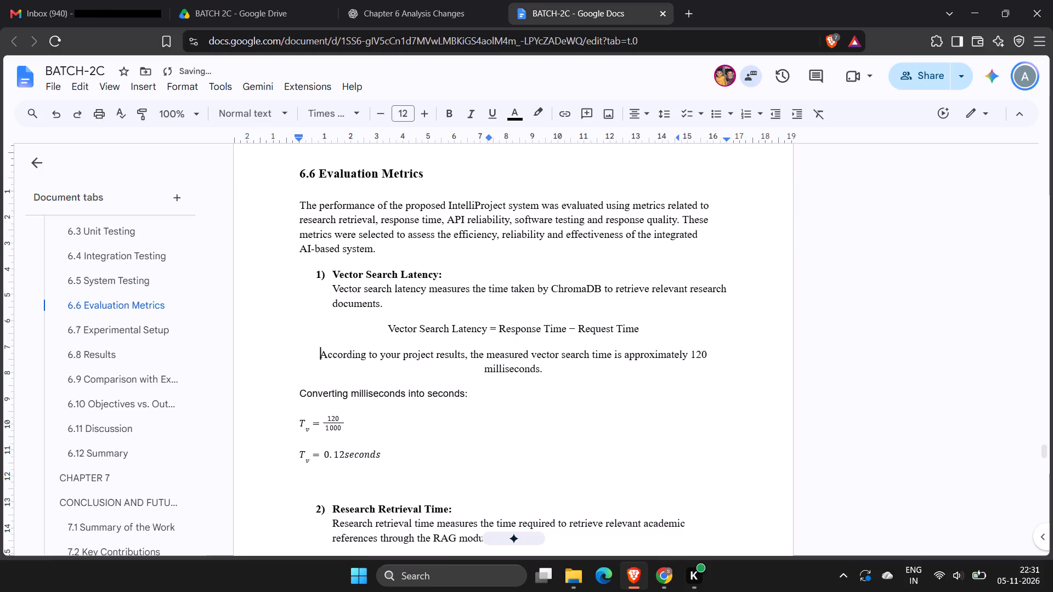
click(296, 392)
key(BackSpace)
key(Return)
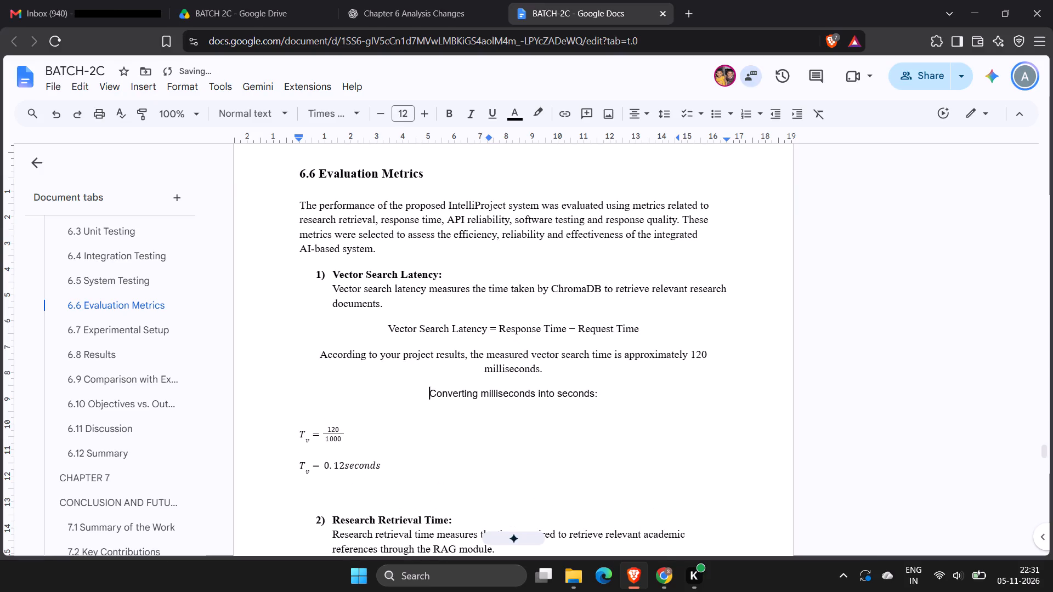
Remove the blank lines above the equations T_v = 120/1000 and T_v = 0.12 seconds, and center both equations.
click(291, 429)
key(BackSpace)
key(Return)
key(BackSpace)
key(BackSpace)
key(Return)
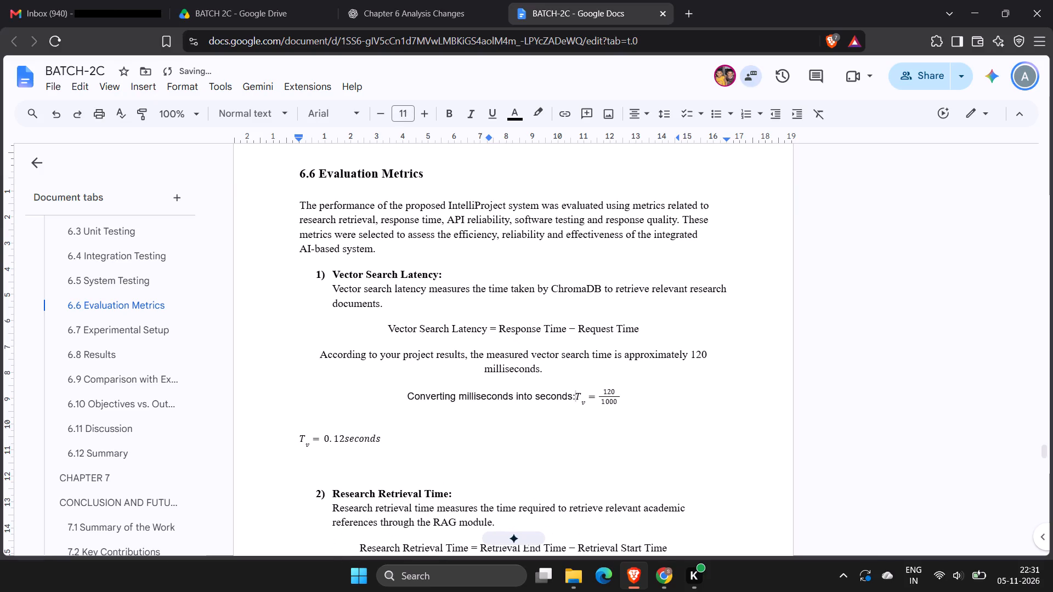
click(298, 463)
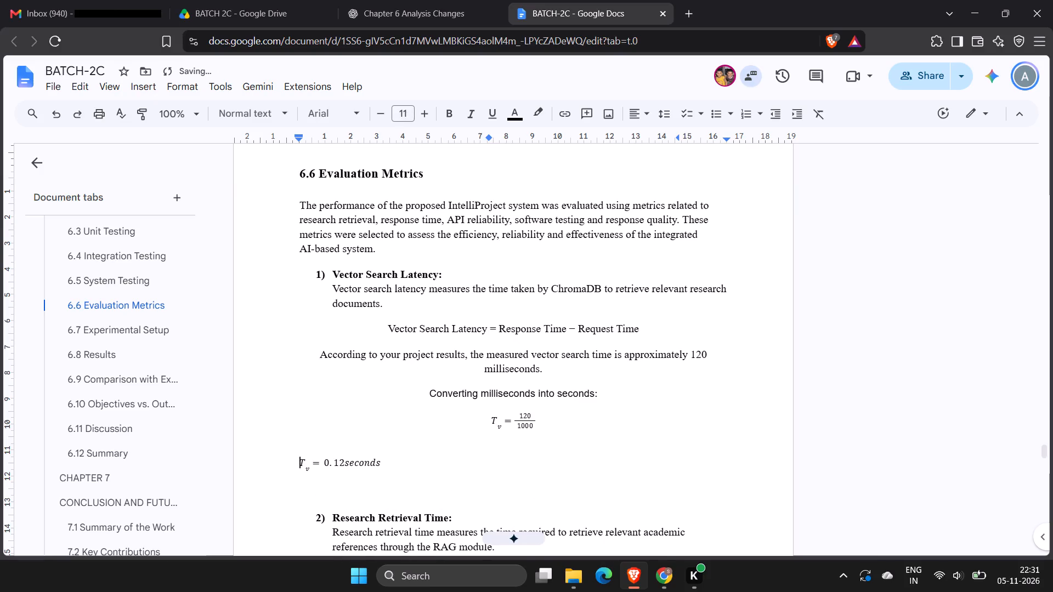
key(BackSpace)
key(BackSpace)
key(Return)
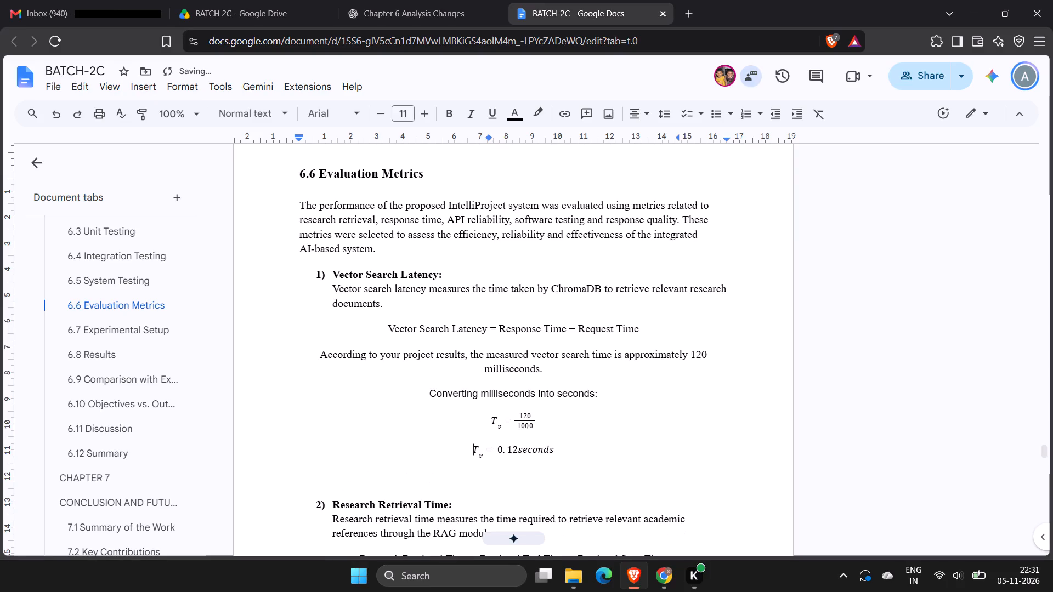
Set the two T_v equations to Times New Roman, size 12.
drag(570, 455, 479, 423)
click(331, 112)
click(369, 196)
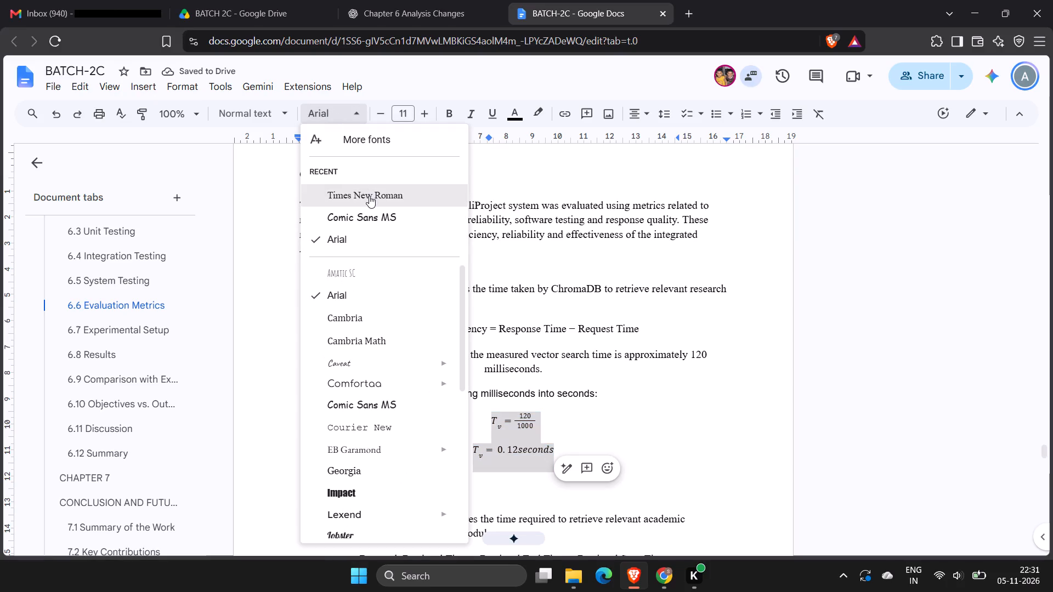
click(421, 113)
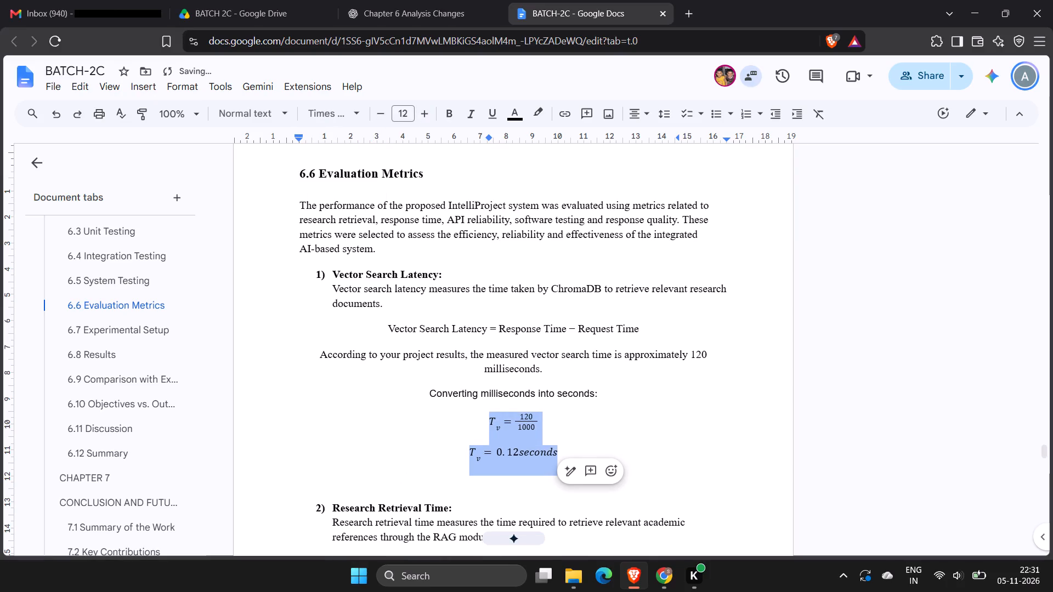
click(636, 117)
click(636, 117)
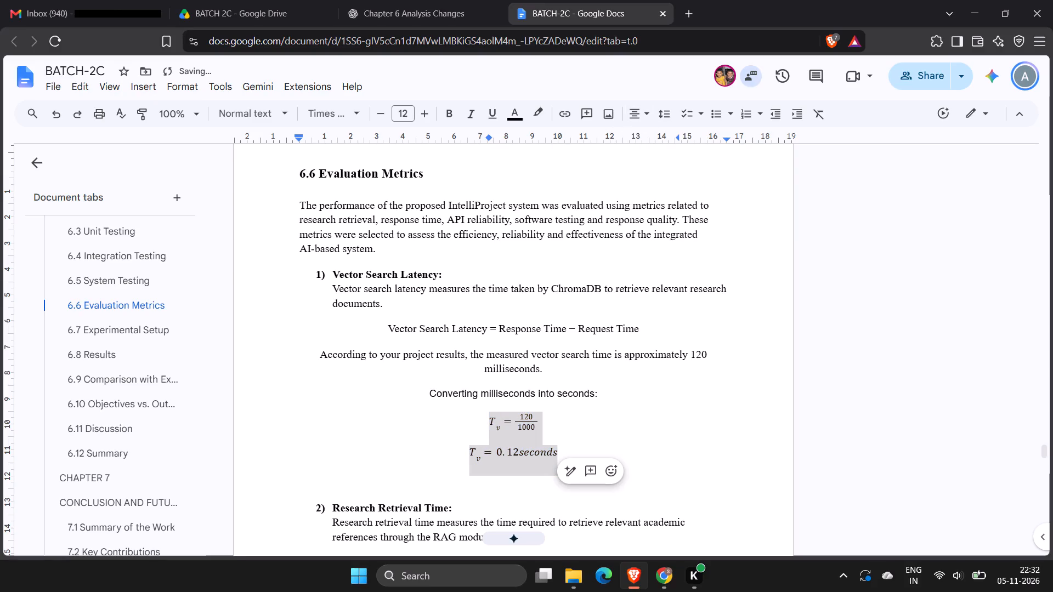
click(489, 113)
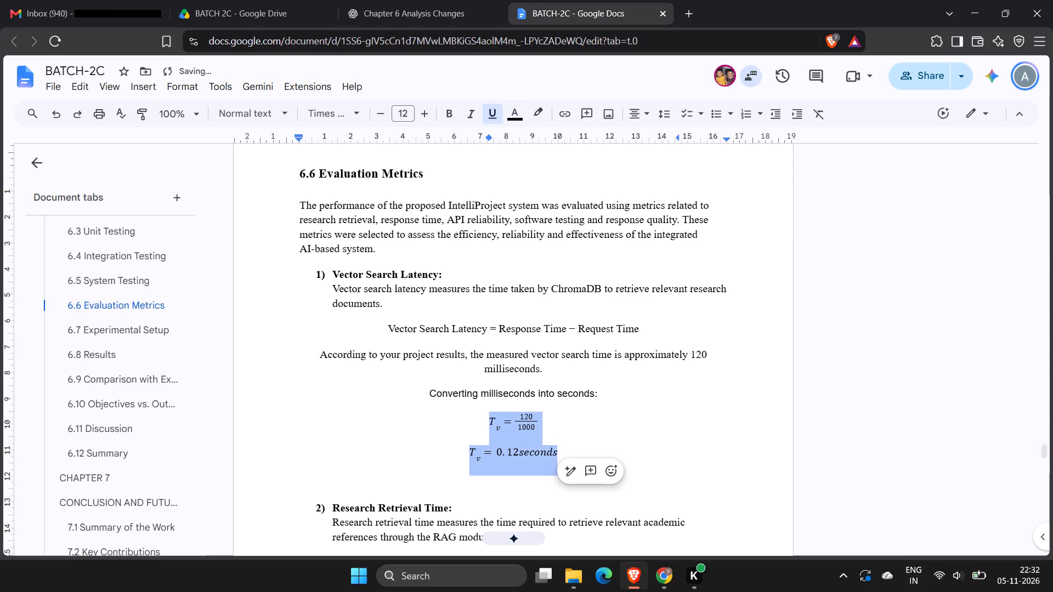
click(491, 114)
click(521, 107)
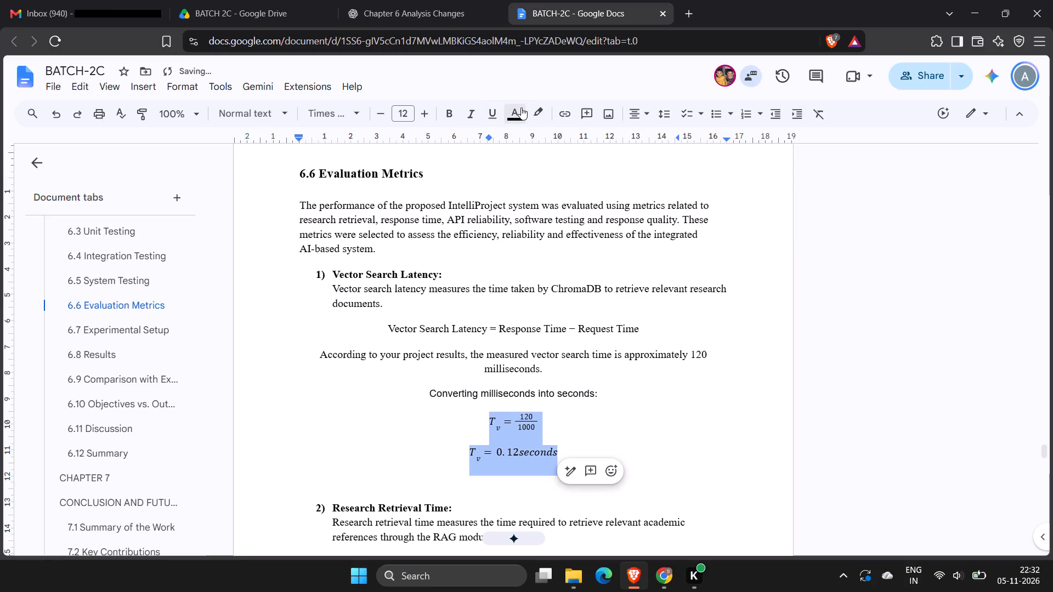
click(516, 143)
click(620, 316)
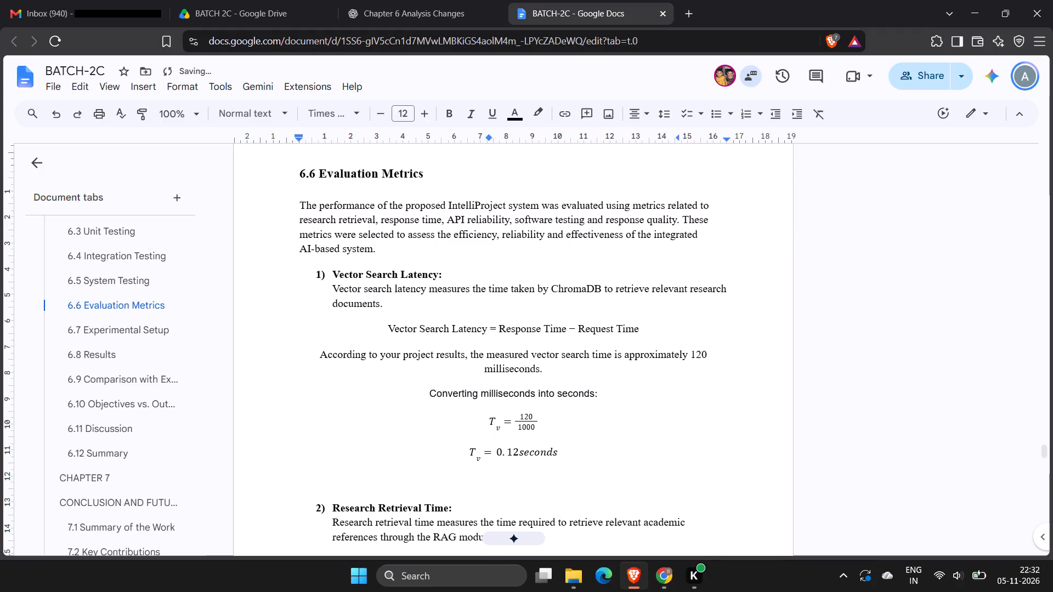
scroll(492, 435, down, 3)
scroll(491, 435, up, 2)
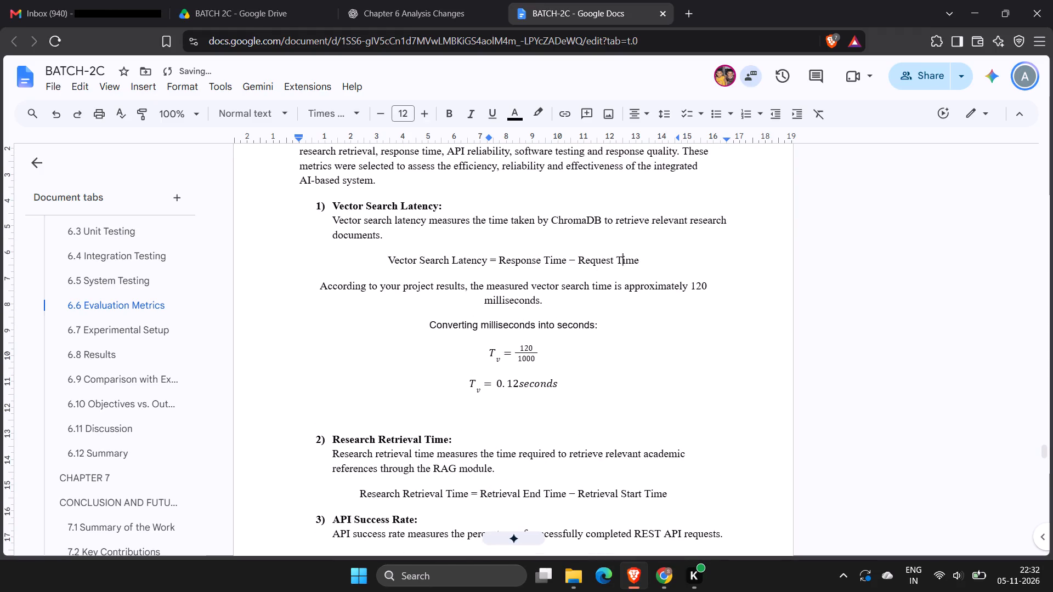
scroll(602, 363, down, 1)
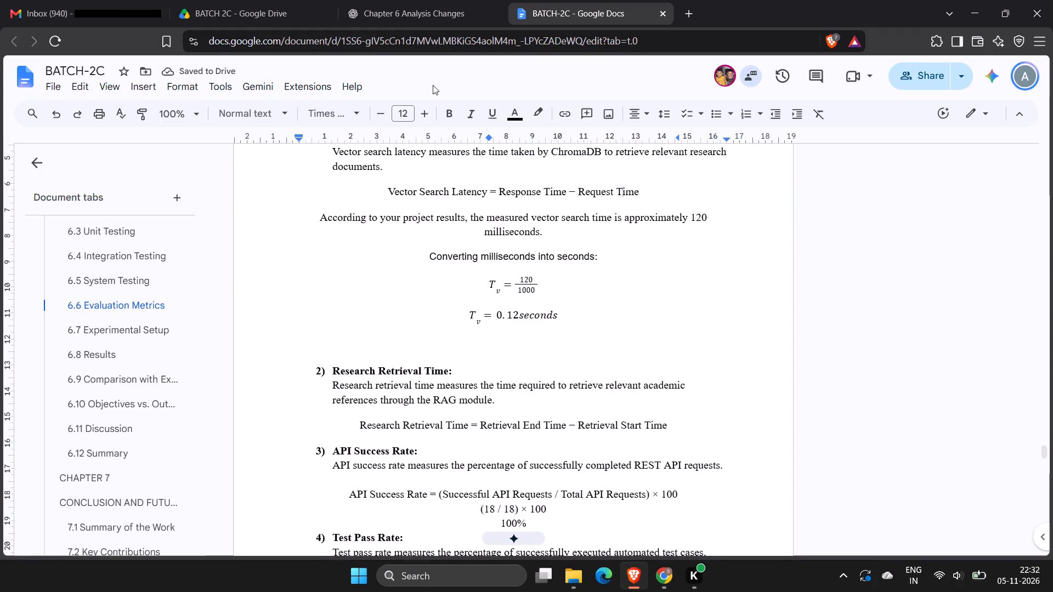
click(396, 2)
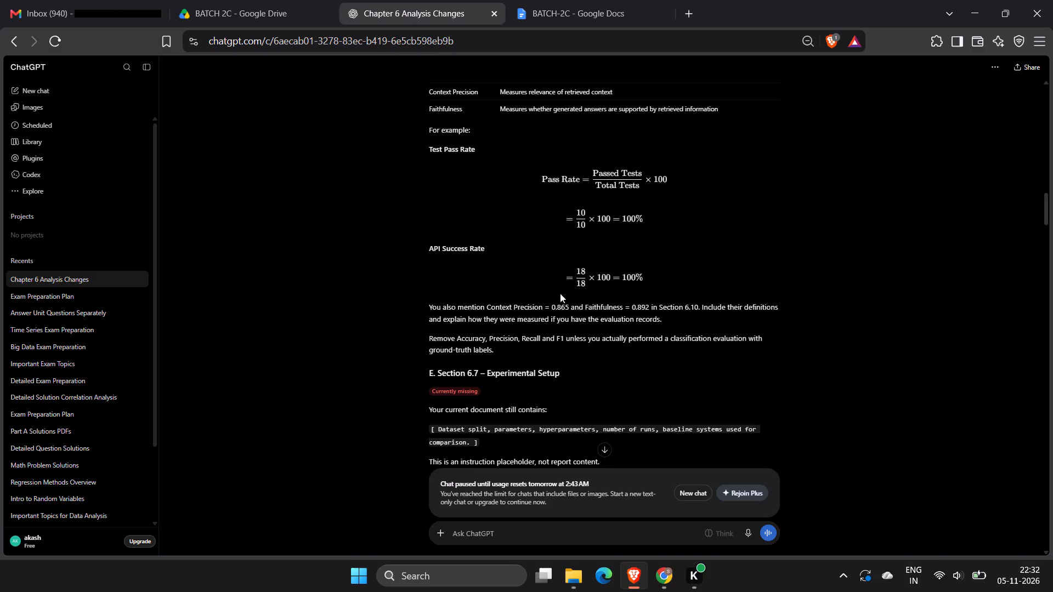
click(557, 0)
click(659, 565)
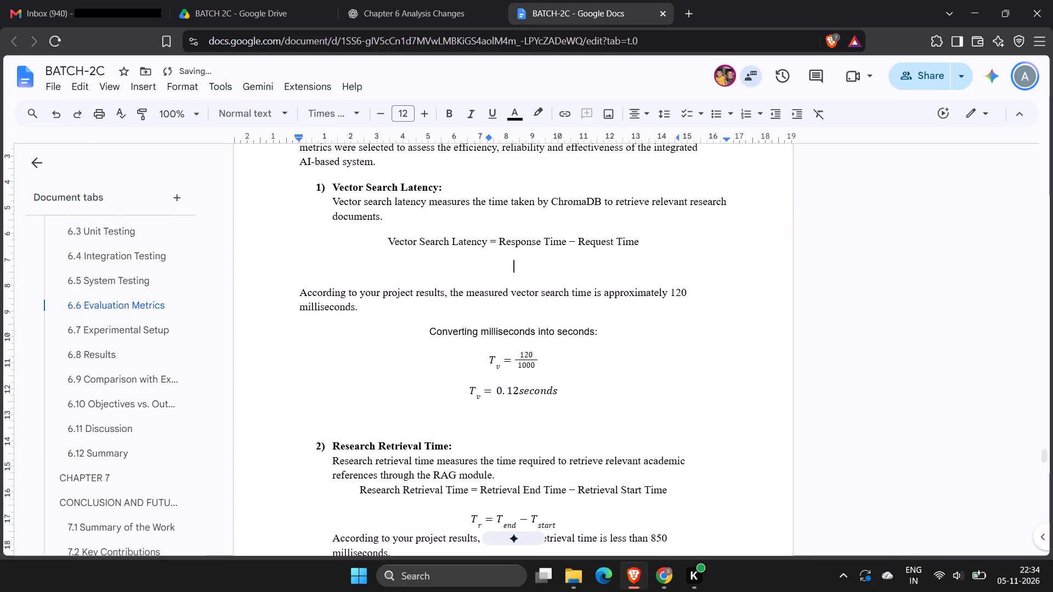
key(ctrl+v)
Clear the formatting of the pasted T_v = T_response − T_request equation.
drag(553, 328, 451, 293)
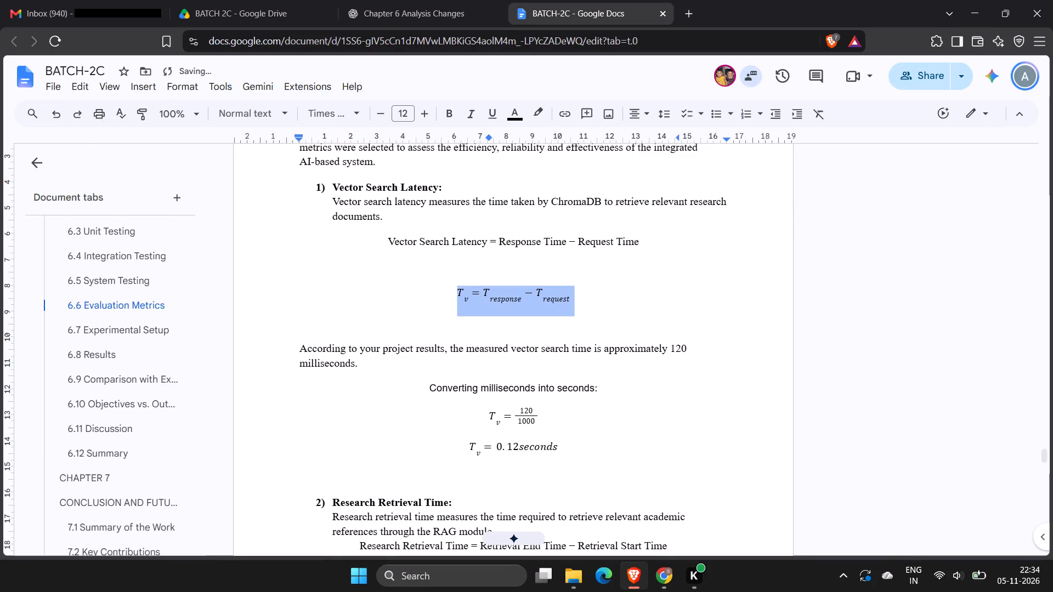
drag(451, 293, 449, 293)
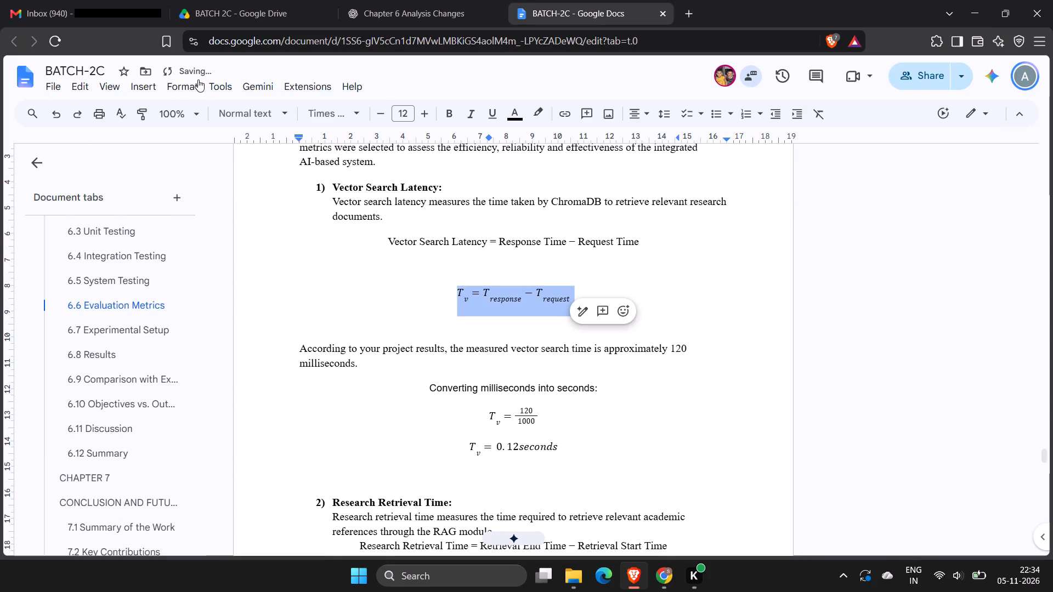
click(198, 79)
click(127, 164)
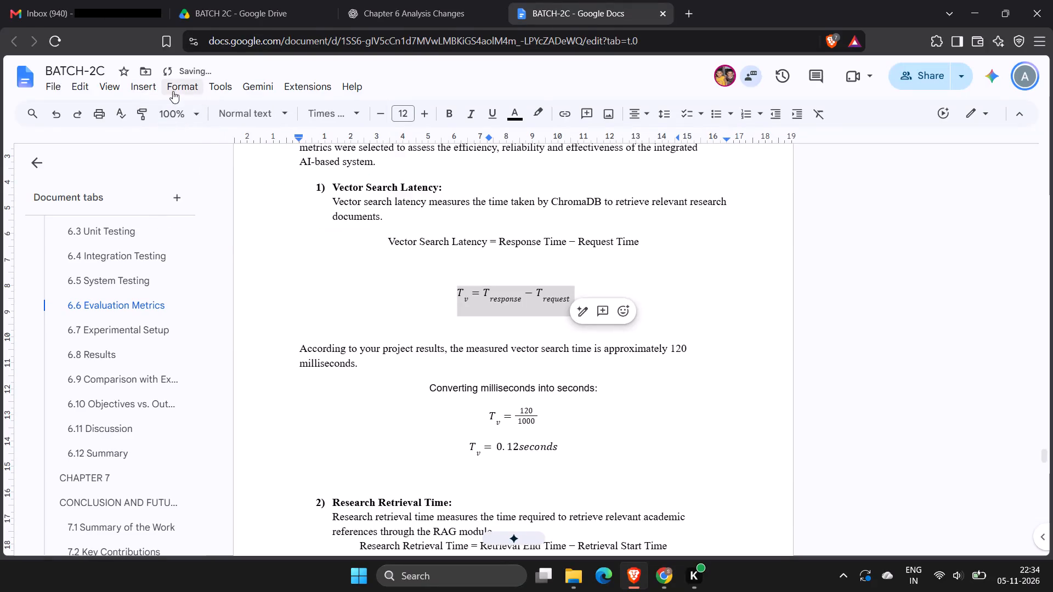
click(175, 88)
click(217, 432)
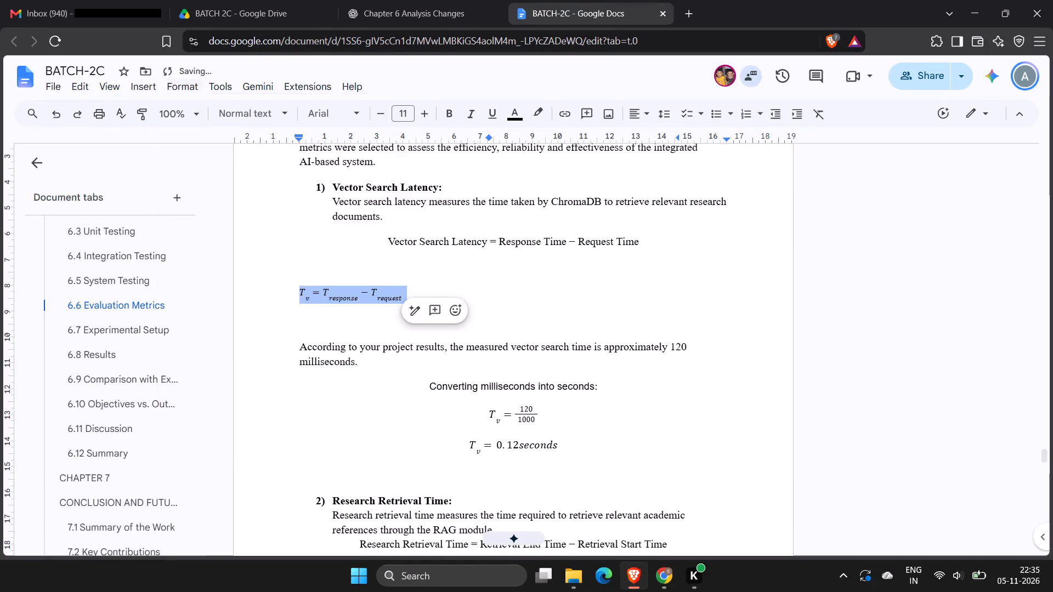
Set the T_v = T_response − T_request equation to Times New Roman, size 12, and center it.
click(184, 88)
click(184, 87)
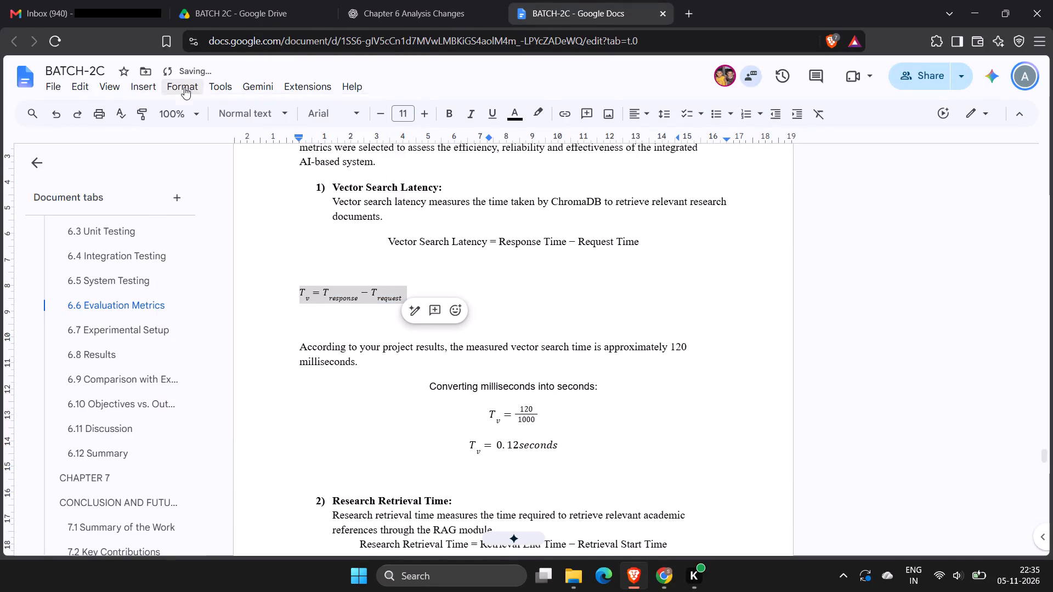
click(317, 108)
click(365, 195)
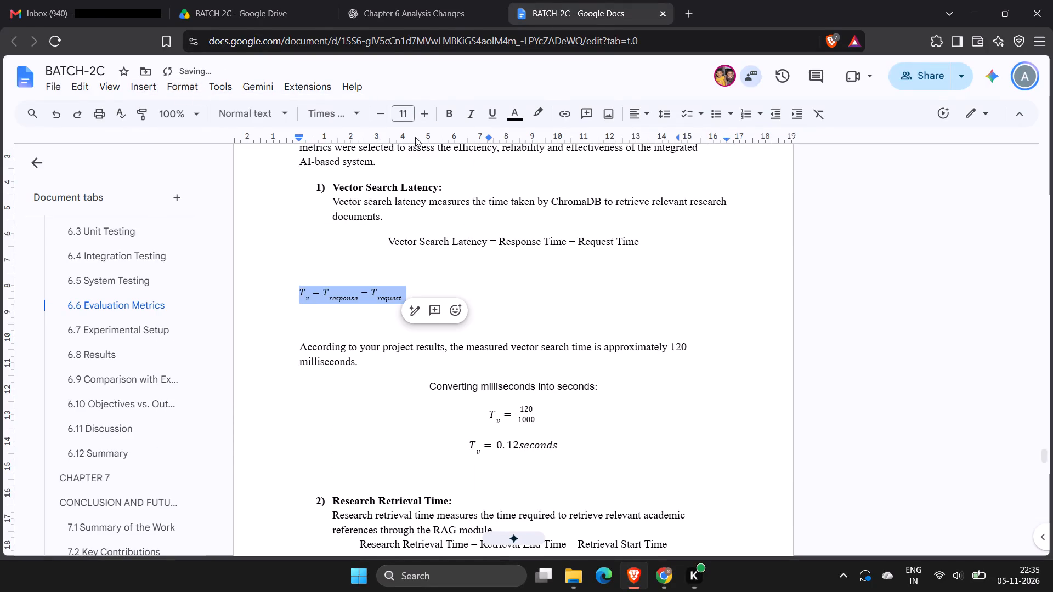
click(424, 121)
click(645, 120)
click(657, 133)
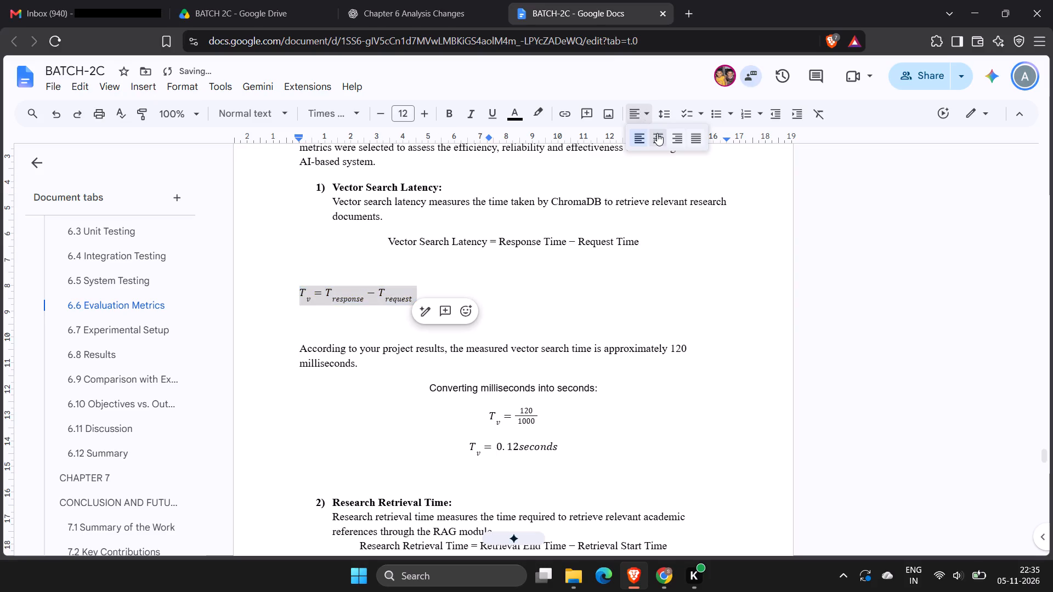
Delete the extra blank lines above and below the T_v = T_response − T_request equation.
click(506, 282)
click(468, 270)
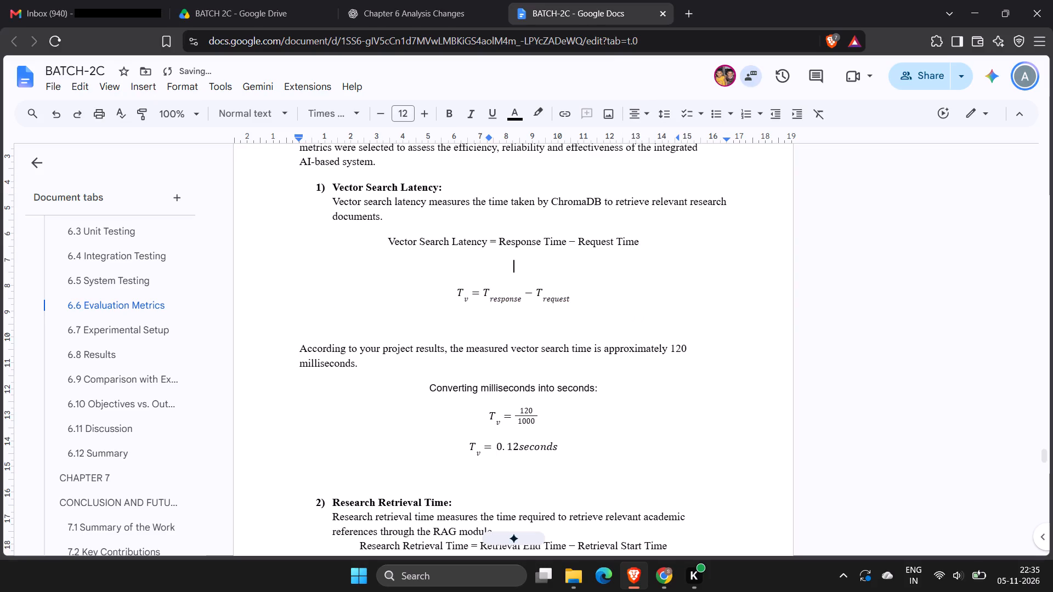
key(BackSpace)
key(BackSpace)
click(506, 283)
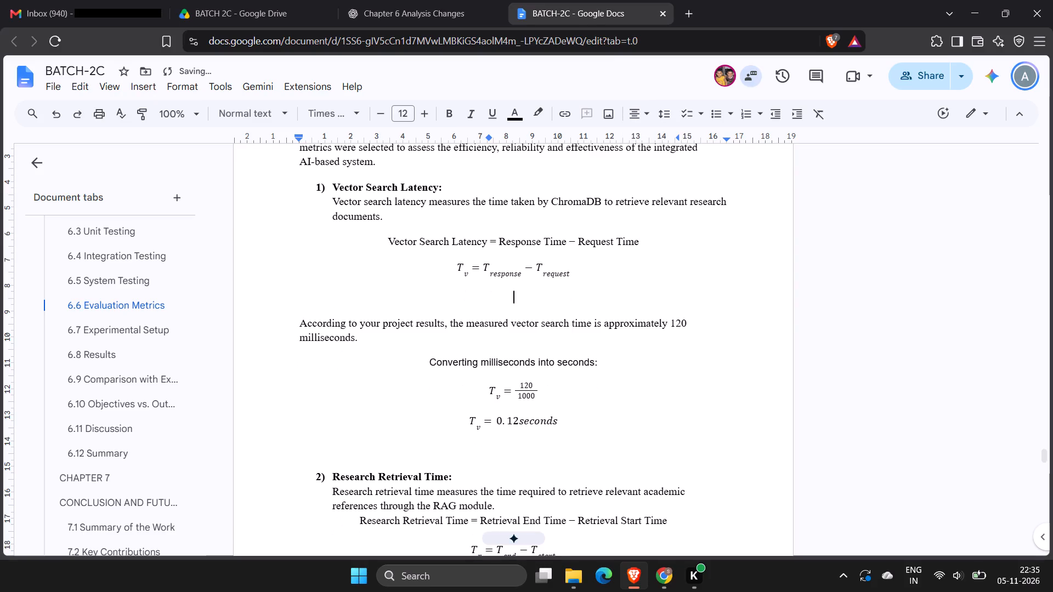
key(BackSpace)
key(BackSpace)
Insert a blank line between T_r < 0.85 seconds and the API Success Rate heading.
scroll(544, 284, down, 4)
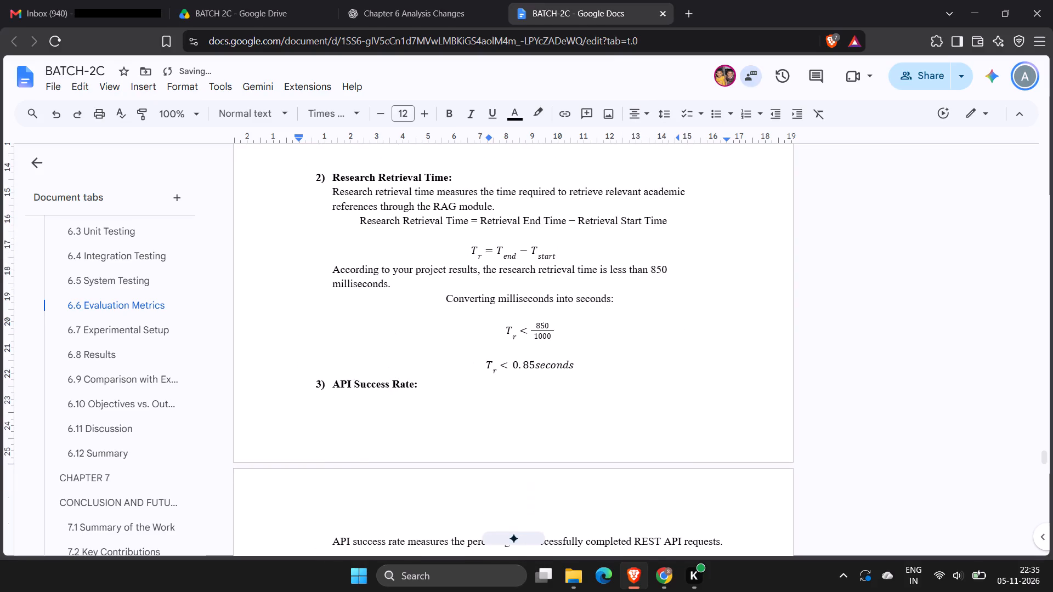
click(596, 360)
key(Return)
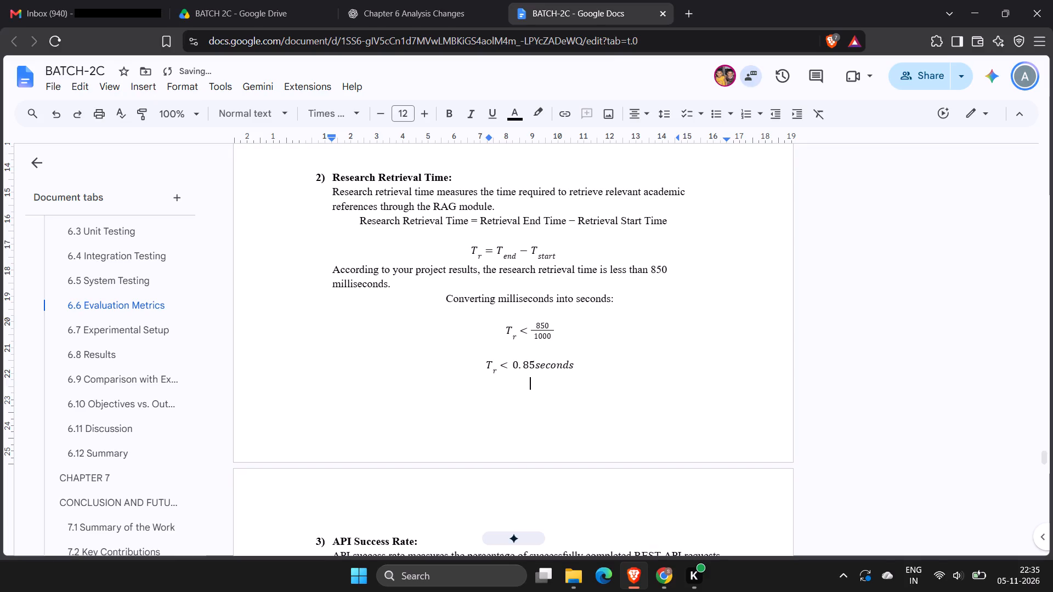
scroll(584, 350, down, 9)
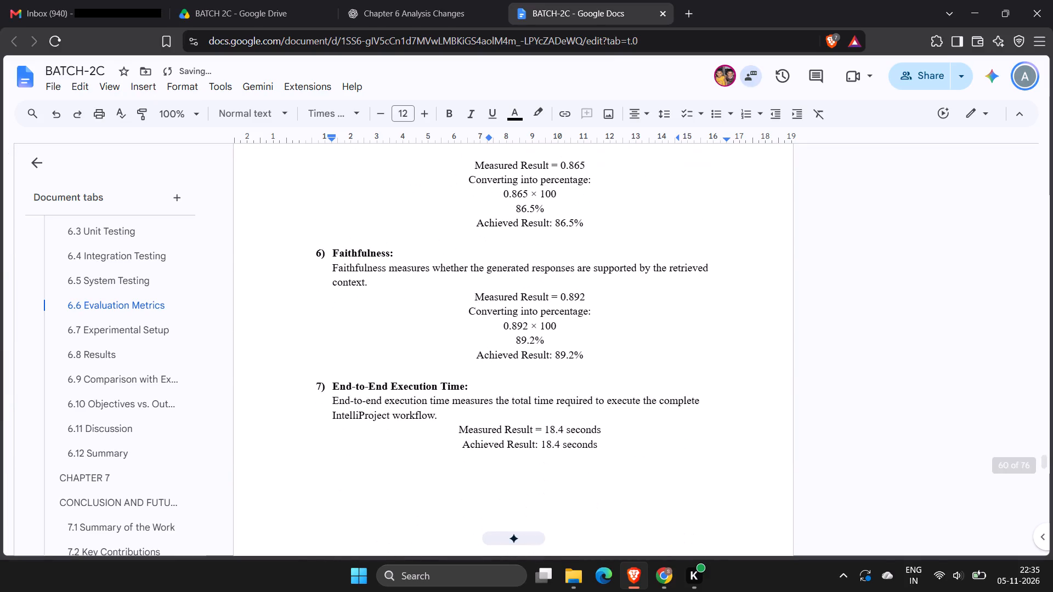
Review the section 6.6 metric calculations and the unfilled placeholders in sections 6.7 and 6.8, including Table 6.4.
scroll(571, 349, down, 3)
click(333, 407)
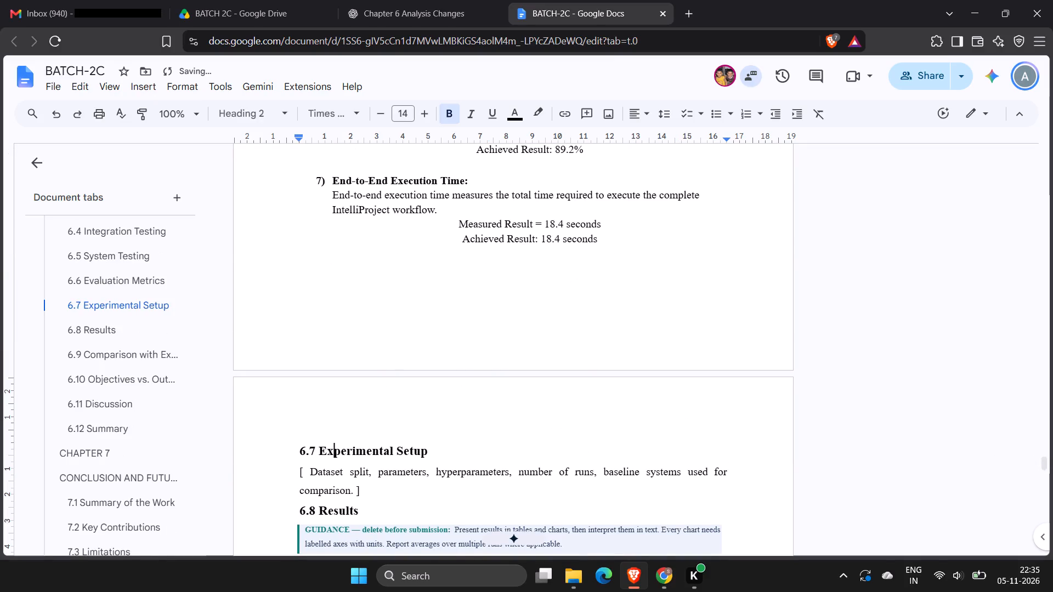
scroll(332, 399, down, 2)
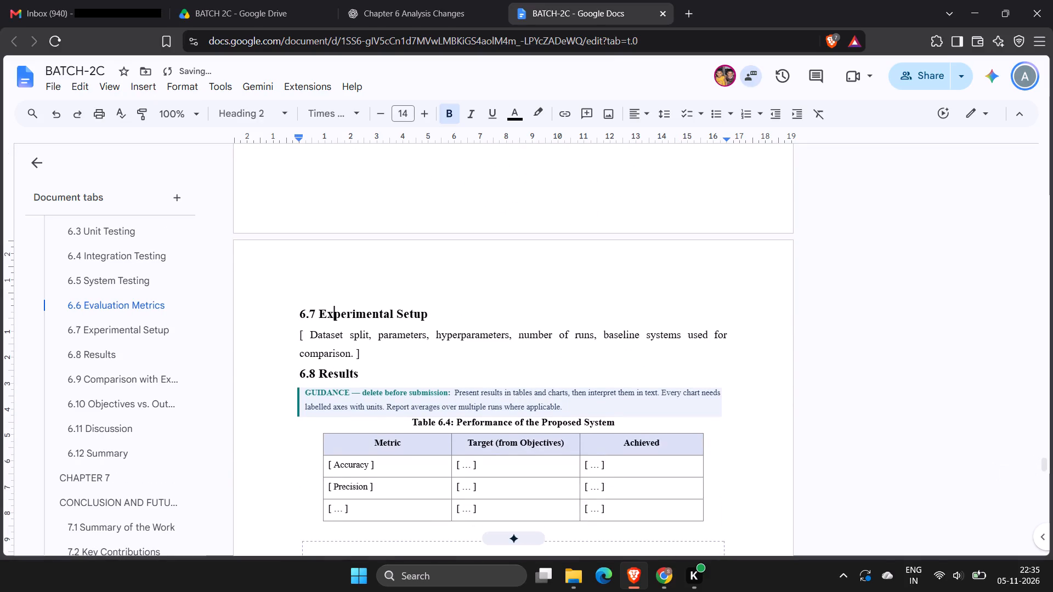
scroll(339, 390, down, 1)
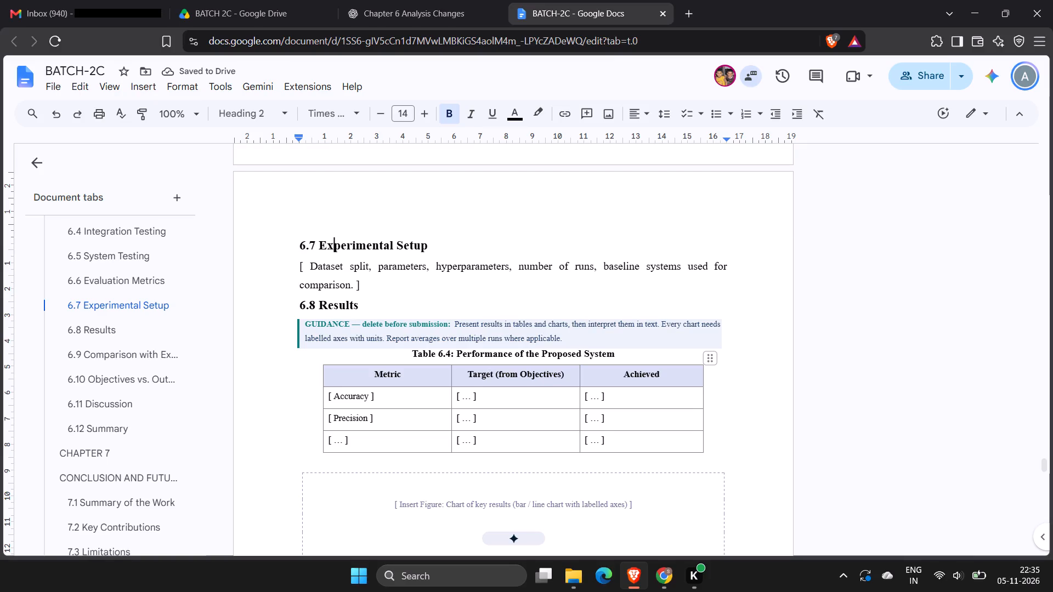
scroll(418, 392, up, 5)
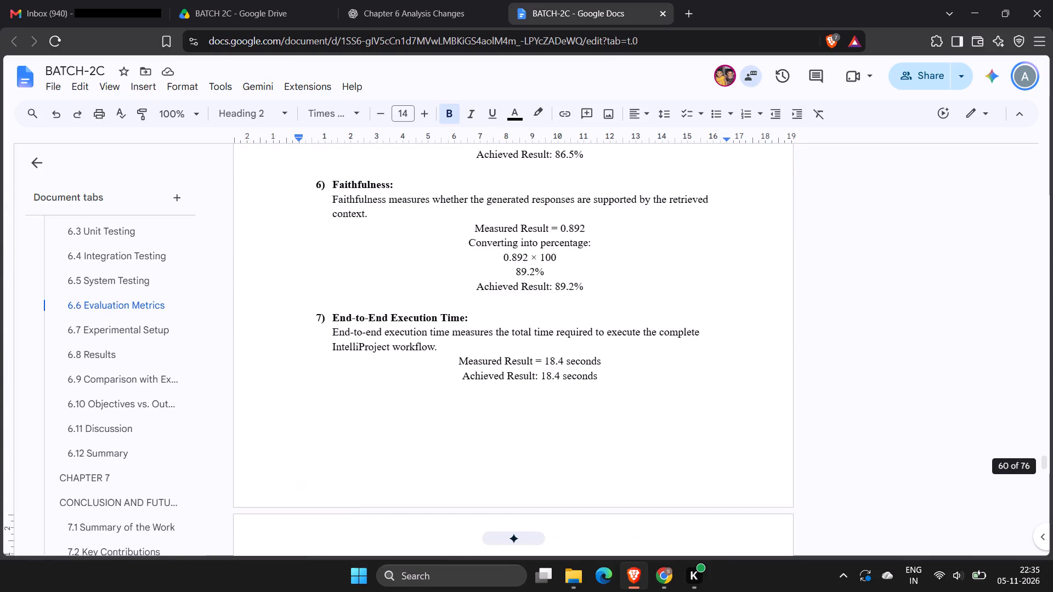
scroll(418, 391, up, 4)
scroll(420, 379, down, 5)
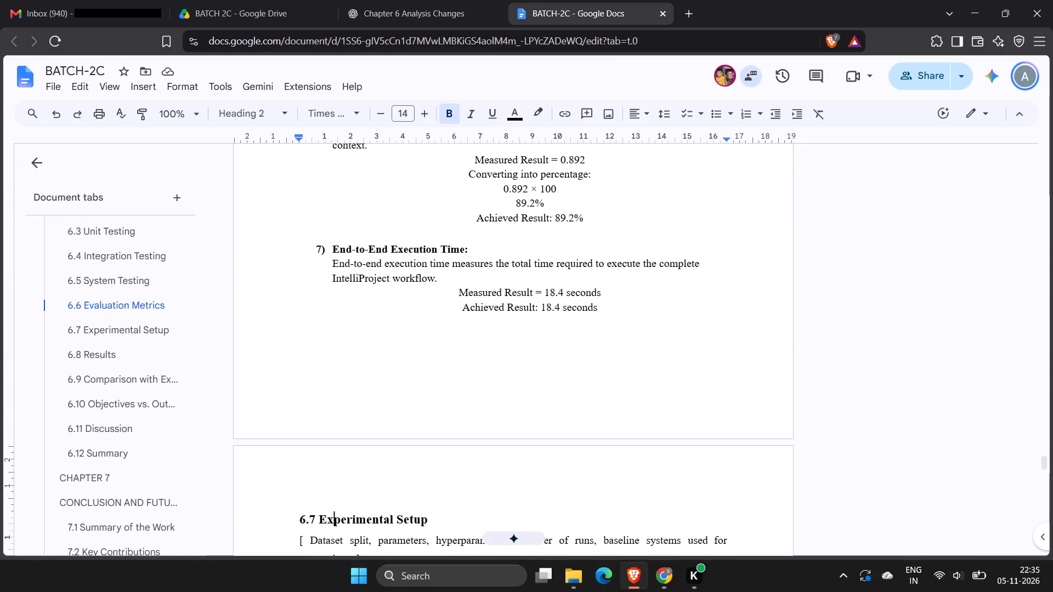
scroll(420, 374, down, 4)
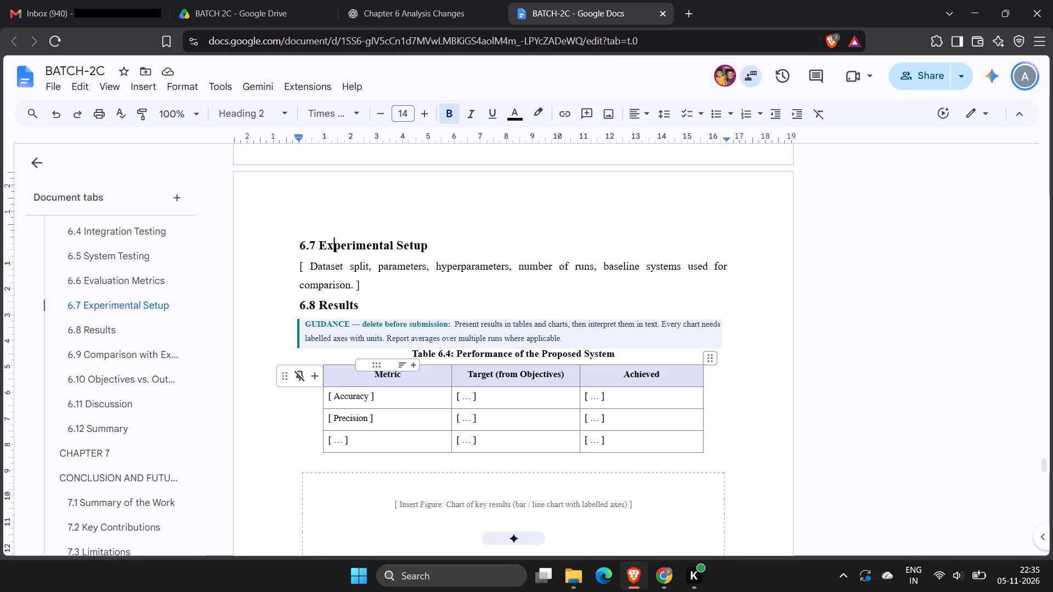
scroll(145, 365, up, 2)
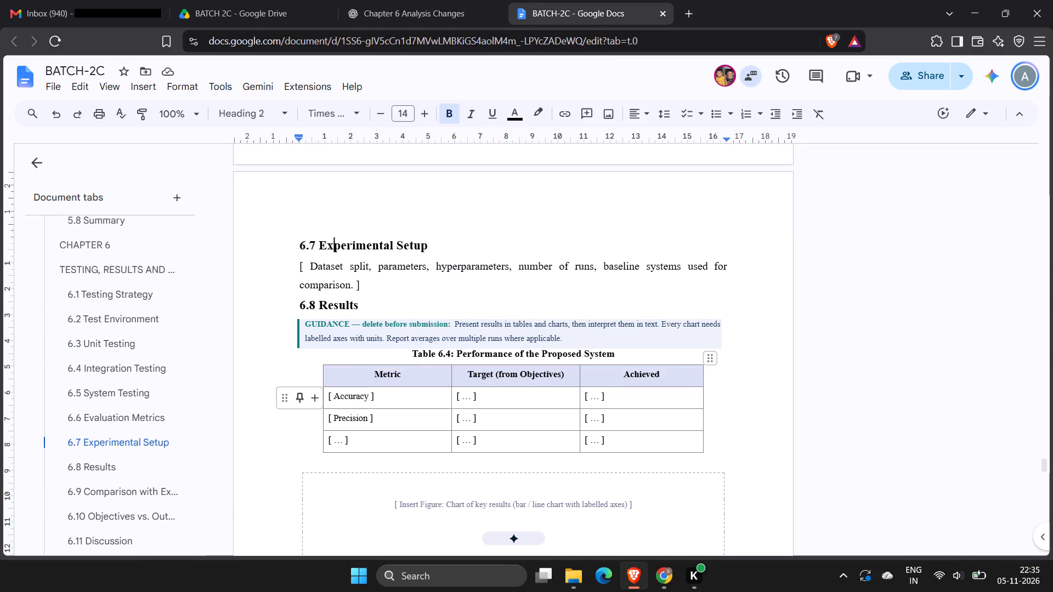
scroll(388, 400, down, 1)
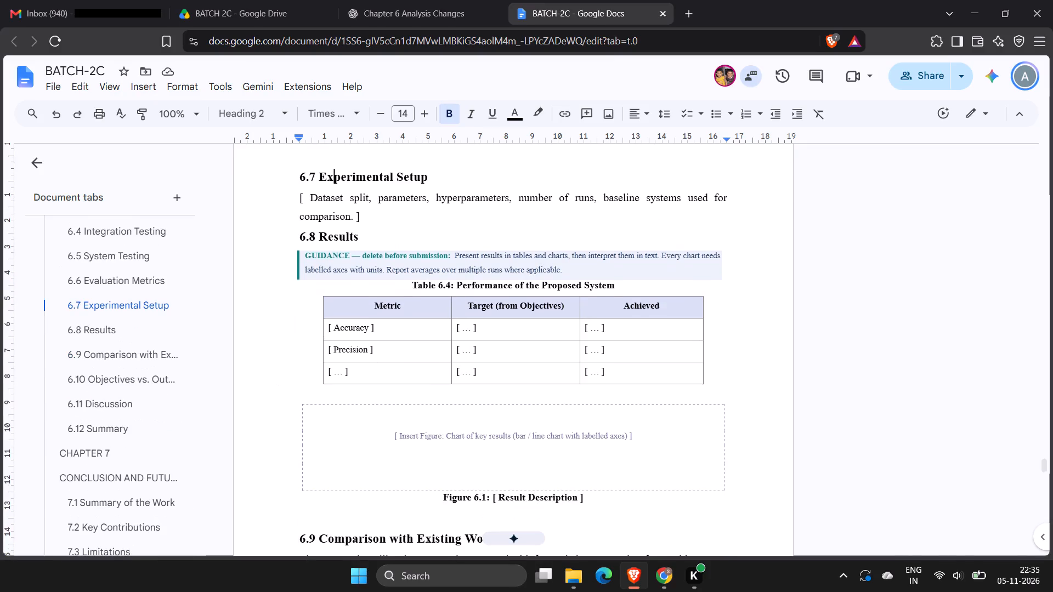
scroll(388, 400, up, 4)
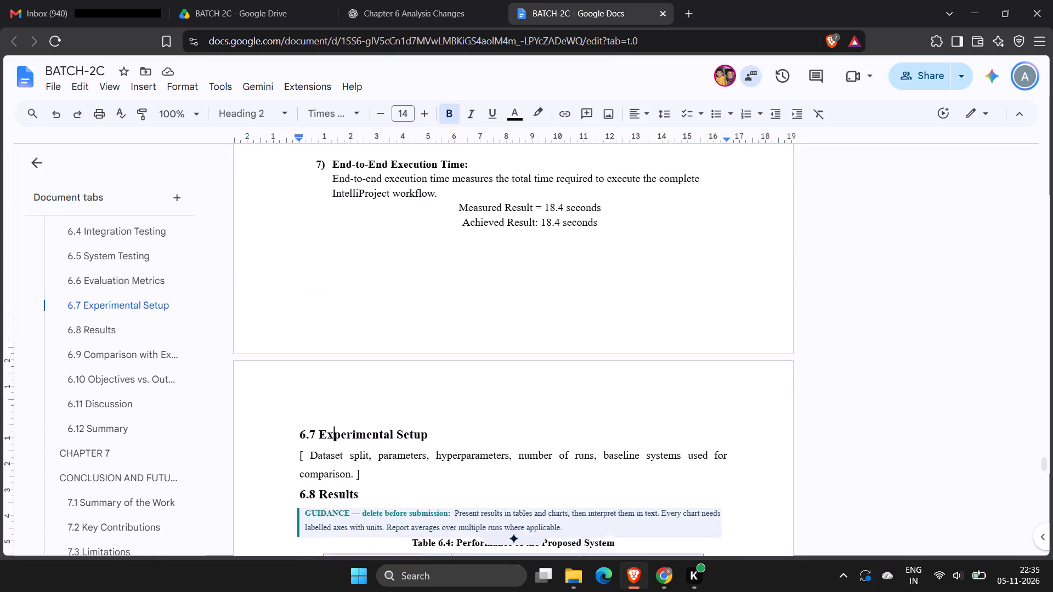
scroll(388, 397, up, 18)
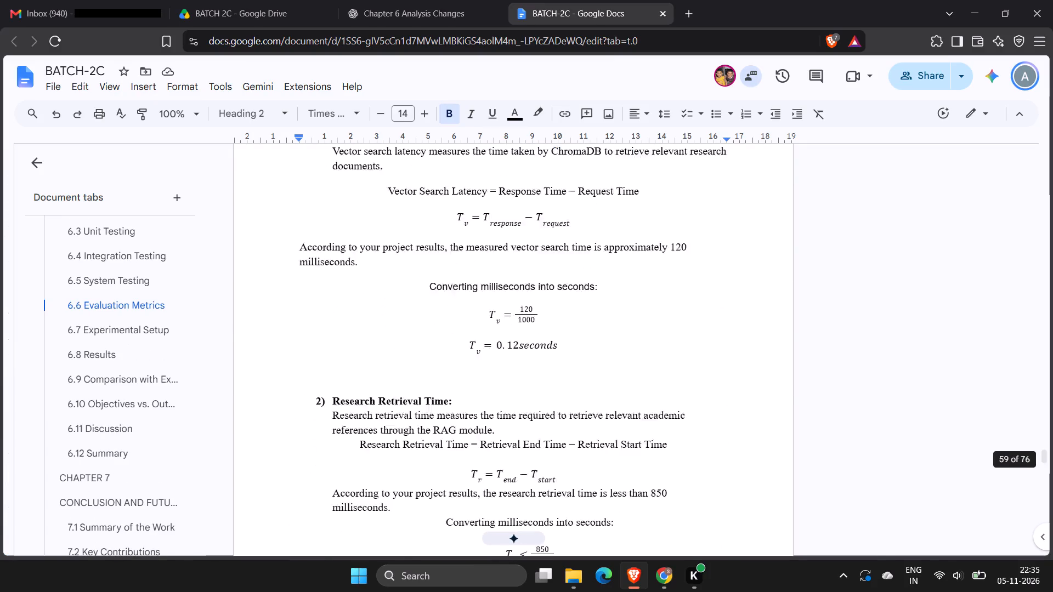
scroll(388, 391, up, 1)
scroll(388, 391, down, 4)
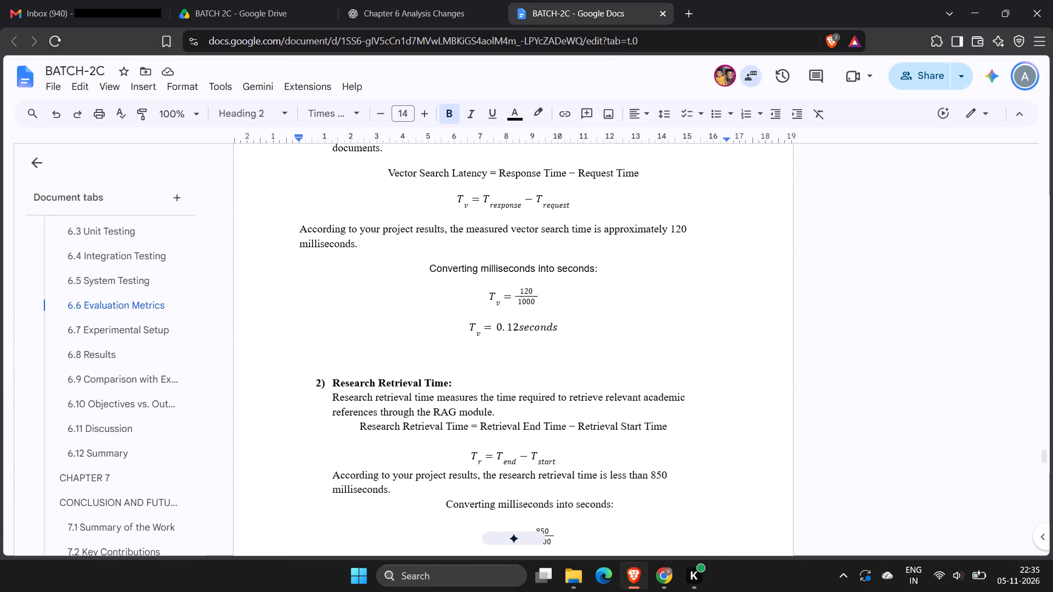
scroll(388, 391, up, 5)
scroll(388, 390, down, 12)
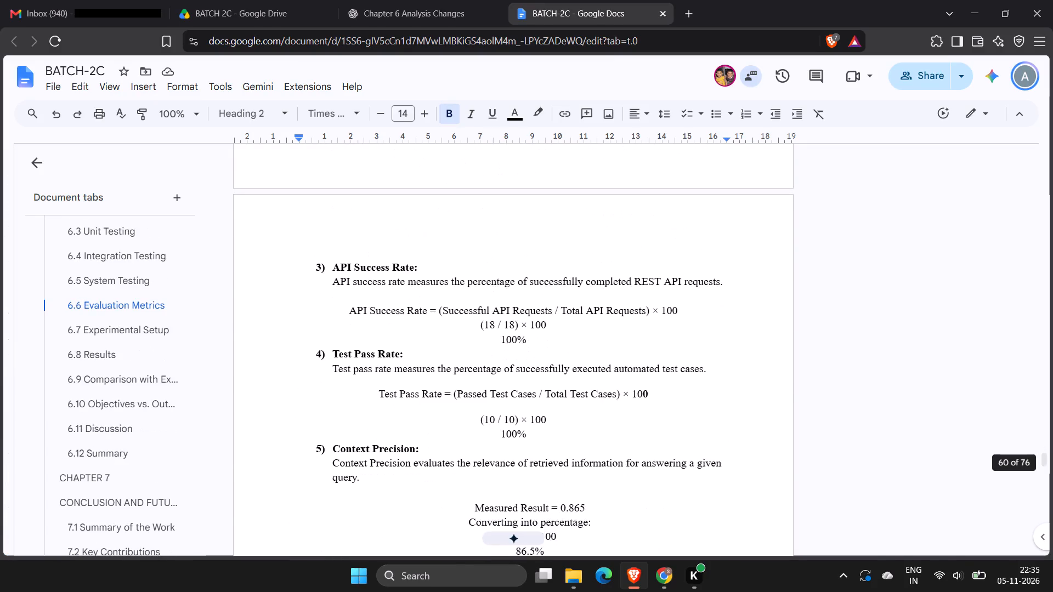
scroll(388, 388, down, 6)
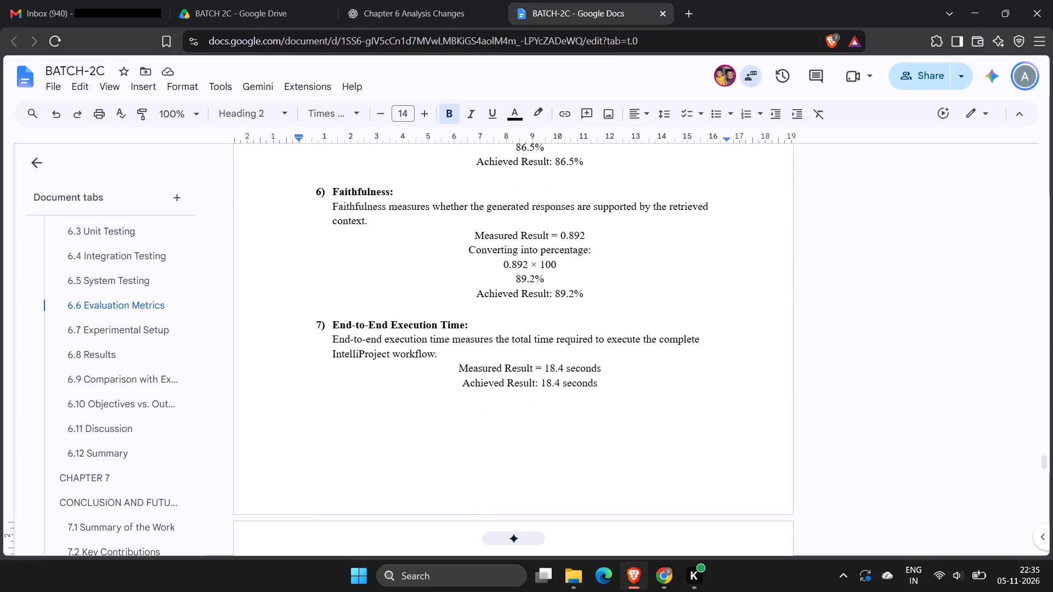
scroll(388, 386, down, 4)
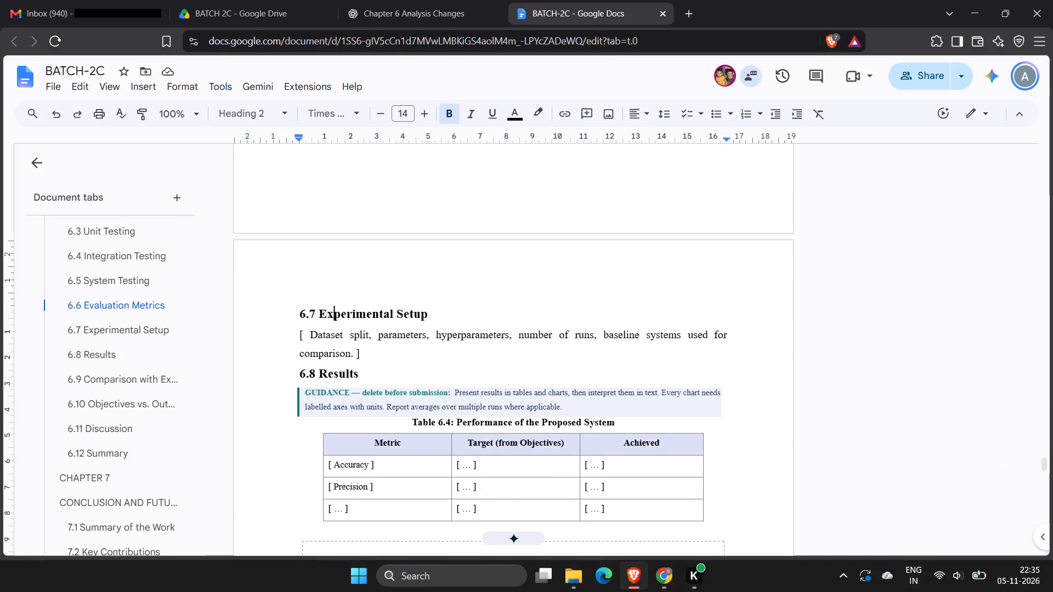
scroll(388, 386, down, 2)
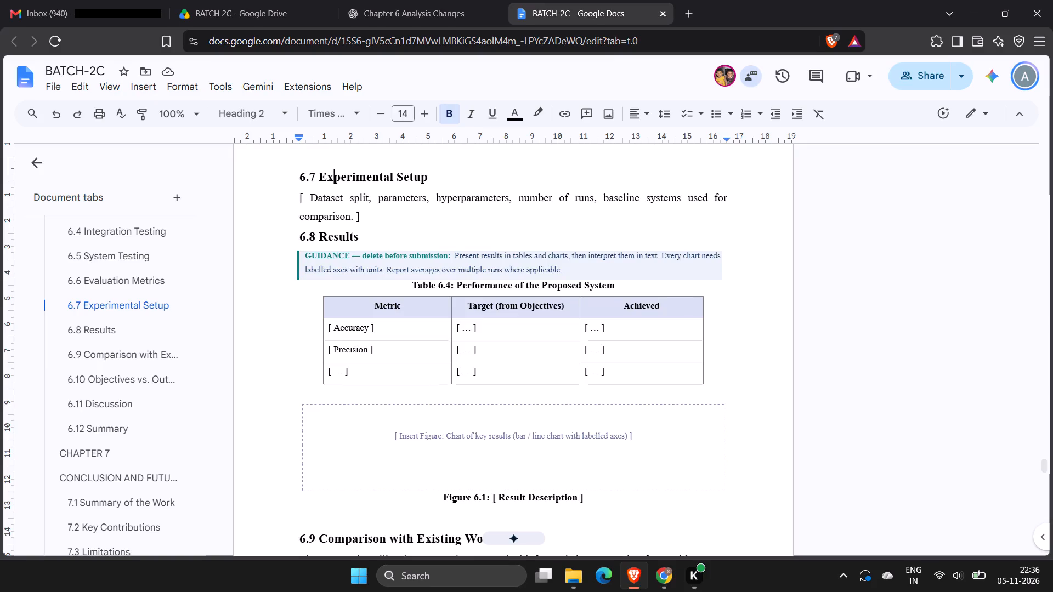
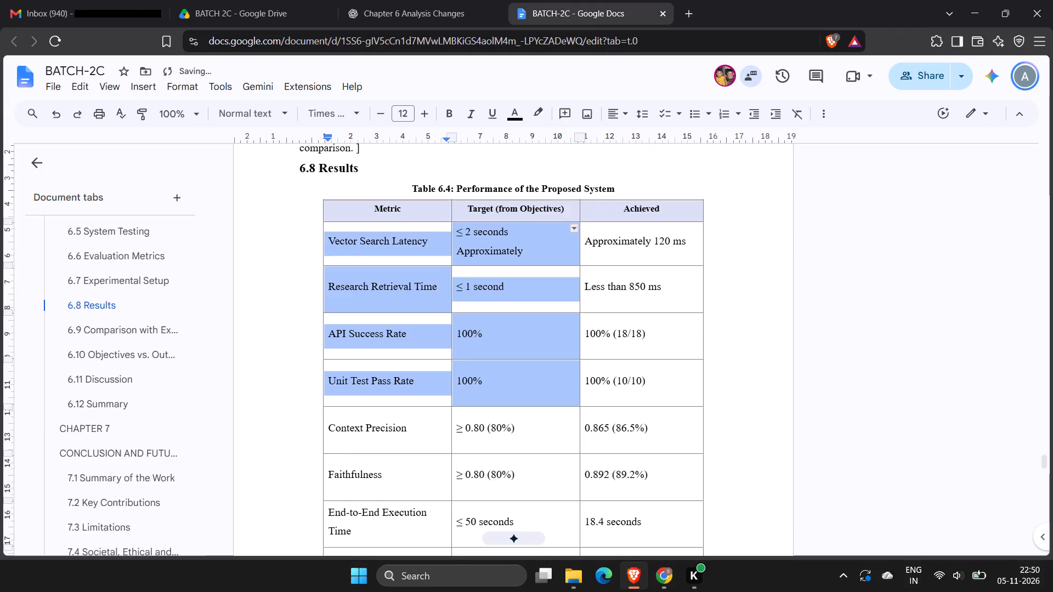
drag(558, 379, 609, 465)
scroll(608, 464, down, 2)
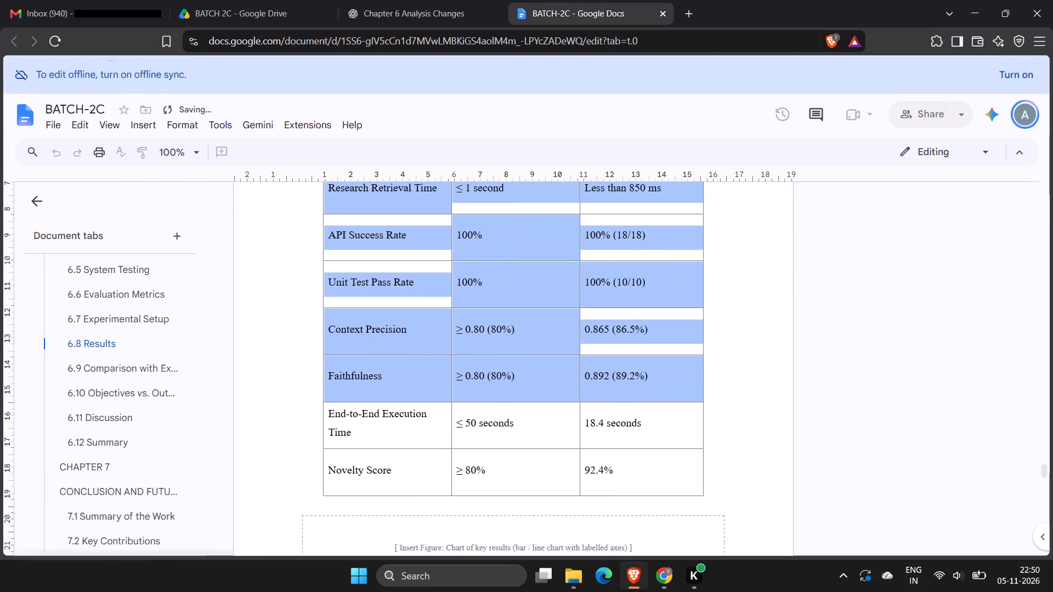
drag(609, 465, 624, 434)
scroll(607, 417, up, 3)
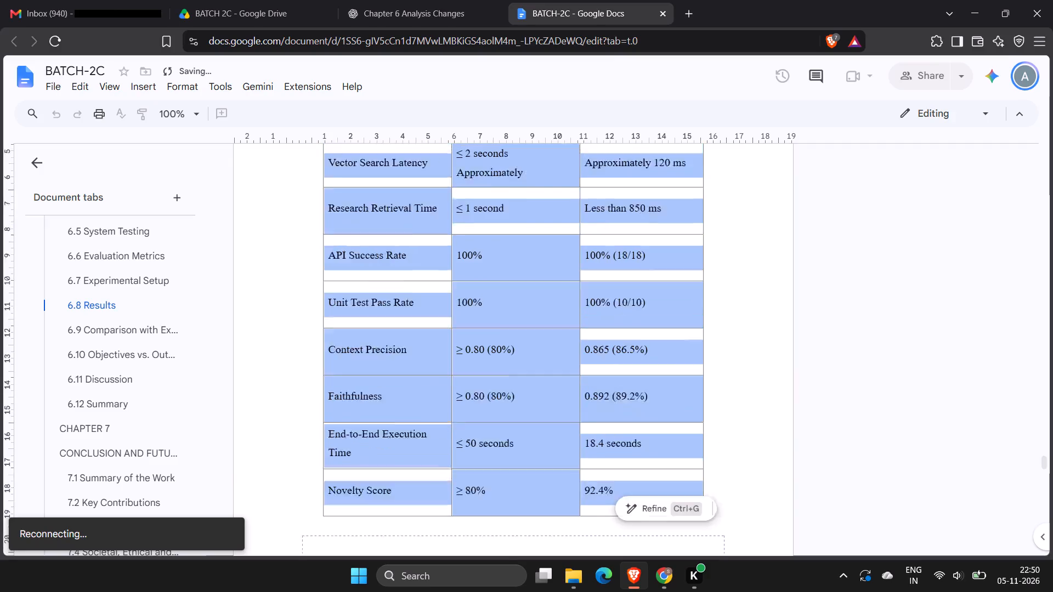
scroll(607, 417, down, 1)
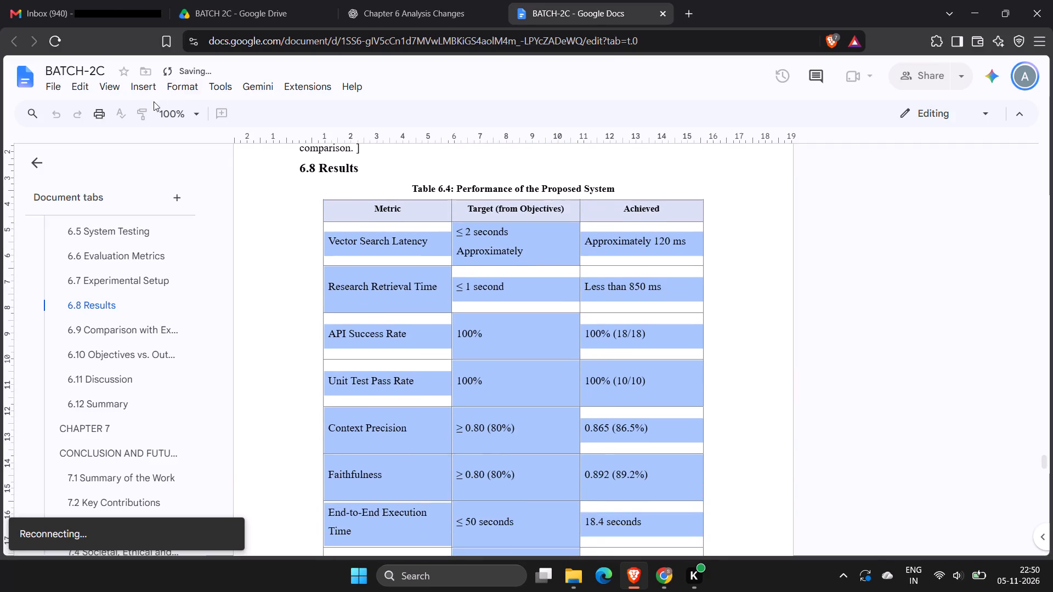
click(181, 86)
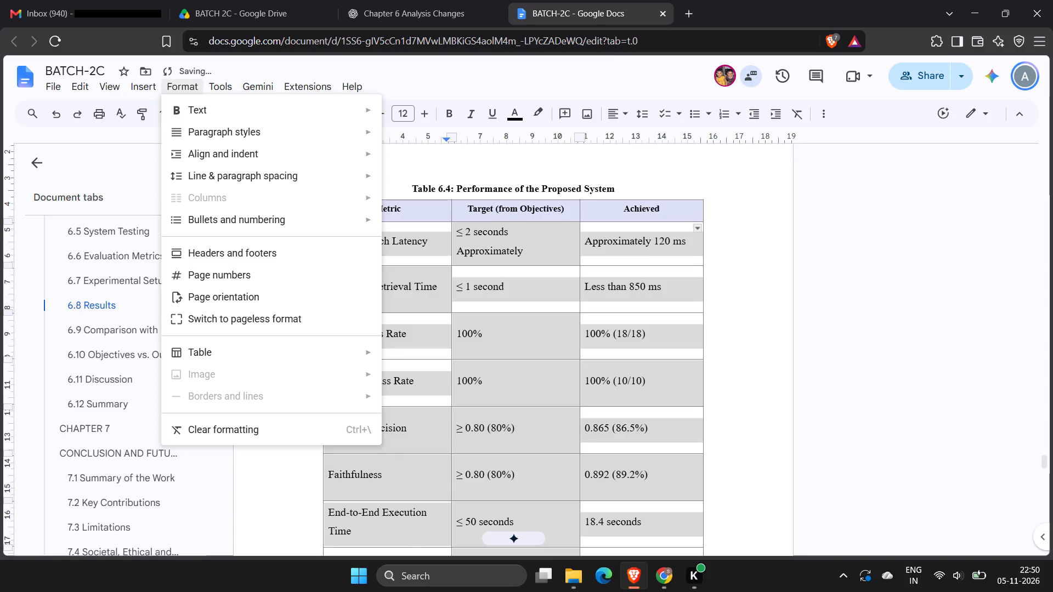
click(263, 430)
Set the selected Table 6.4 body rows to Times New Roman, size 12.
click(332, 127)
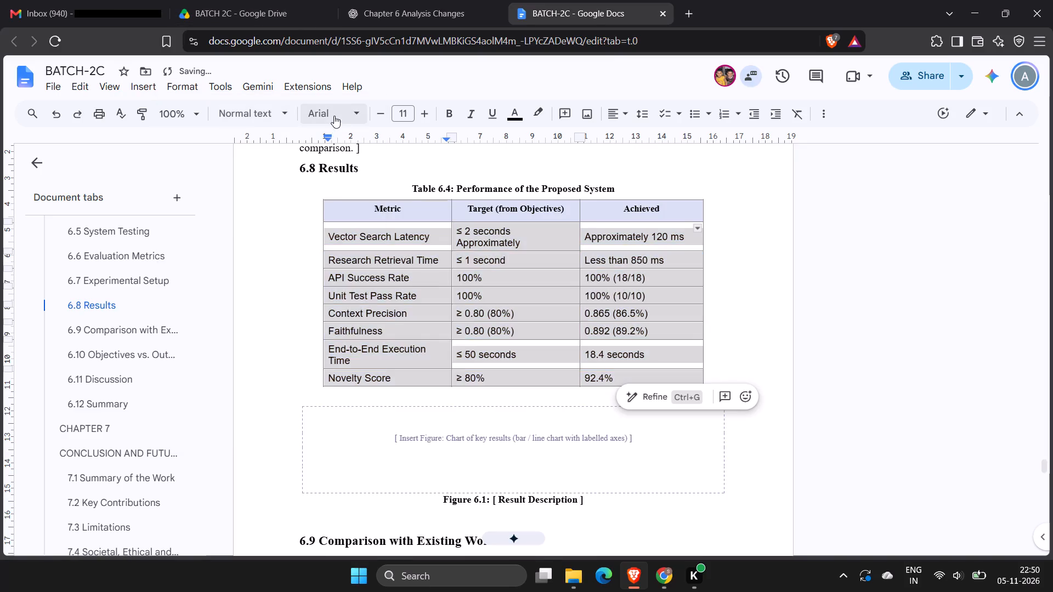
click(334, 116)
click(356, 190)
click(424, 106)
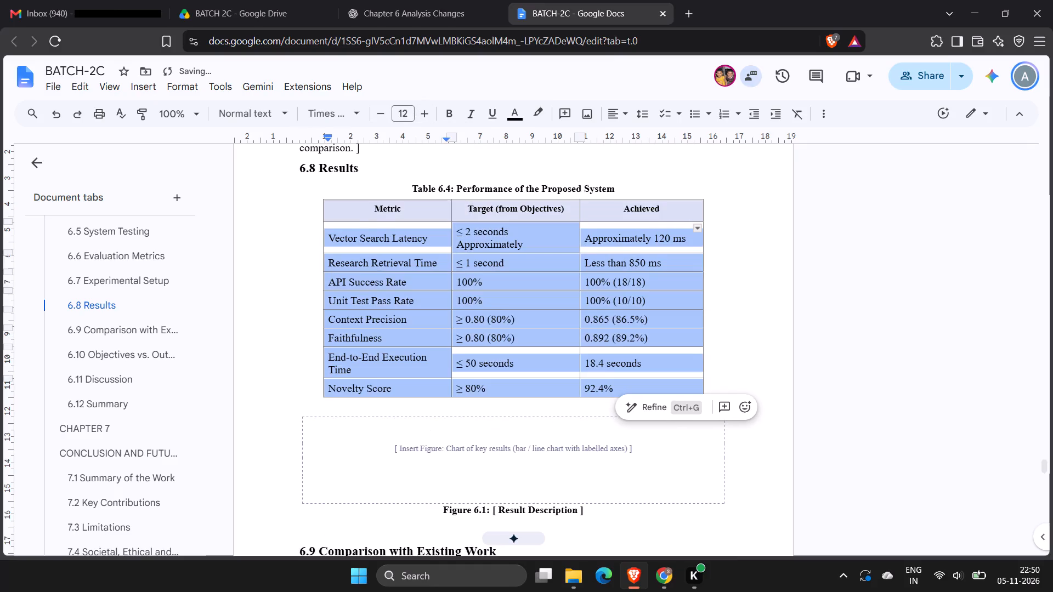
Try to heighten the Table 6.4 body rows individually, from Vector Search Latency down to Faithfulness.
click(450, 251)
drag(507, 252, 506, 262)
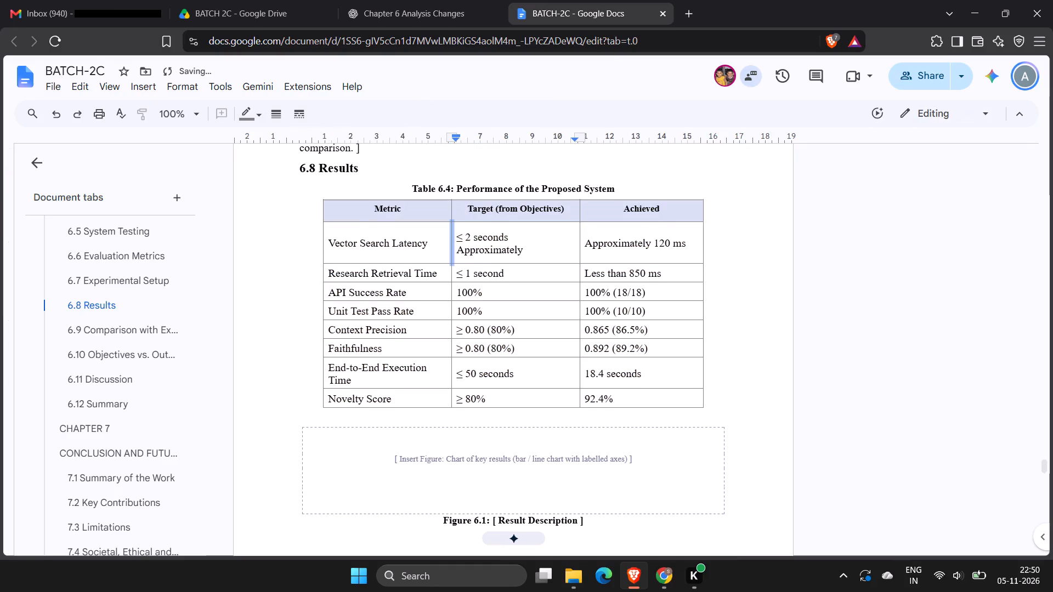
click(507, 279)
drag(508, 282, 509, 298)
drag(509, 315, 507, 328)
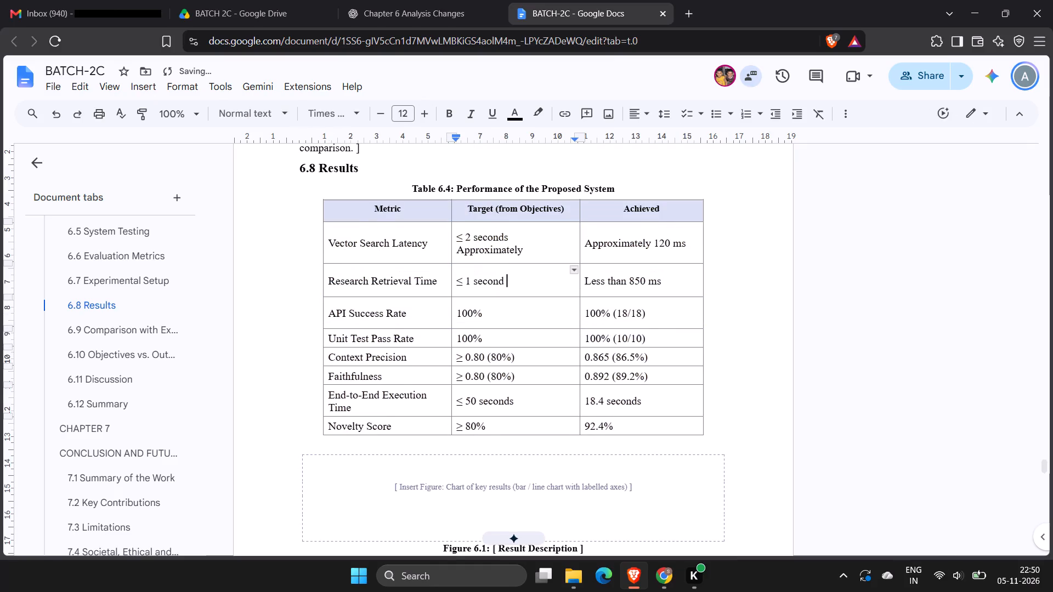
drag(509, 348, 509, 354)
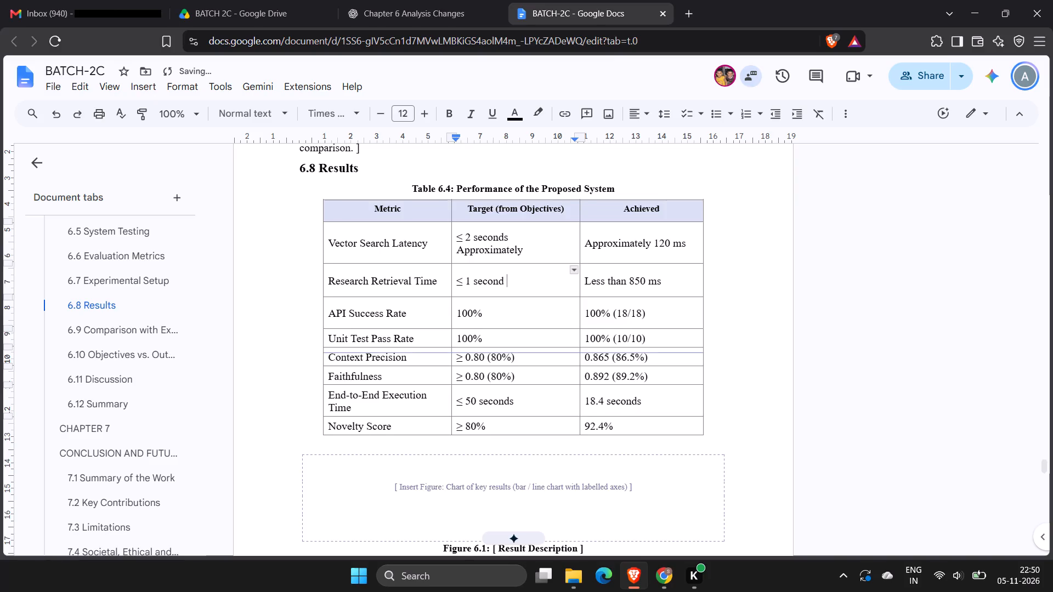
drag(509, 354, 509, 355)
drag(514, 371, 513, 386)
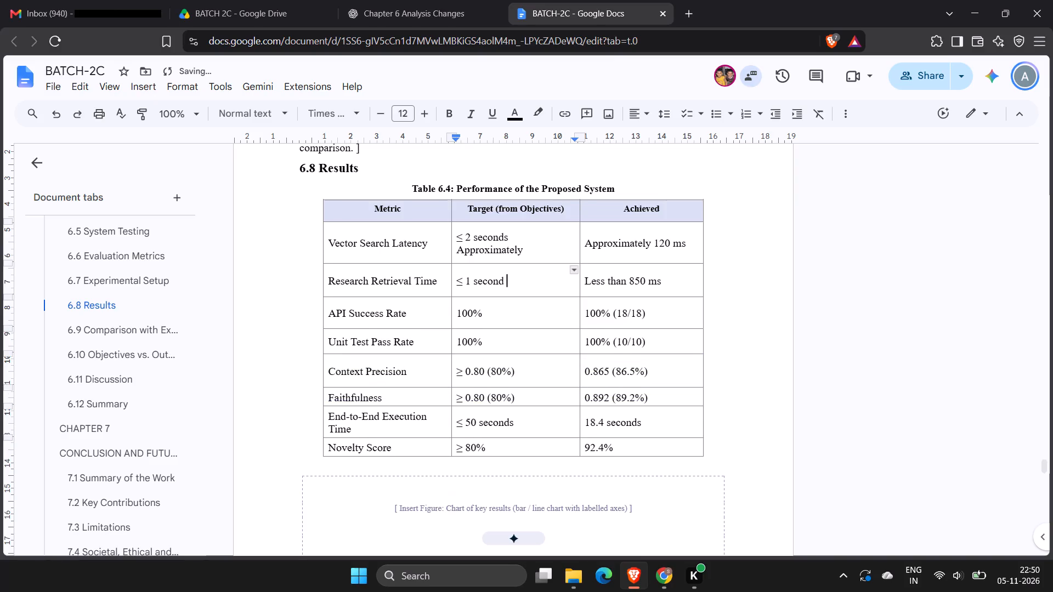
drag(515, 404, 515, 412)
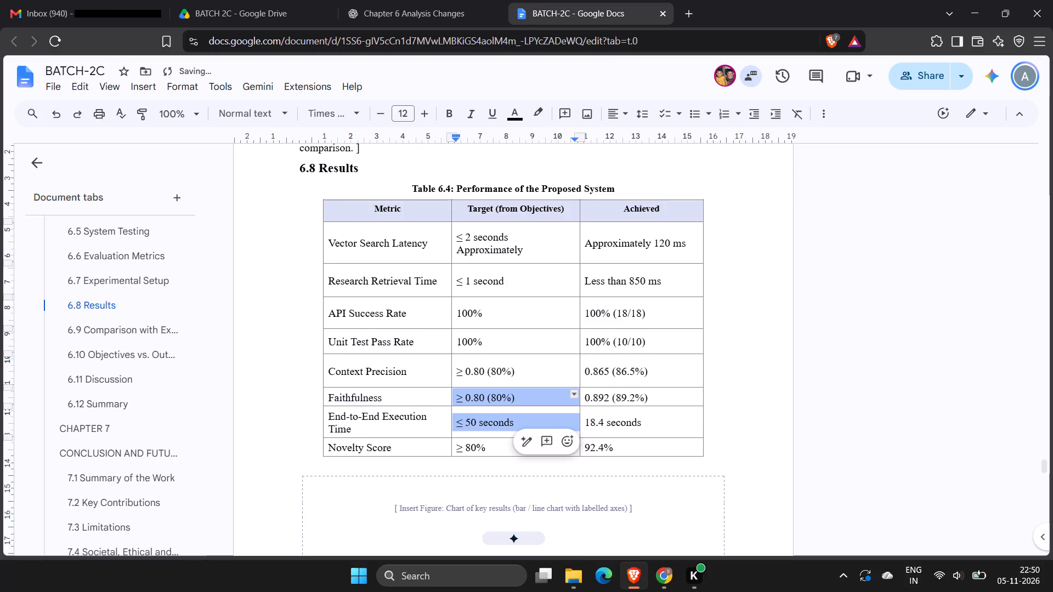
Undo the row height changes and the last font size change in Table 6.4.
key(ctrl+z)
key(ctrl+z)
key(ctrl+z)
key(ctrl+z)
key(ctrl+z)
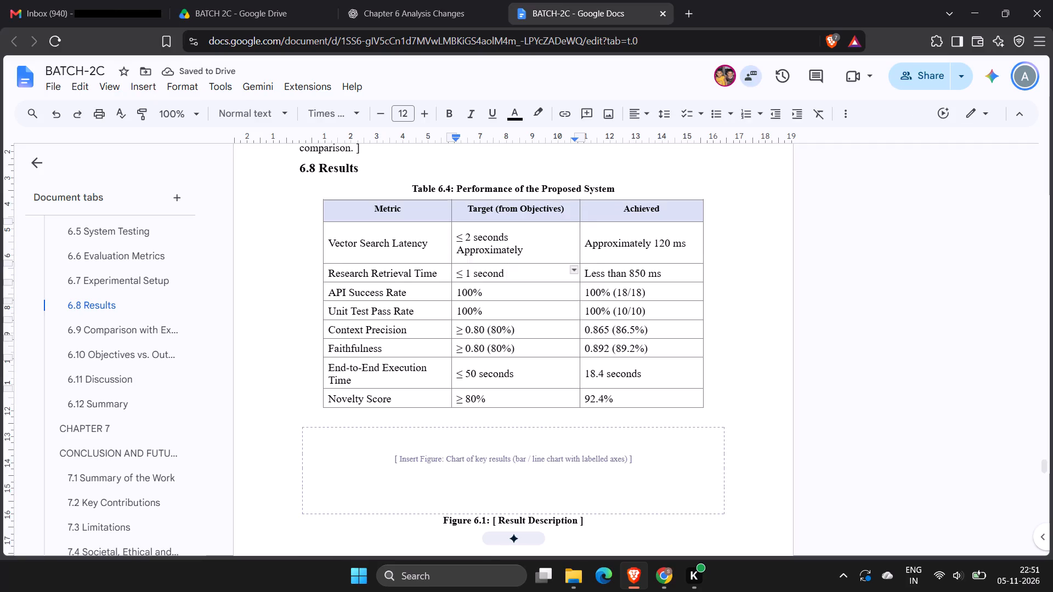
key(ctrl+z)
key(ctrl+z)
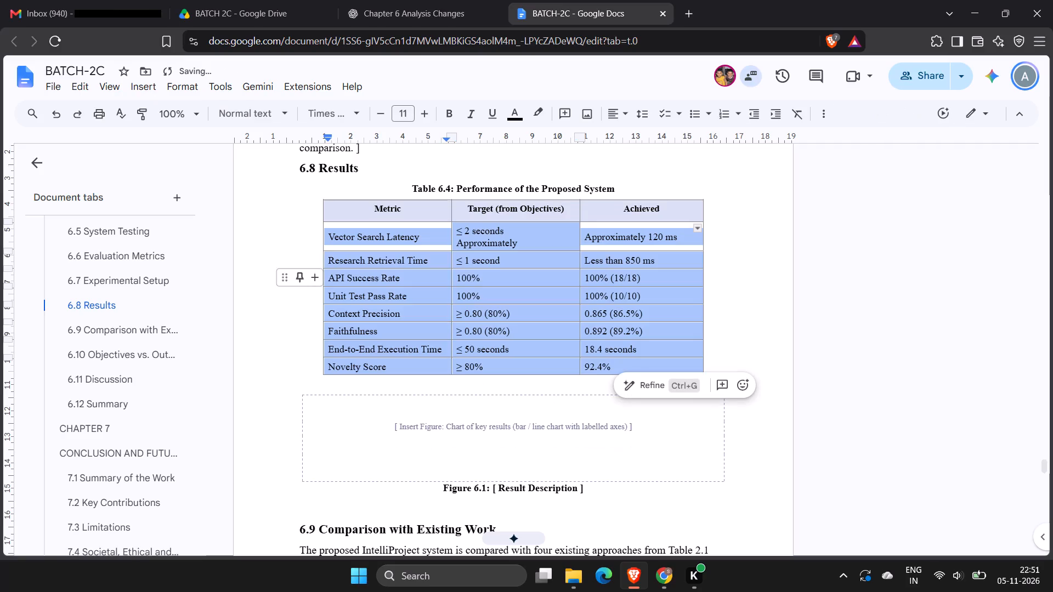
Set the line spacing of the selected Table 6.4 body rows to 1.5.
click(185, 87)
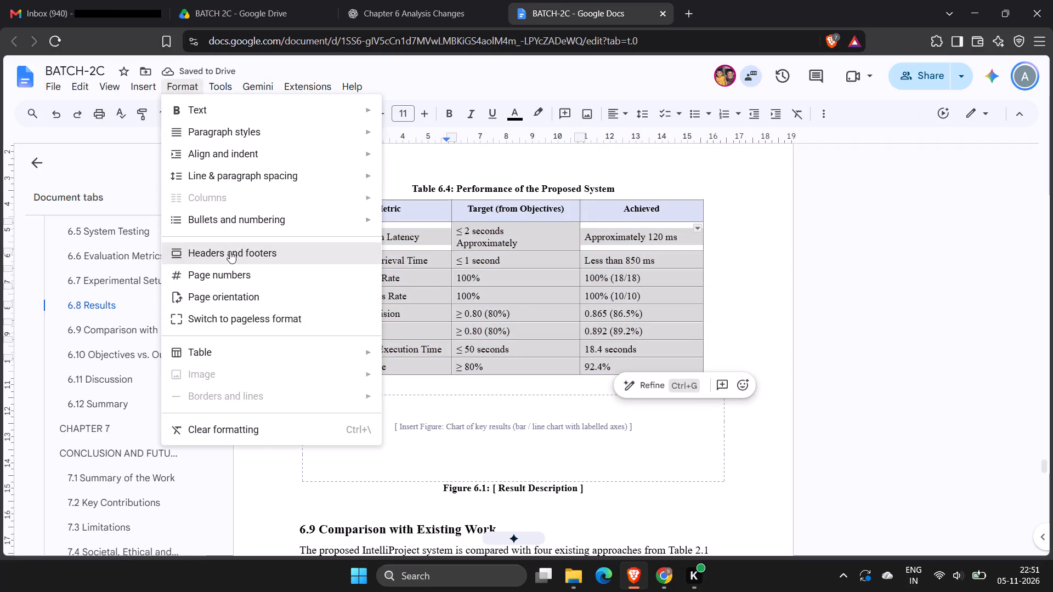
click(222, 168)
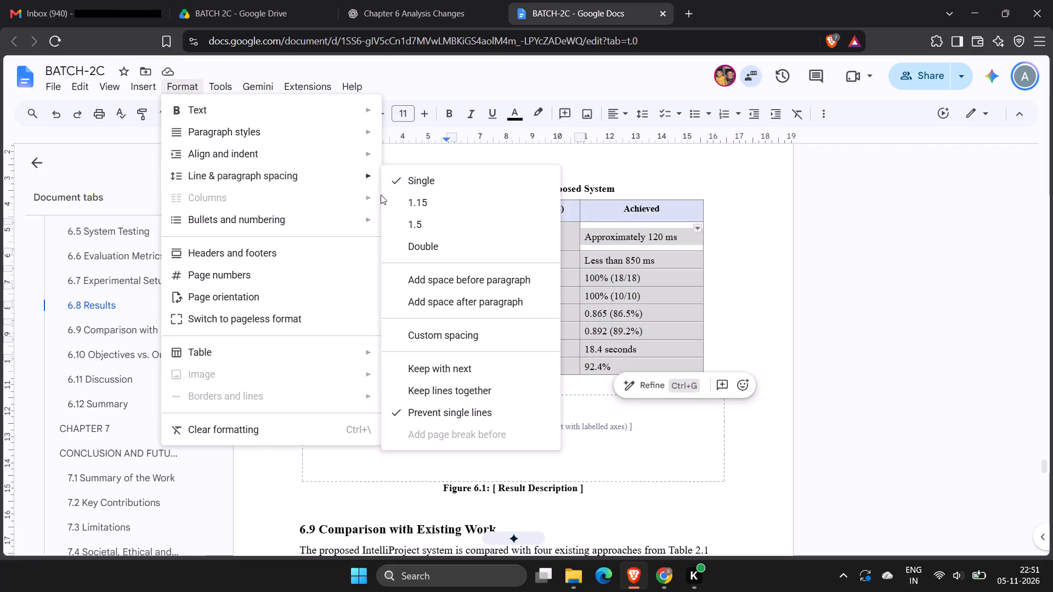
click(404, 219)
click(492, 270)
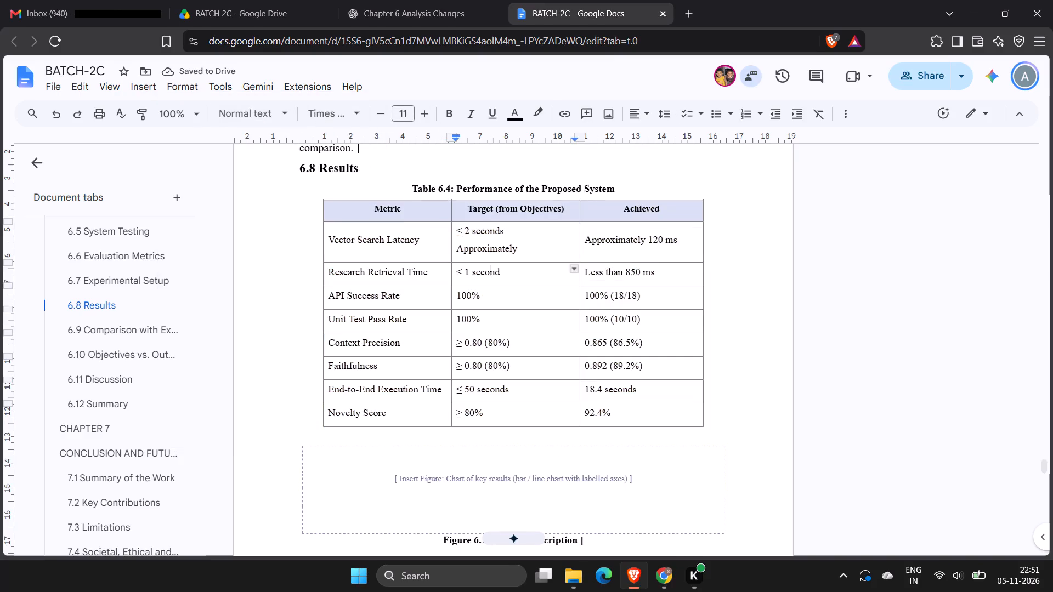
Set the text of all Table 6.4 body rows, from Vector Search Latency through Novelty Score, to size 12.
drag(329, 224, 625, 362)
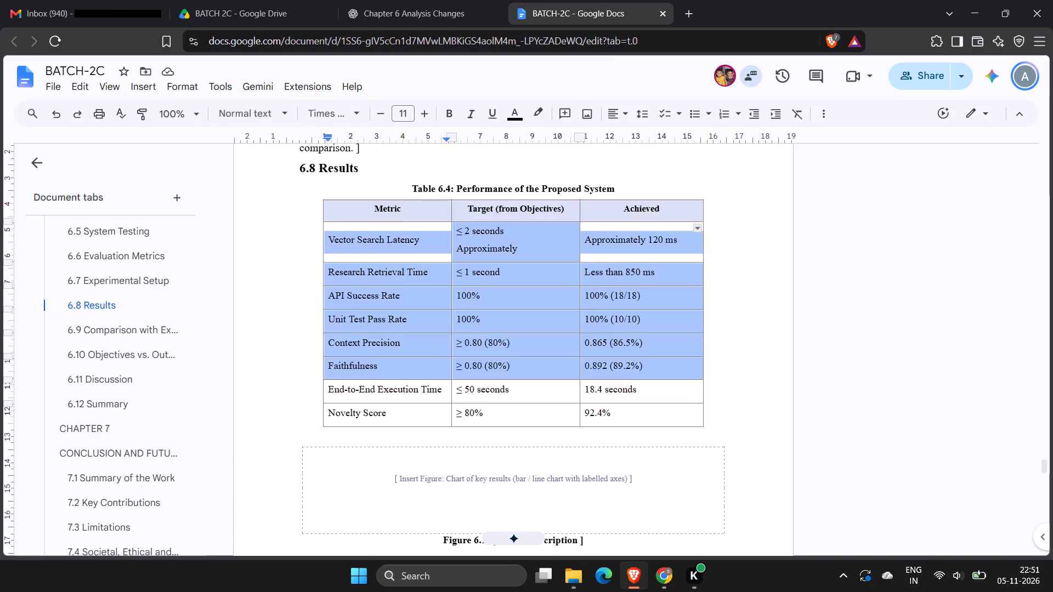
drag(625, 362, 635, 411)
click(420, 117)
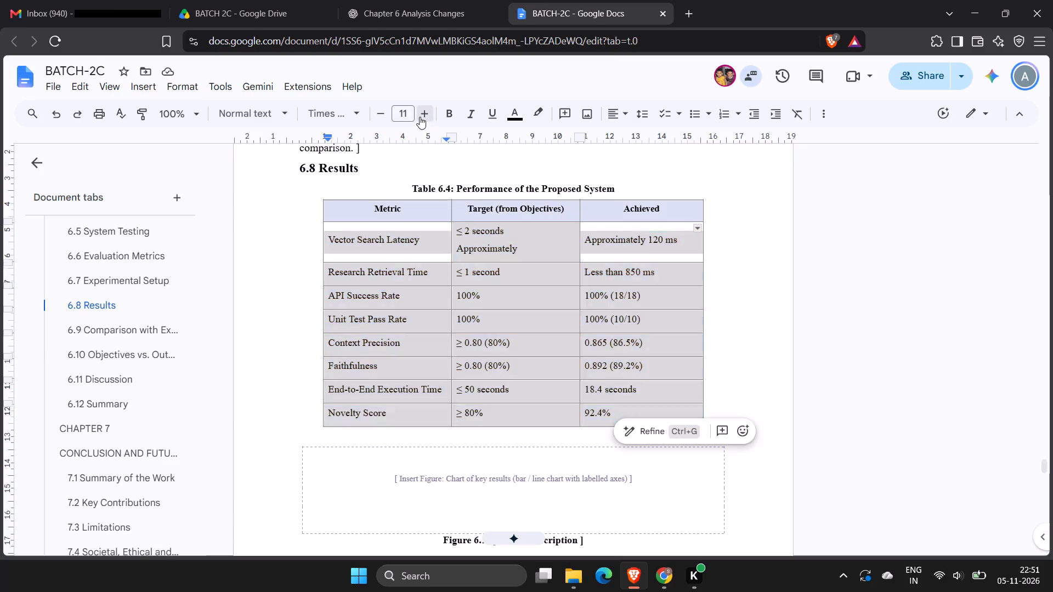
click(473, 342)
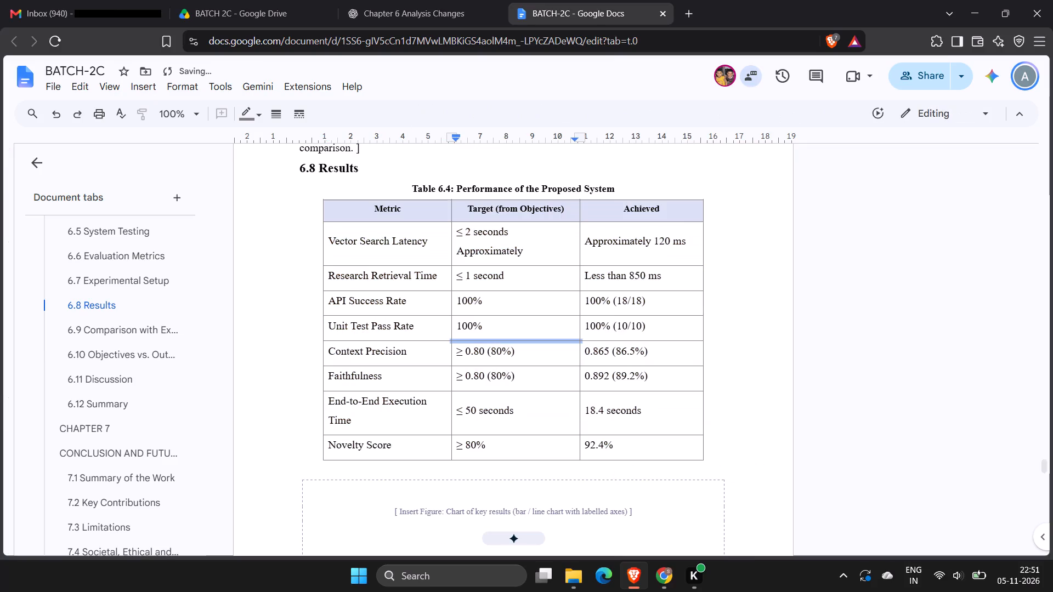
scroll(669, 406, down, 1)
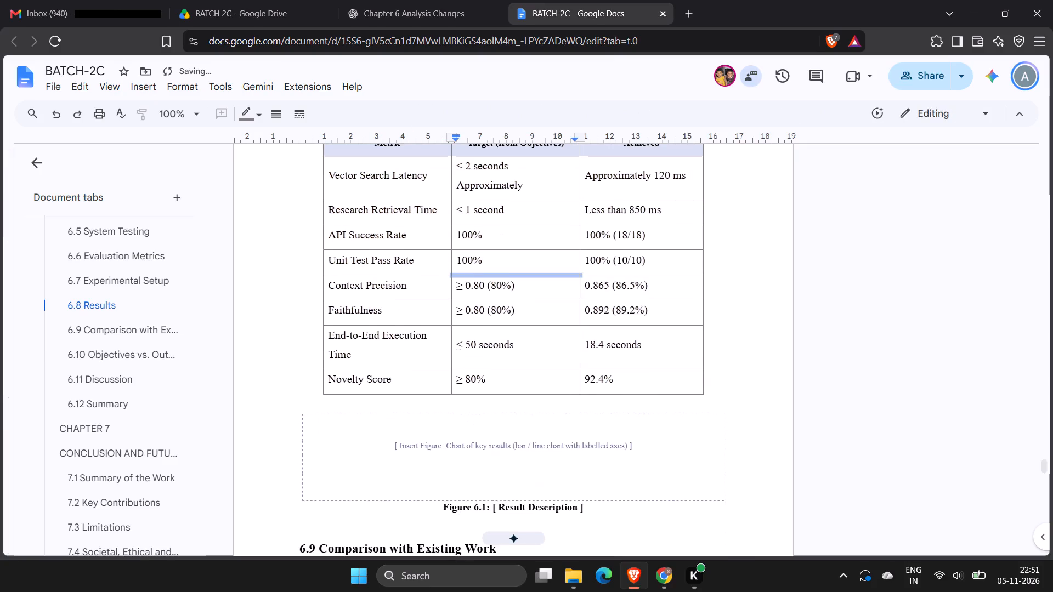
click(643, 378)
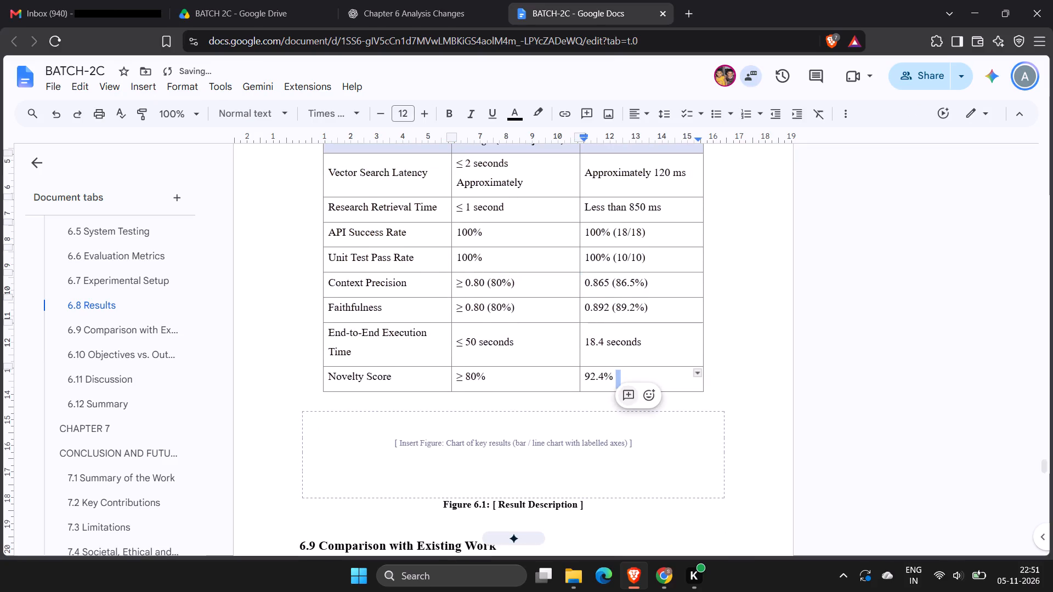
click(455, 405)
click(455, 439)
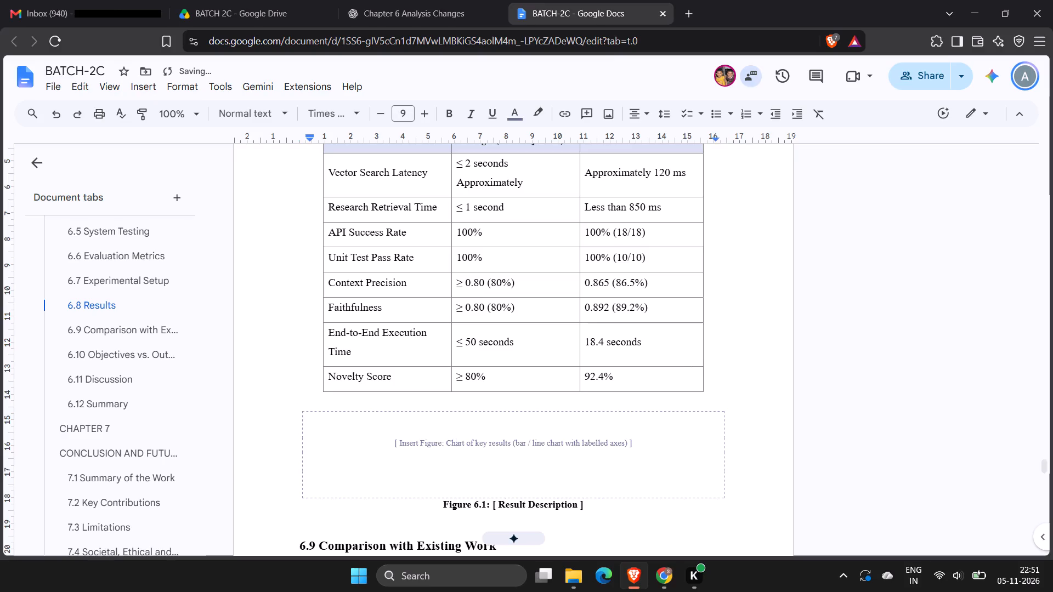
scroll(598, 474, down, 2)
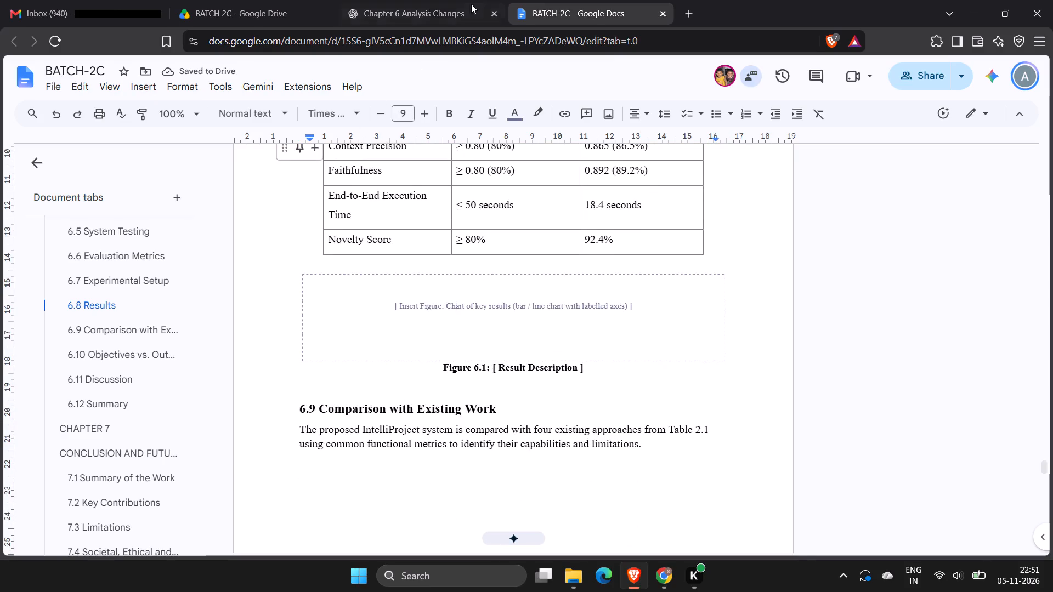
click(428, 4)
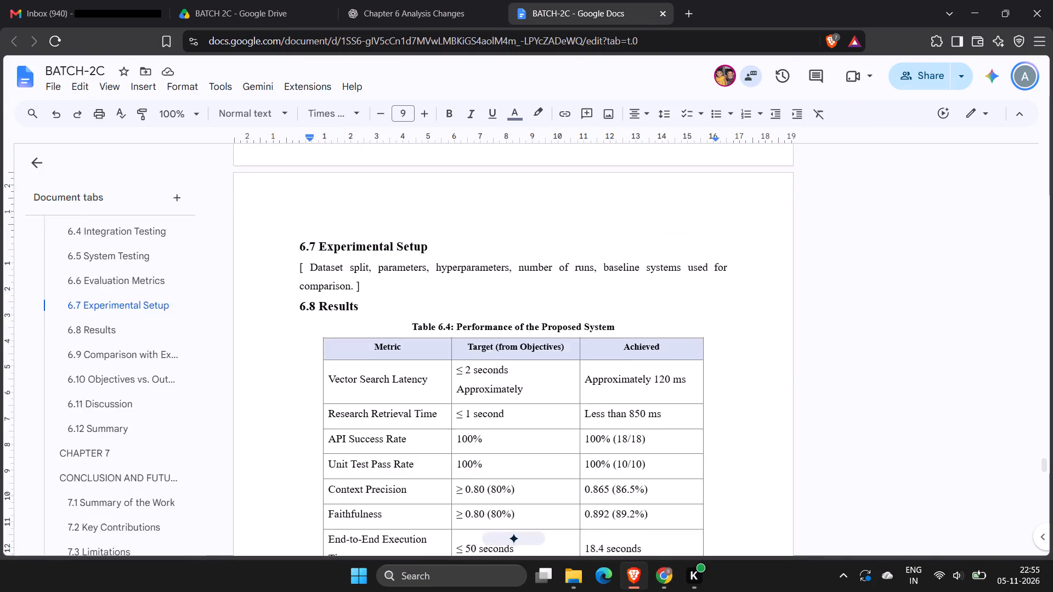
scroll(517, 320, up, 1)
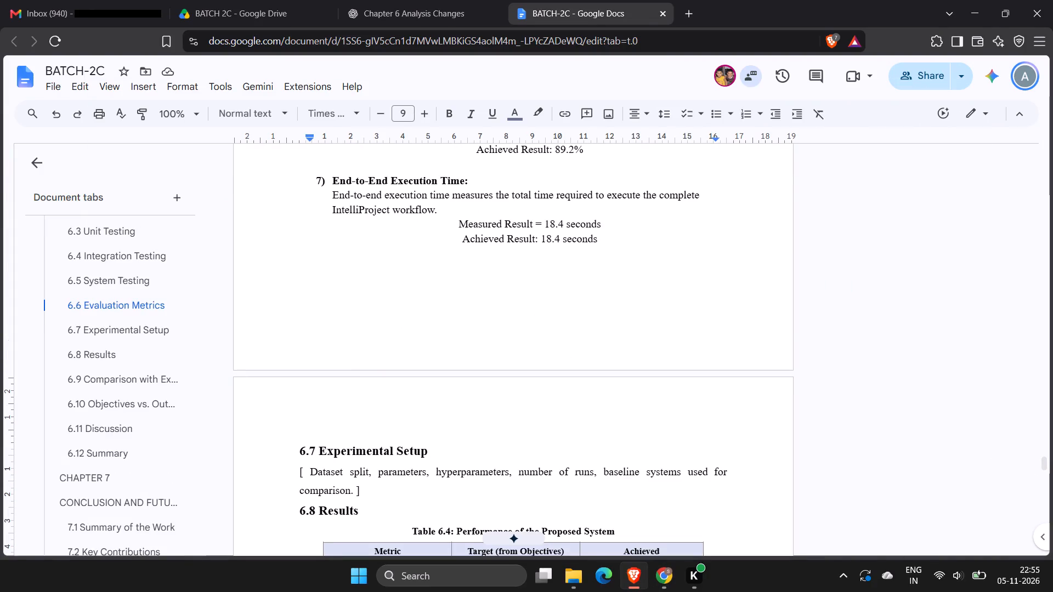
scroll(517, 320, up, 10)
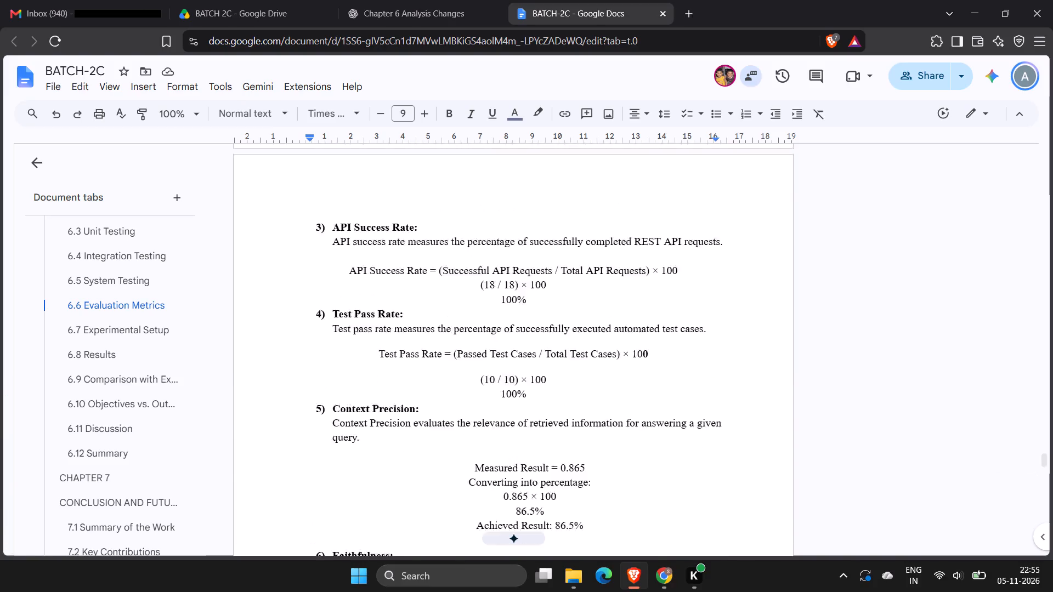
scroll(517, 320, up, 17)
scroll(517, 320, up, 13)
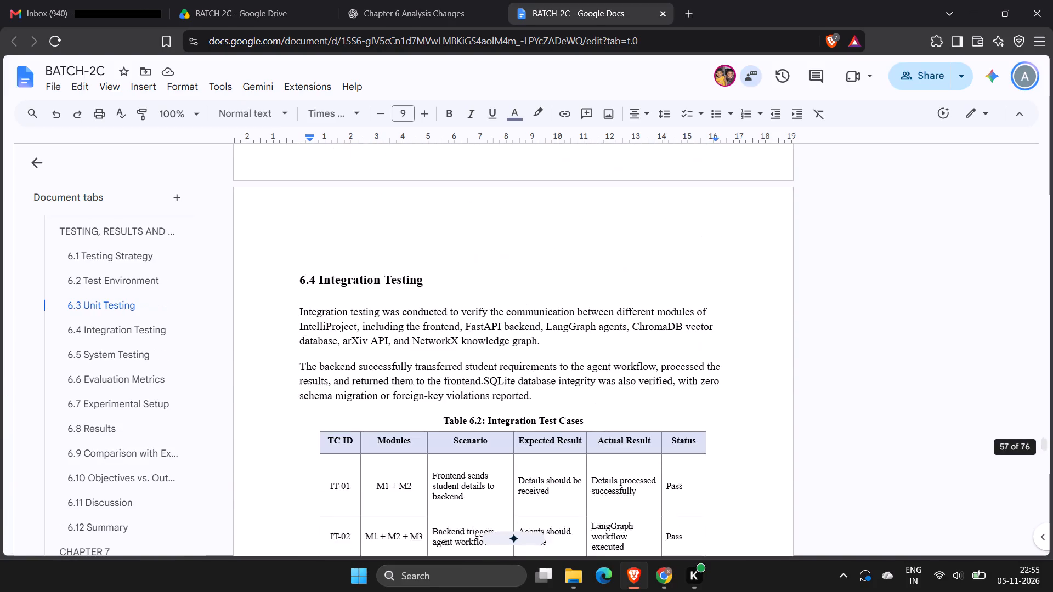
scroll(517, 320, up, 16)
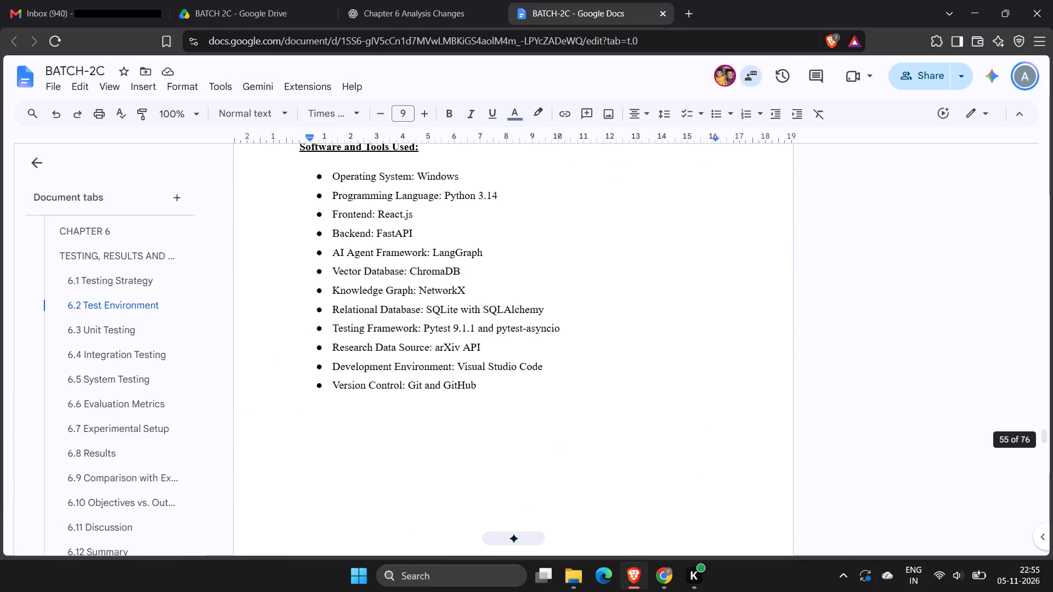
scroll(517, 320, up, 2)
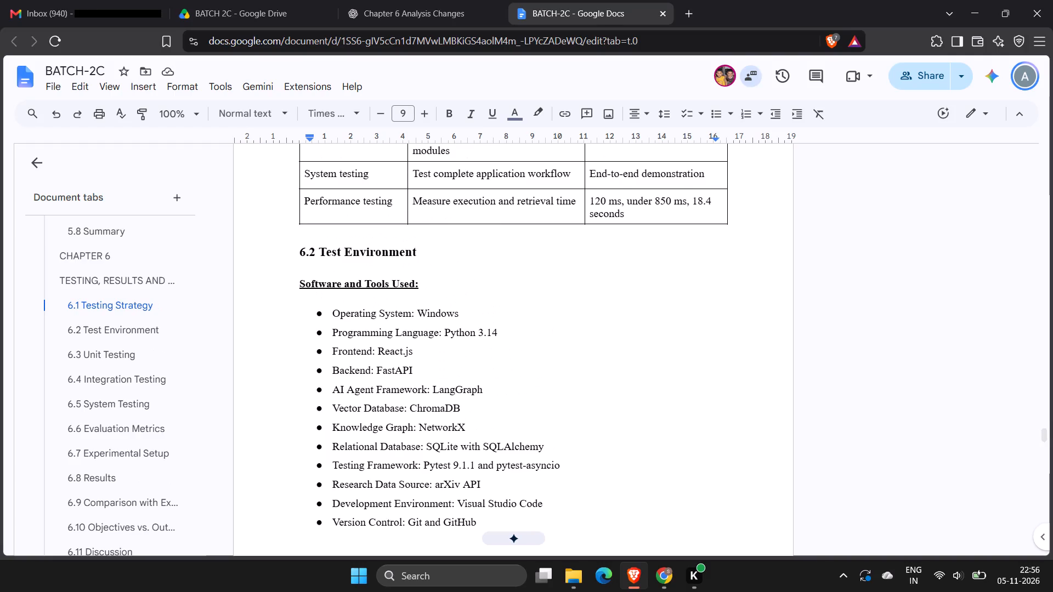
Examine the Chapter 6 introduction, 6.1 Testing Strategy, the Testing Levels table and the 6.2 software and tools list.
scroll(517, 320, down, 6)
scroll(517, 320, up, 10)
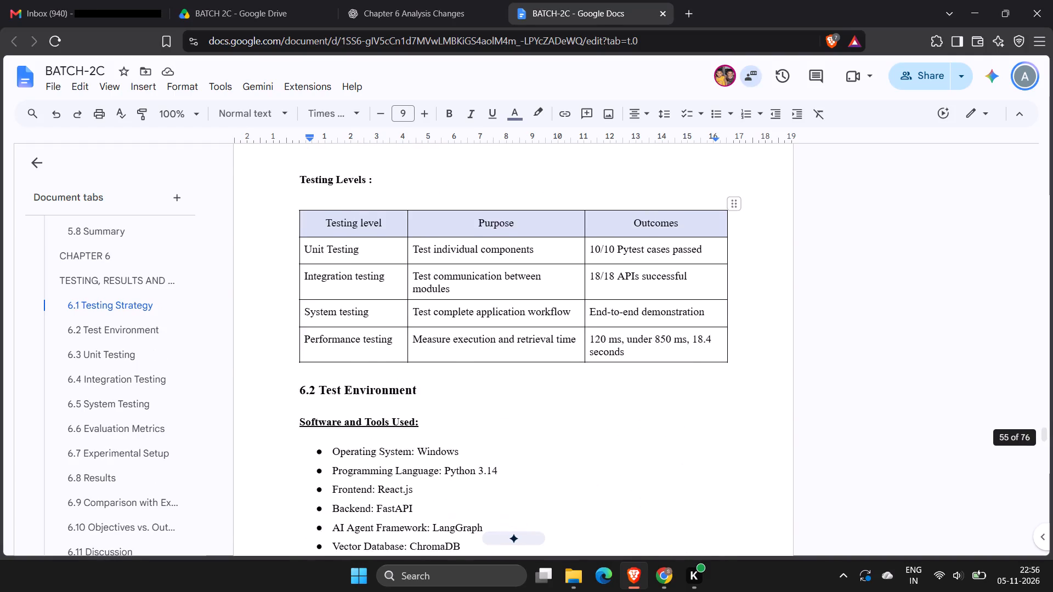
scroll(517, 320, up, 2)
scroll(517, 320, down, 4)
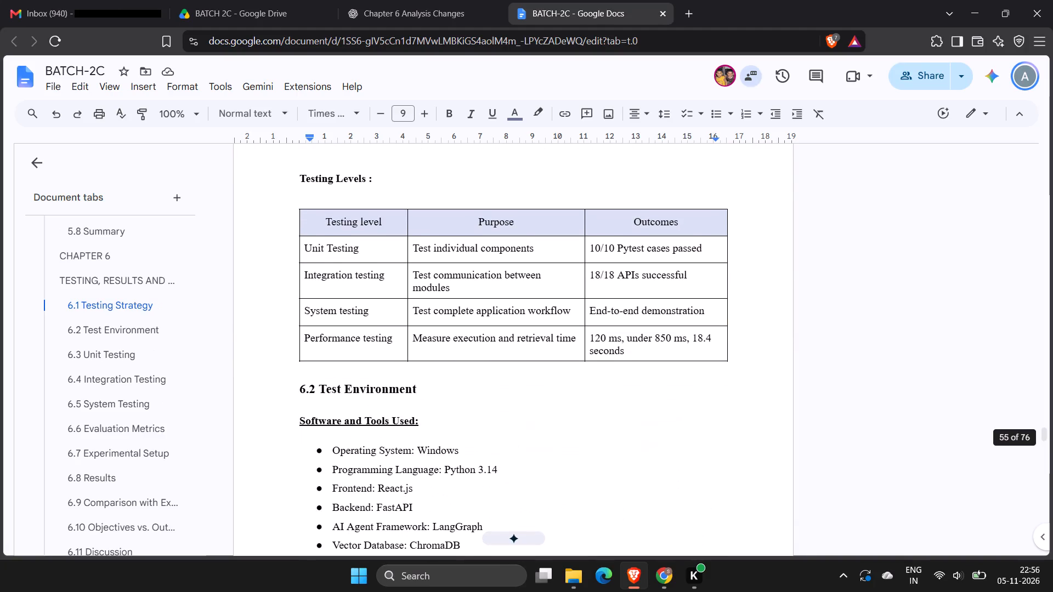
scroll(517, 320, up, 12)
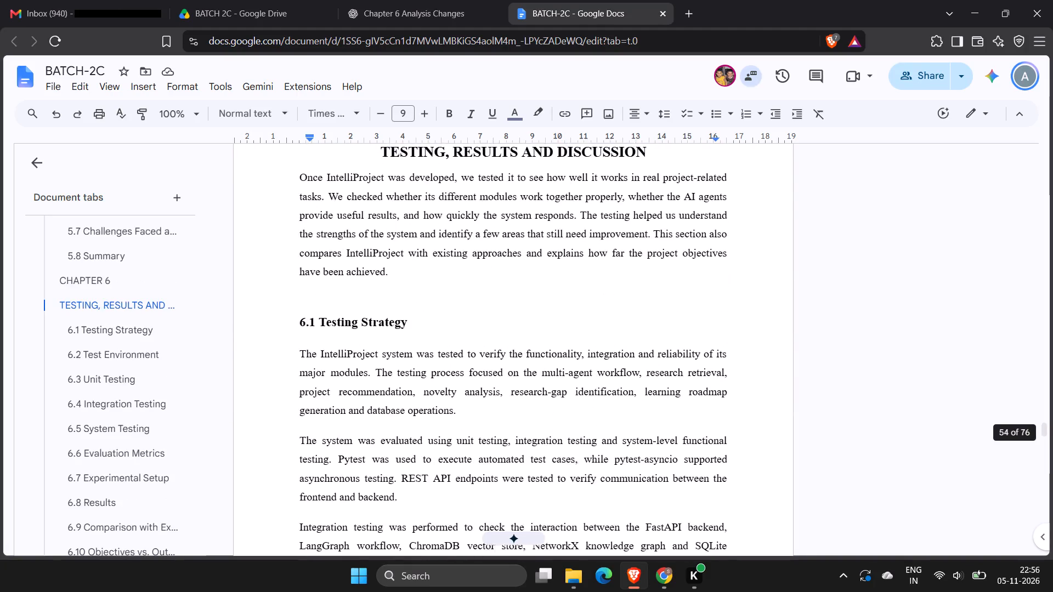
scroll(517, 320, up, 2)
scroll(517, 320, down, 16)
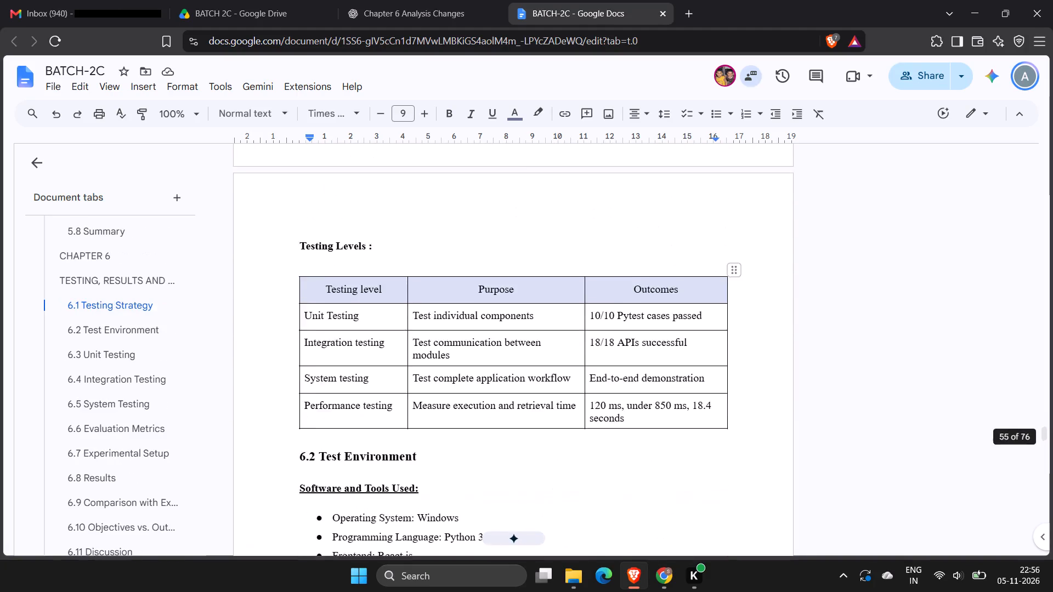
scroll(517, 320, down, 10)
scroll(517, 320, up, 6)
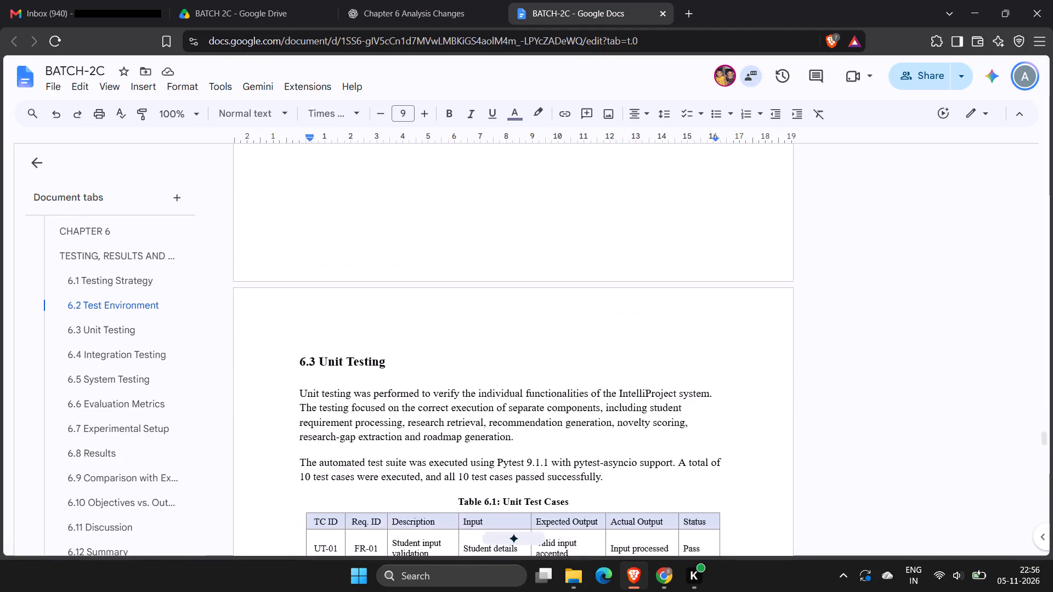
scroll(517, 320, up, 2)
Review Chapter 6 forward from 6.2 Test Environment through the test tables to Table 6.4 and the Figure 6.1 placeholder.
click(484, 319)
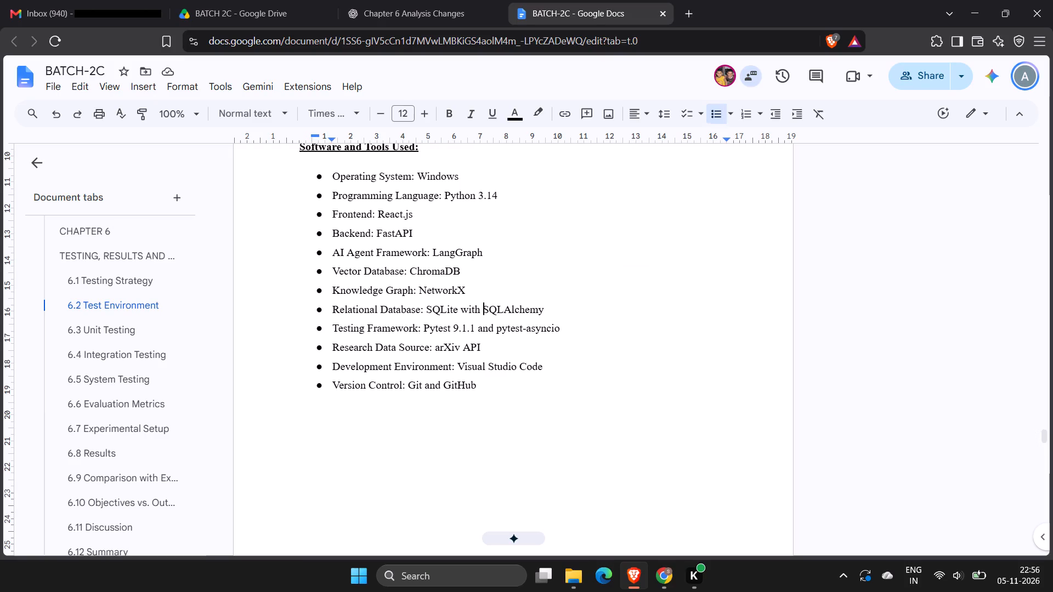
scroll(513, 315, down, 14)
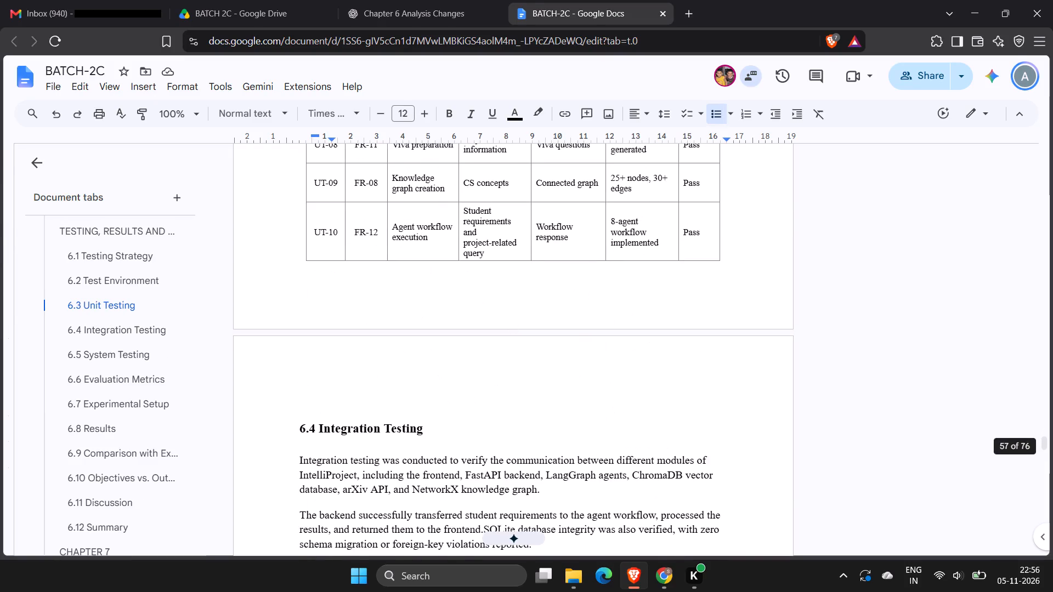
click(512, 264)
click(503, 242)
scroll(526, 336, down, 17)
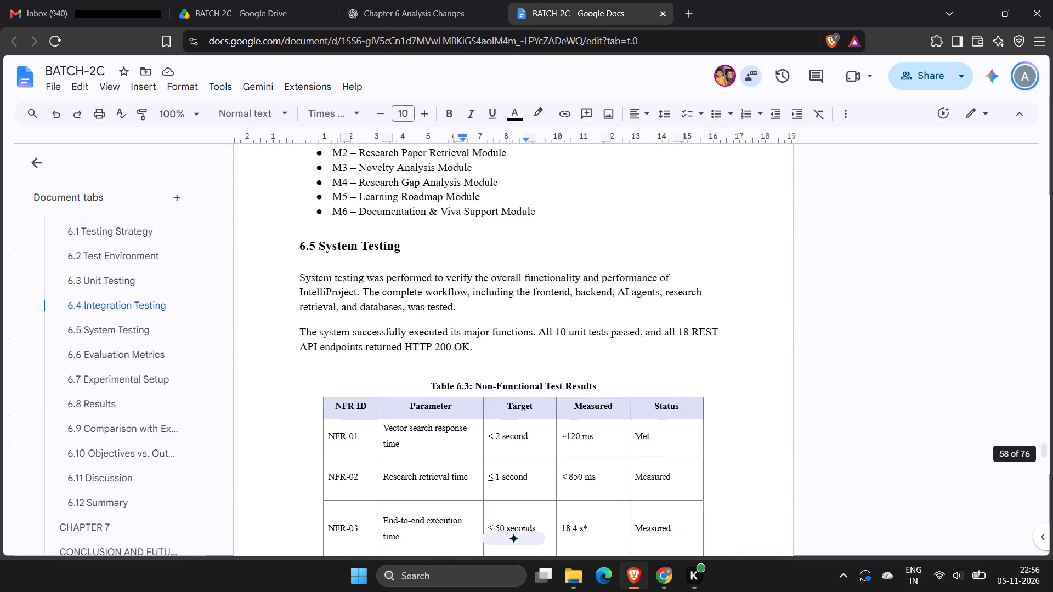
scroll(525, 371, down, 20)
scroll(525, 371, down, 11)
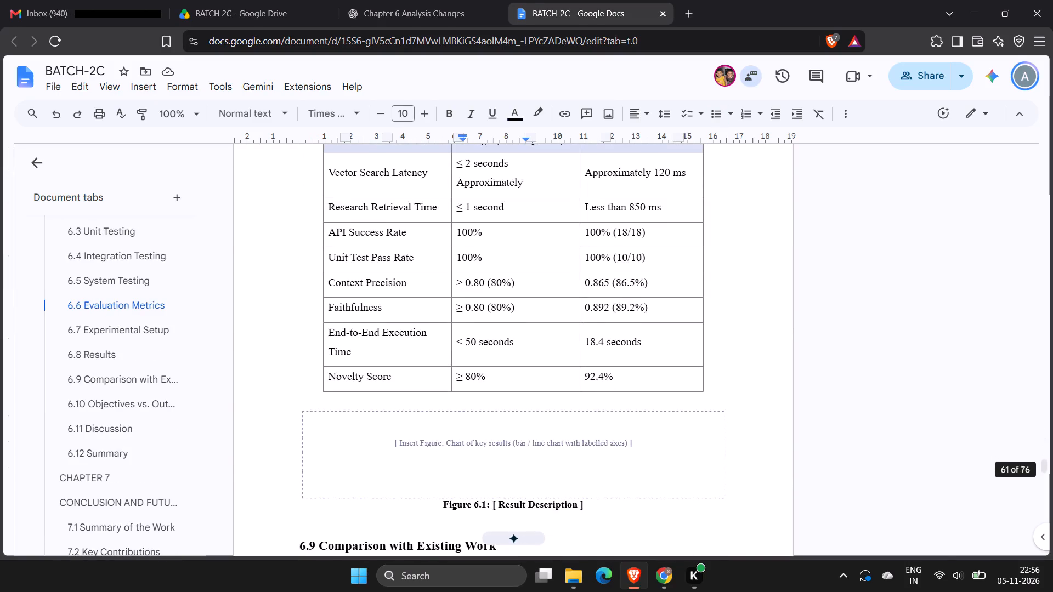
scroll(525, 371, down, 3)
scroll(525, 371, up, 3)
Reduce the font size of all Table 6.4 body rows, from Vector Search Latency to Novelty Score, to 10.
click(515, 335)
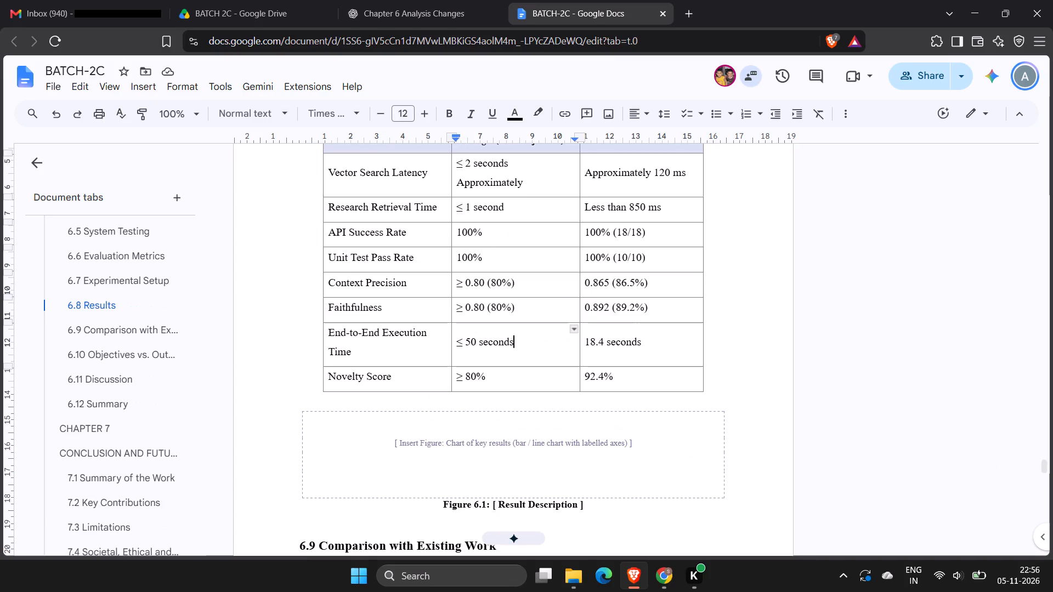
scroll(515, 335, up, 1)
drag(639, 450, 519, 373)
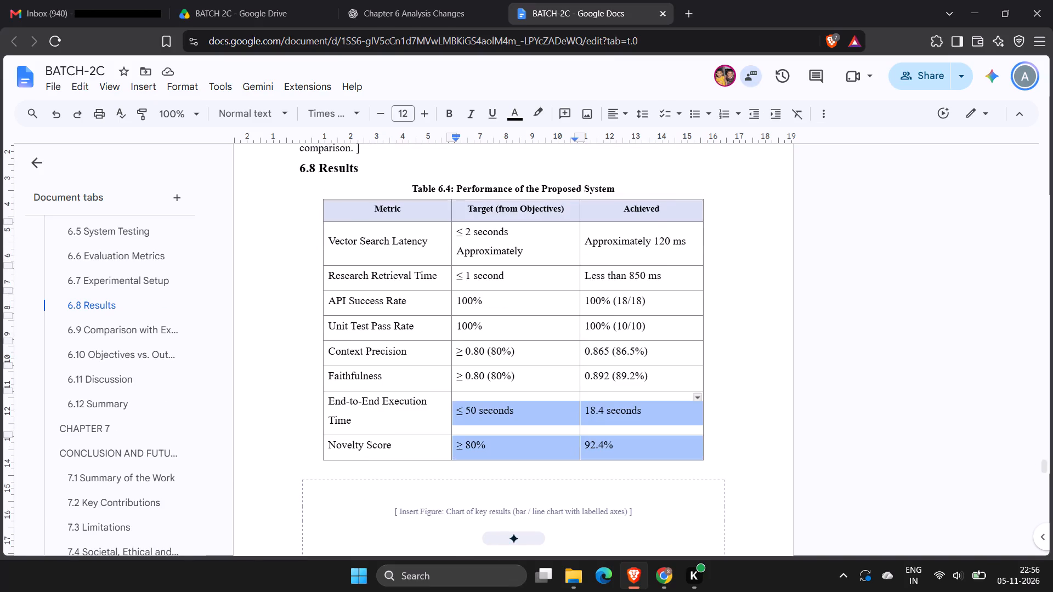
drag(519, 373, 325, 255)
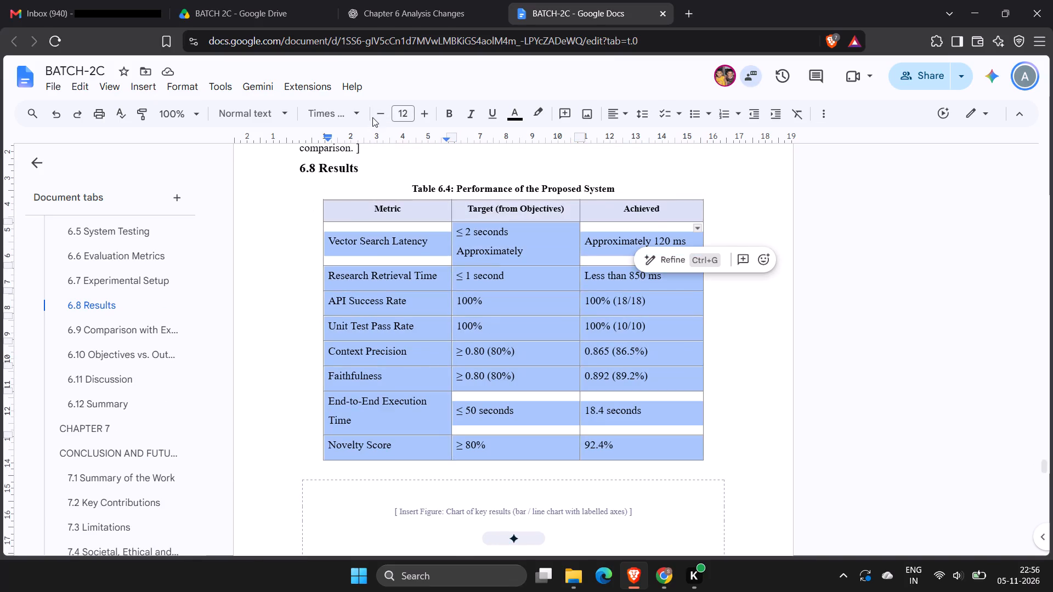
click(372, 117)
click(372, 117)
click(375, 114)
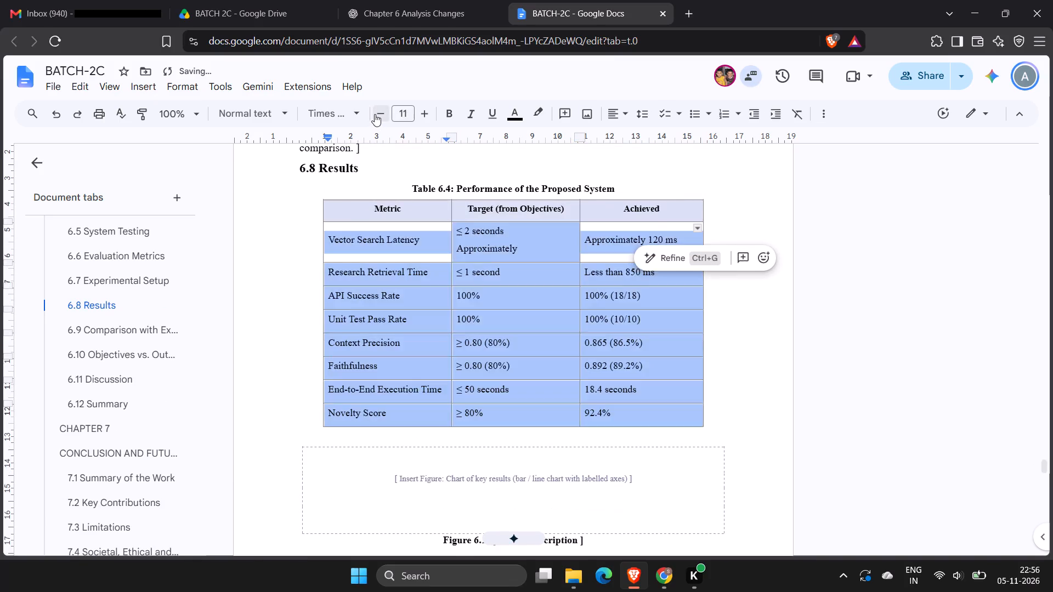
click(375, 114)
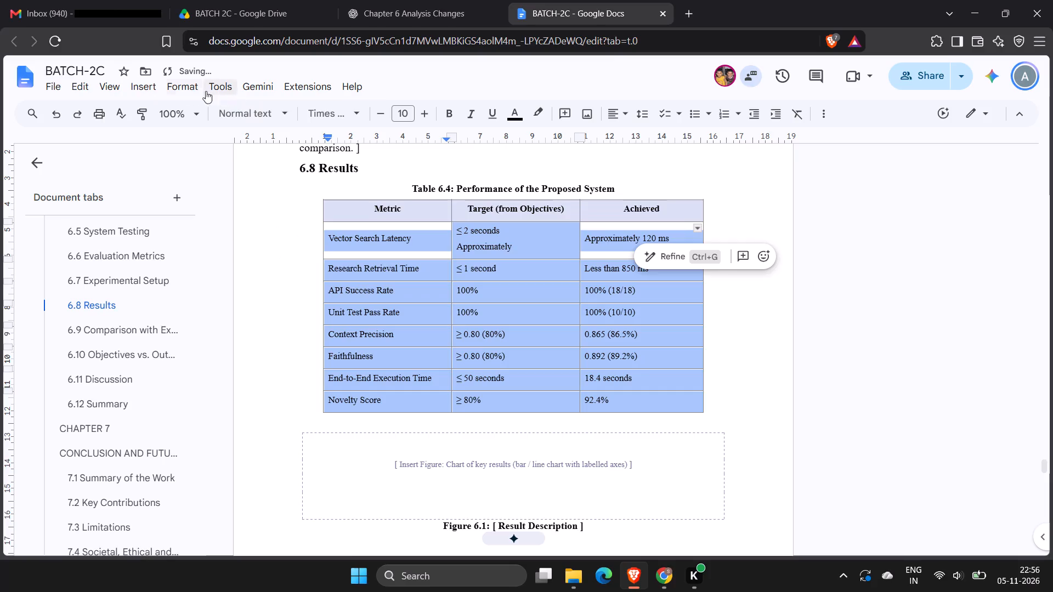
Apply double line spacing to the Table 6.4 body rows.
click(183, 87)
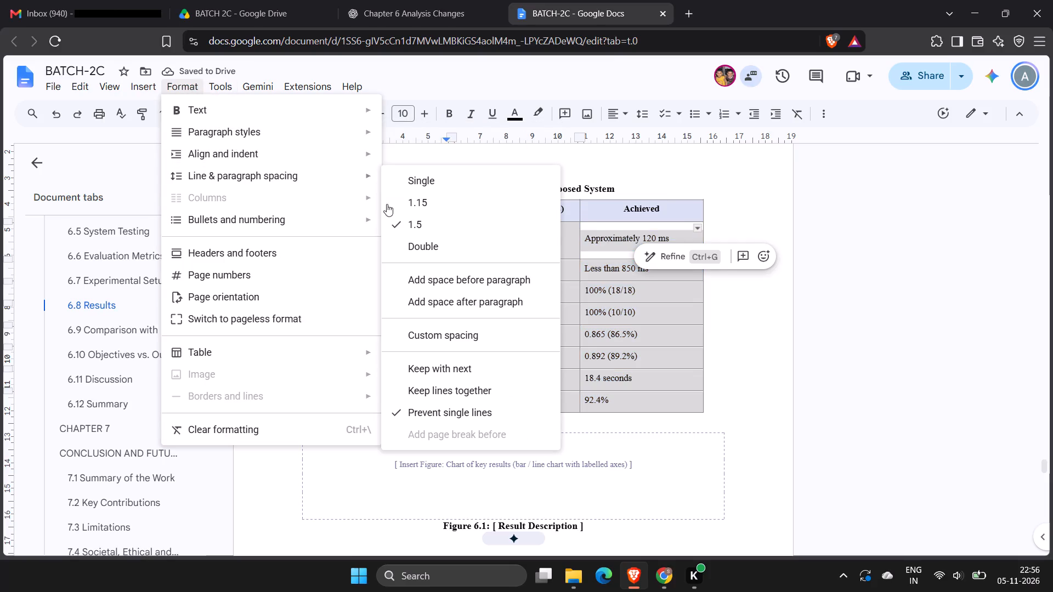
click(417, 246)
click(526, 315)
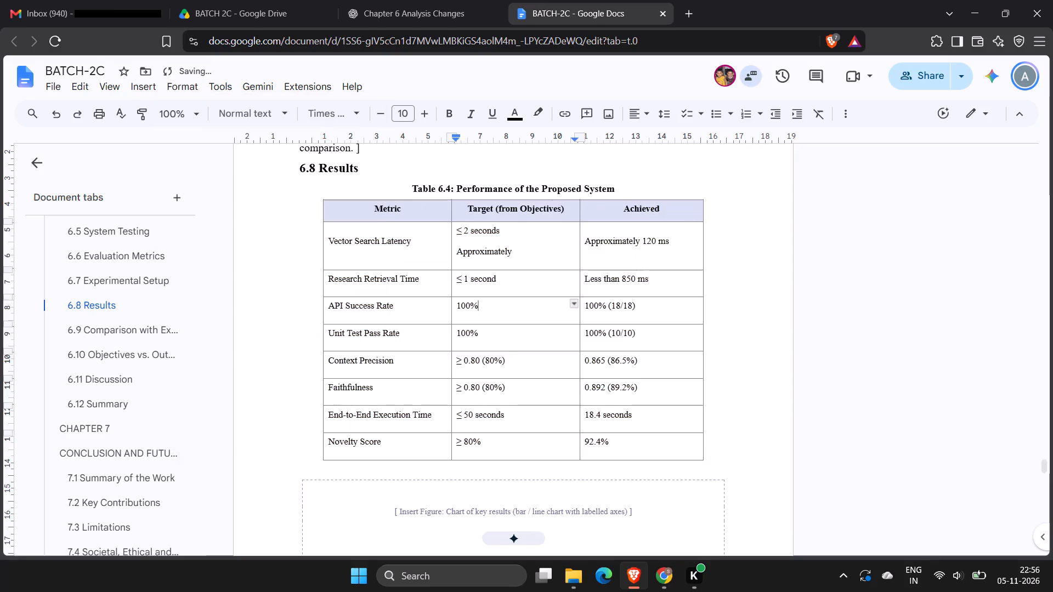
Join "Approximately" onto the "≤ 2 seconds" line in the Vector Search Latency target cell, separated by a space.
click(452, 257)
click(457, 250)
key(BackSpace)
key(space)
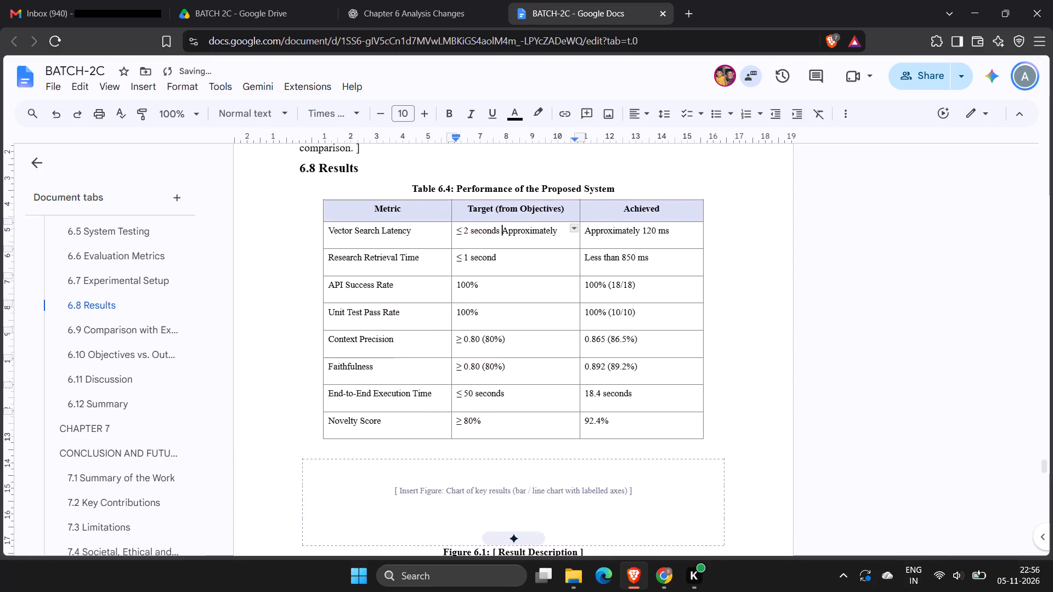
Review the rest of Chapter 6 from the Figure 6.1 placeholder through the comparison and objectives tables to 6.11 Discussion and 6.12 Summary.
scroll(513, 321, down, 4)
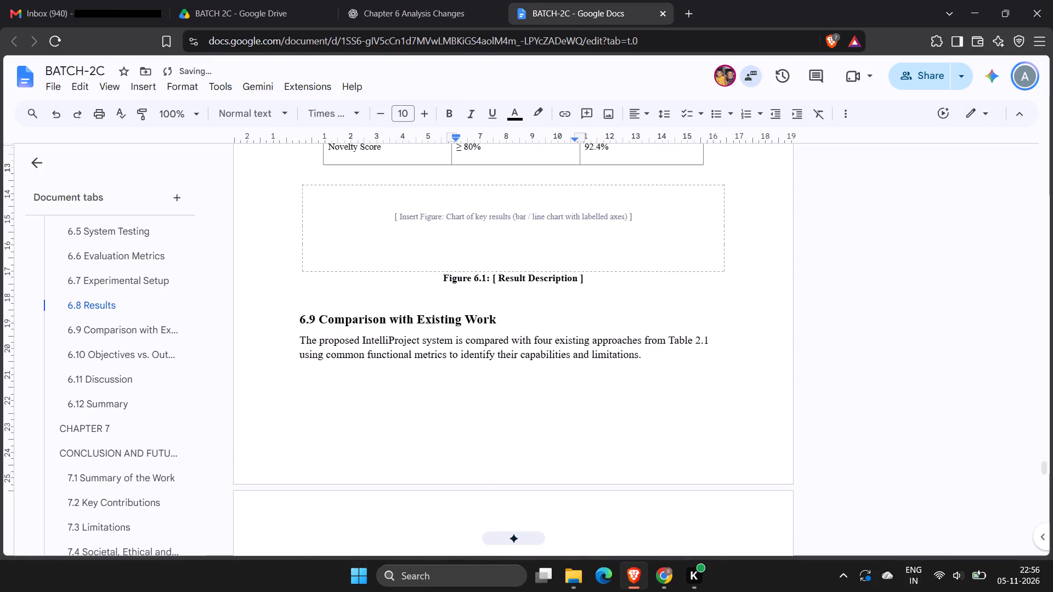
scroll(594, 287, down, 3)
scroll(579, 318, up, 3)
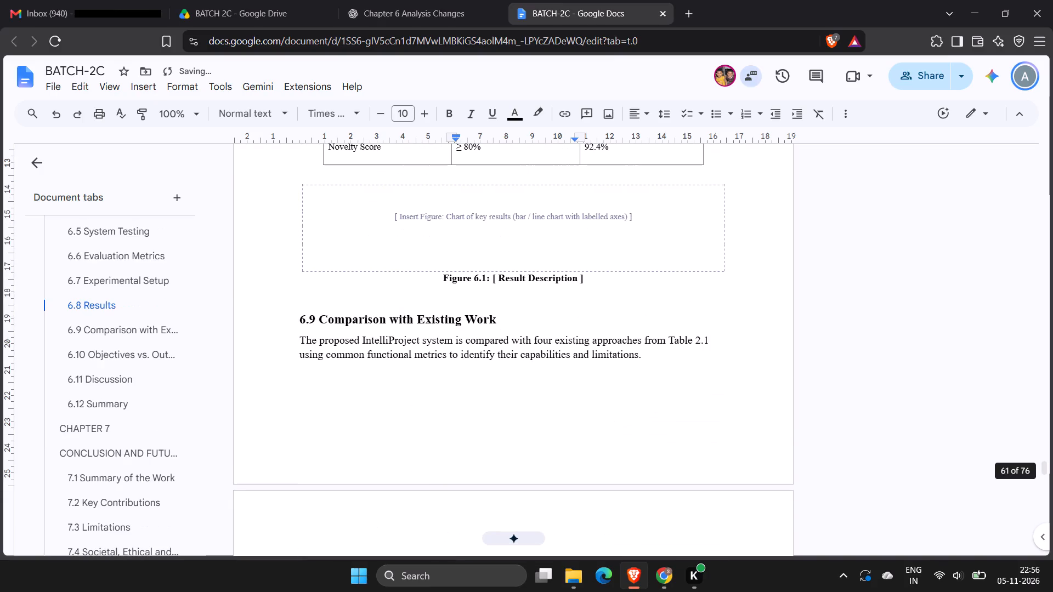
scroll(578, 320, down, 8)
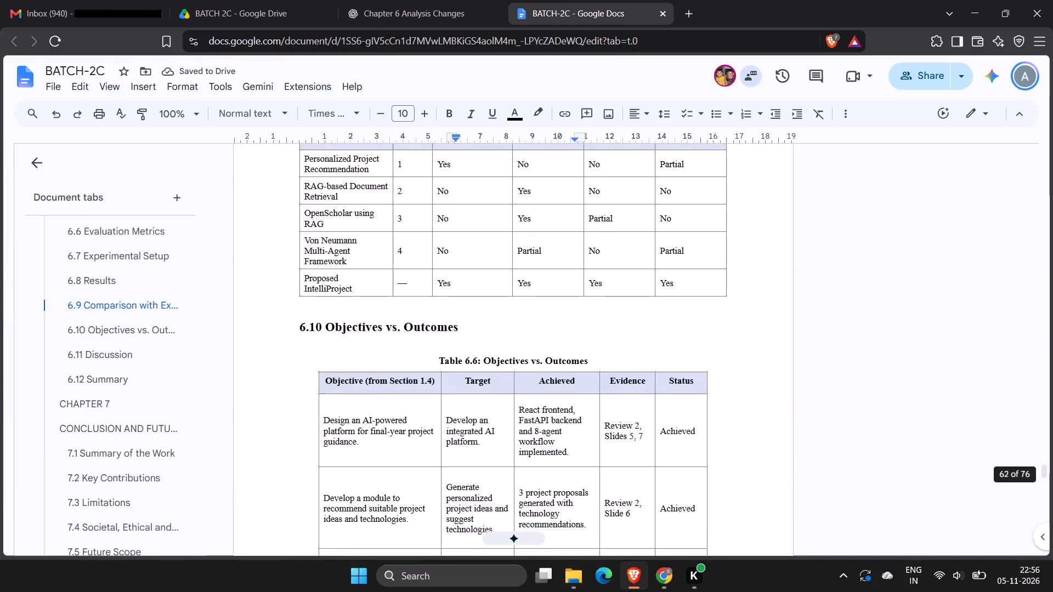
scroll(578, 320, down, 19)
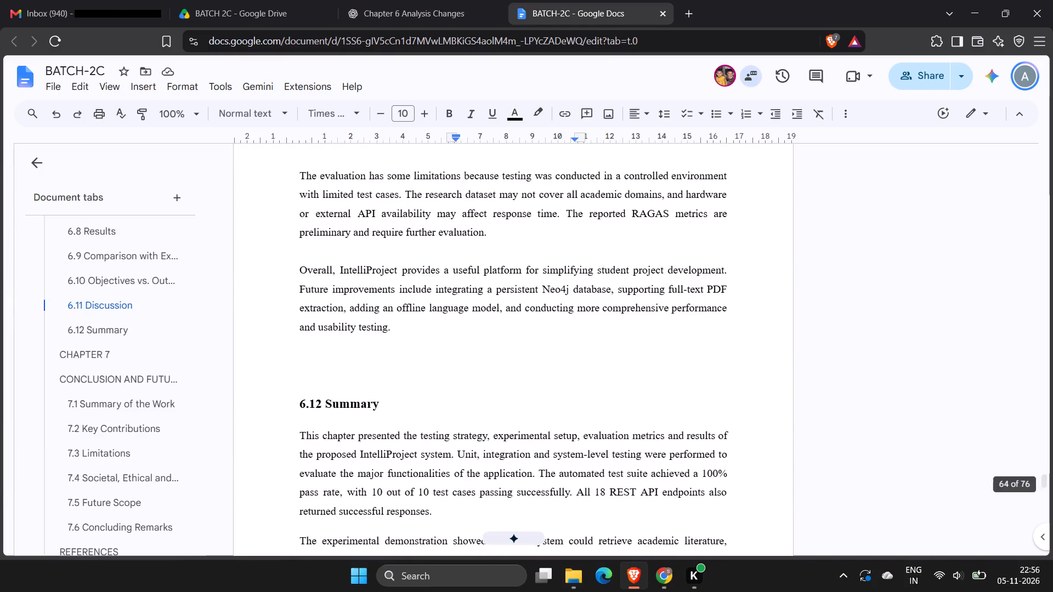
scroll(578, 320, down, 7)
scroll(578, 320, up, 14)
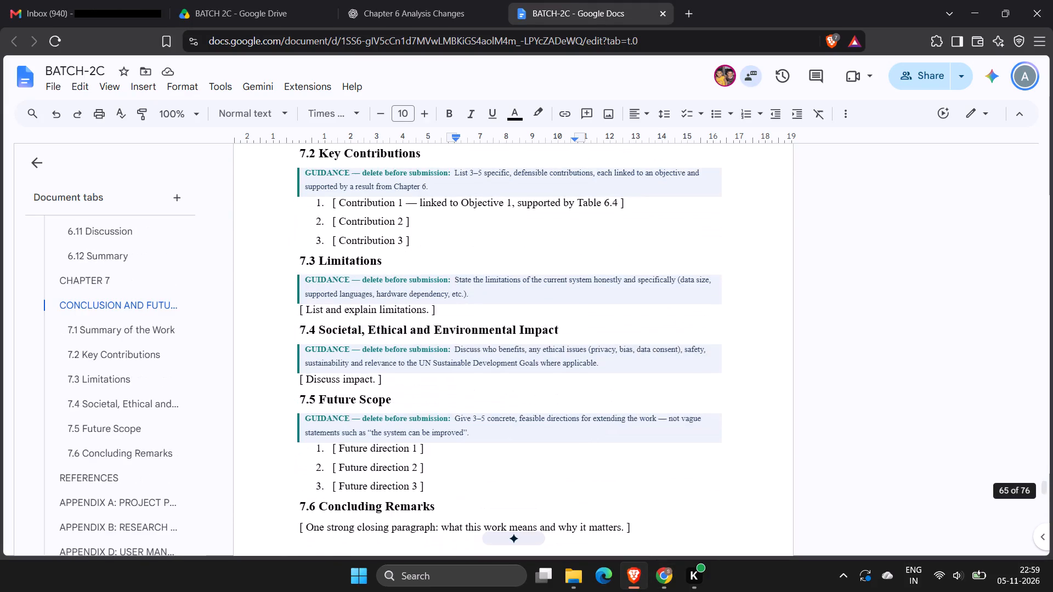
scroll(607, 428, up, 3)
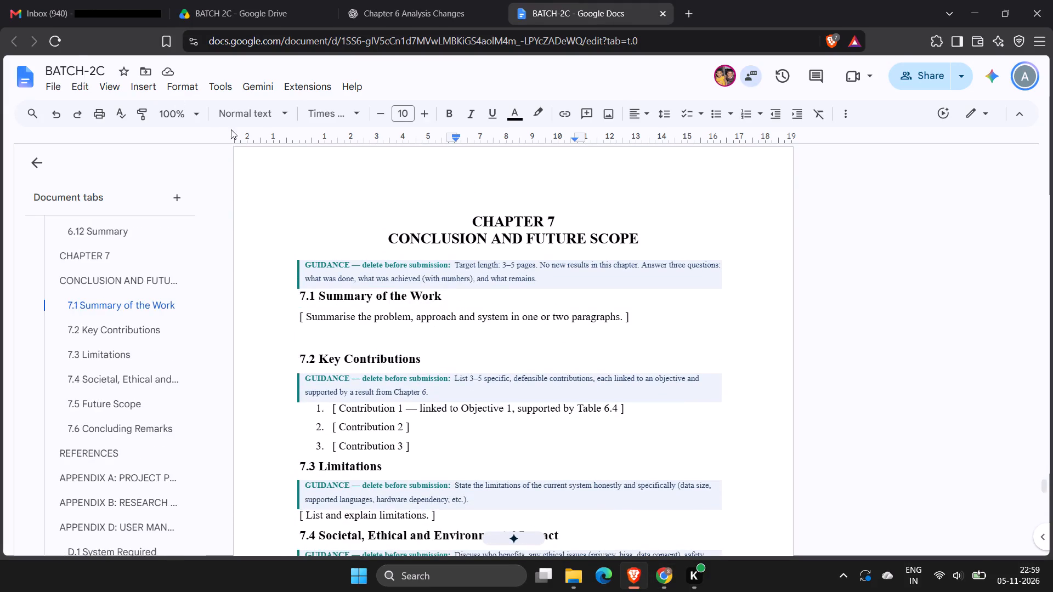
click(50, 42)
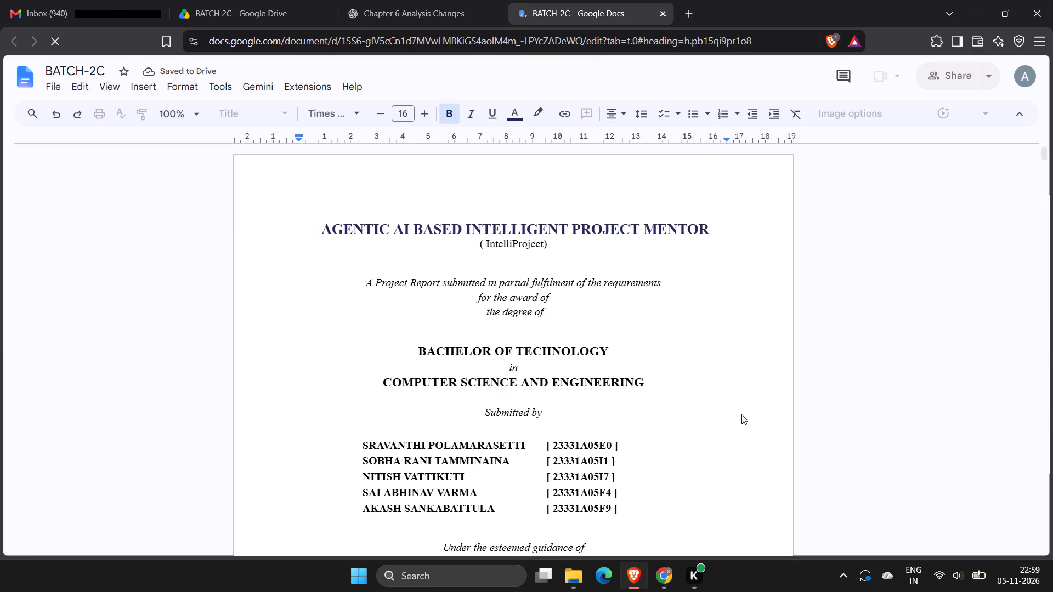
Look through the report's front matter from the title page to the table of contents and List of Abbreviations.
scroll(559, 448, down, 20)
scroll(559, 448, down, 2)
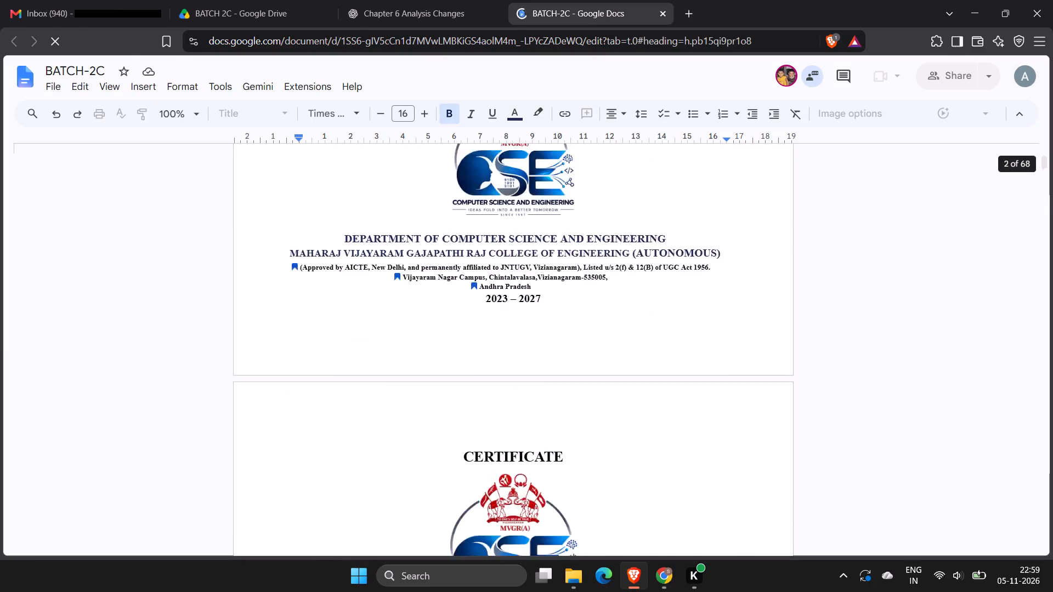
scroll(557, 443, down, 17)
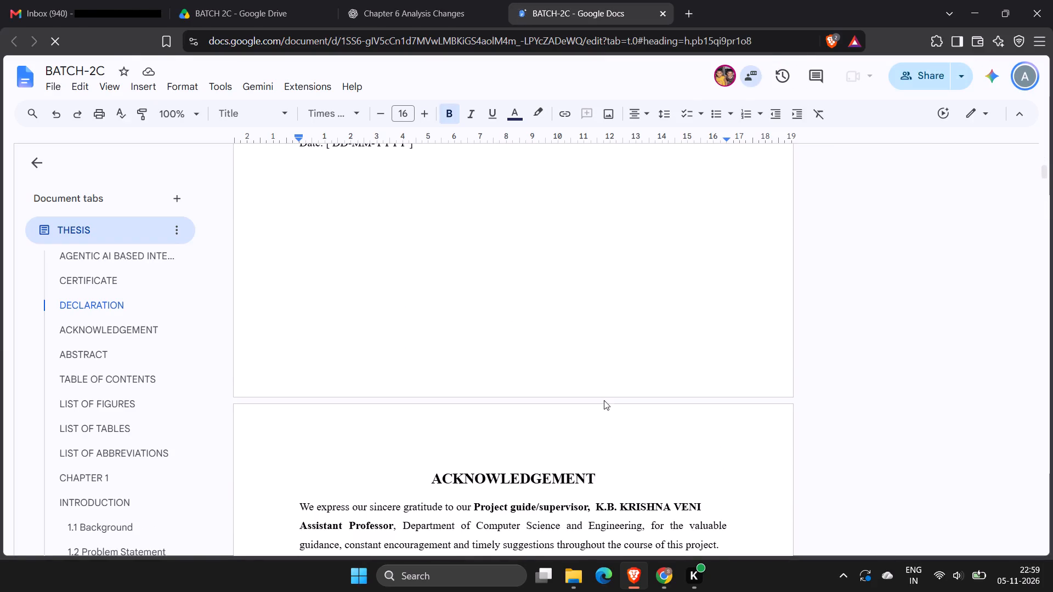
scroll(604, 400, down, 3)
scroll(604, 400, down, 20)
scroll(604, 400, down, 2)
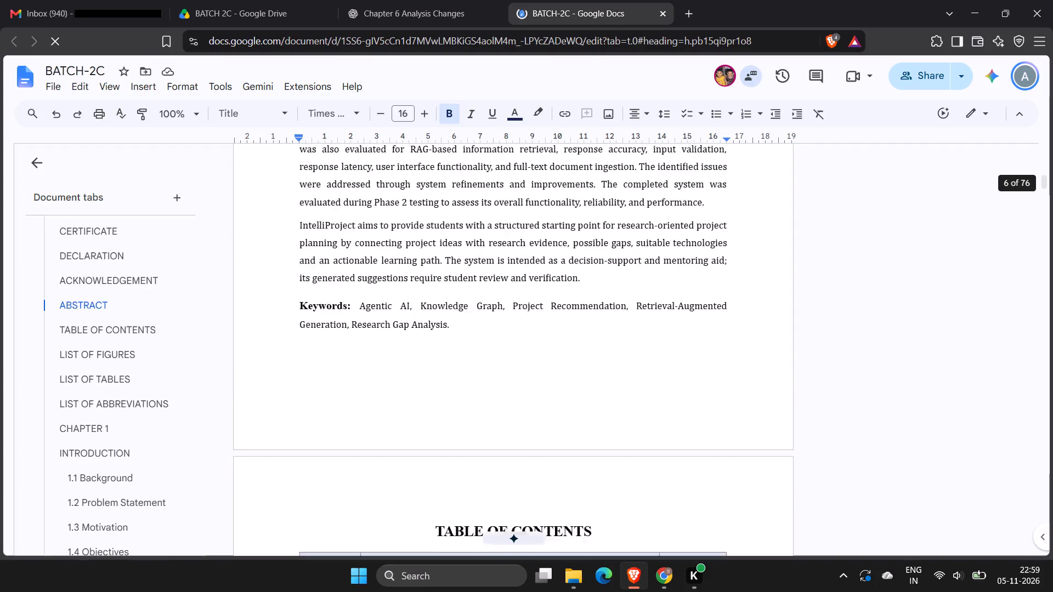
scroll(604, 400, down, 5)
scroll(604, 400, up, 5)
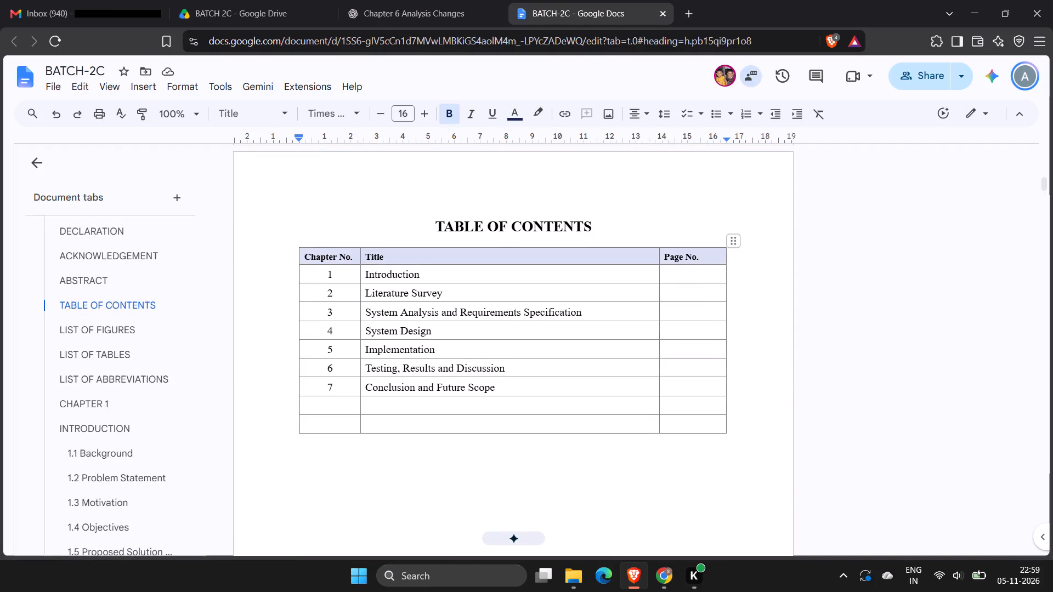
scroll(603, 400, down, 10)
scroll(603, 400, down, 17)
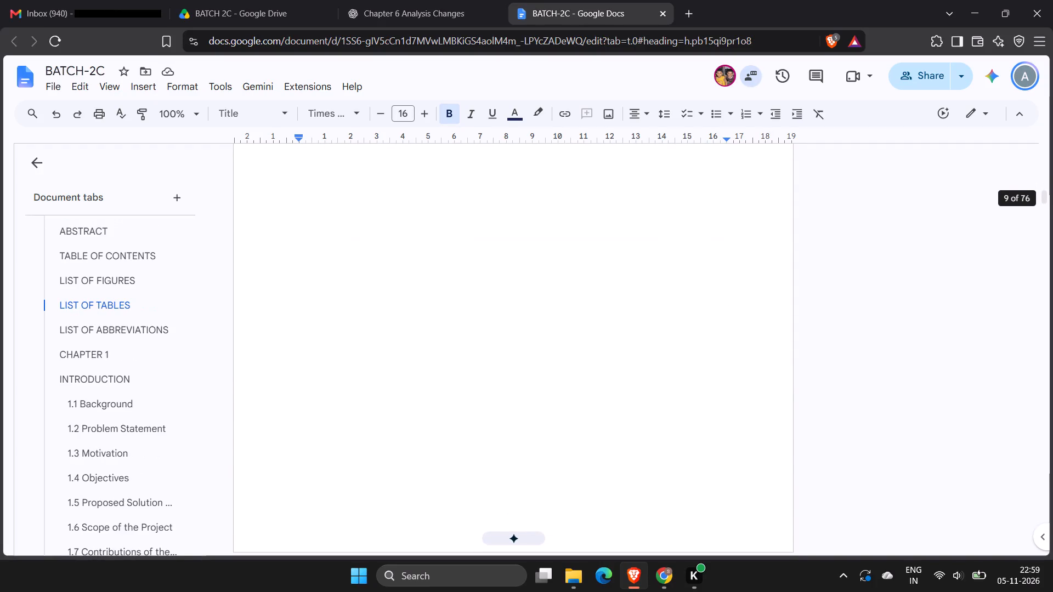
scroll(603, 400, down, 8)
scroll(603, 400, up, 3)
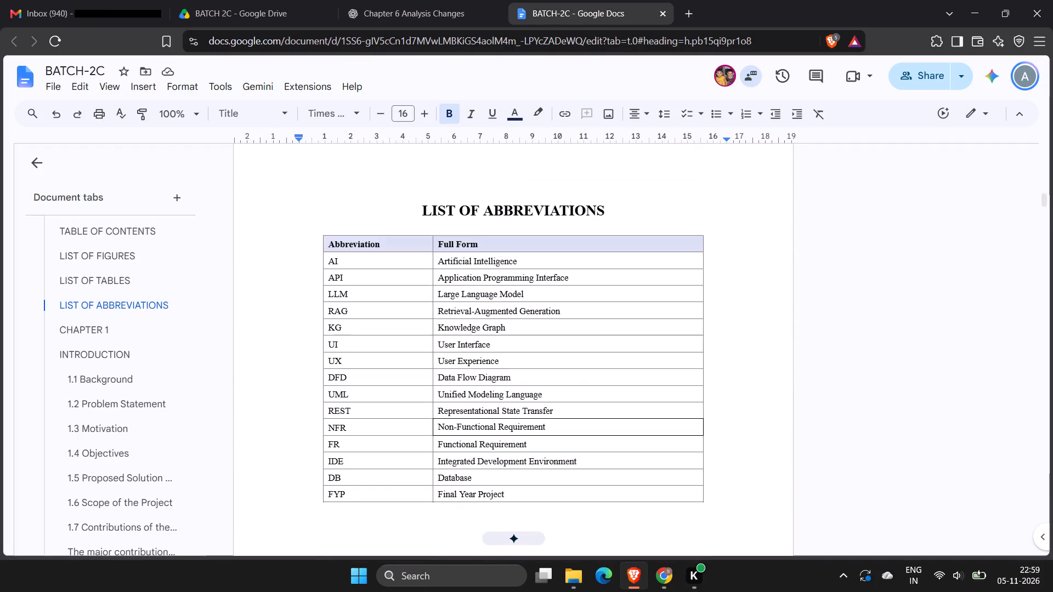
Look through Chapters 1 and 2 of the report, from the introduction to the literature survey, and on into Chapter 3.
scroll(603, 400, down, 20)
scroll(603, 400, down, 5)
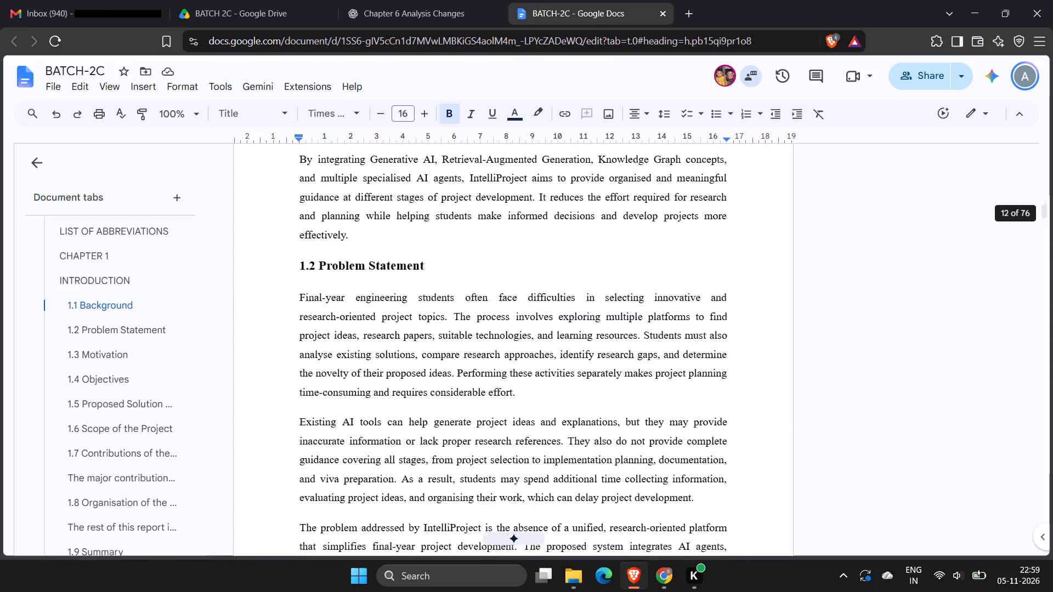
scroll(603, 400, down, 20)
scroll(603, 400, down, 7)
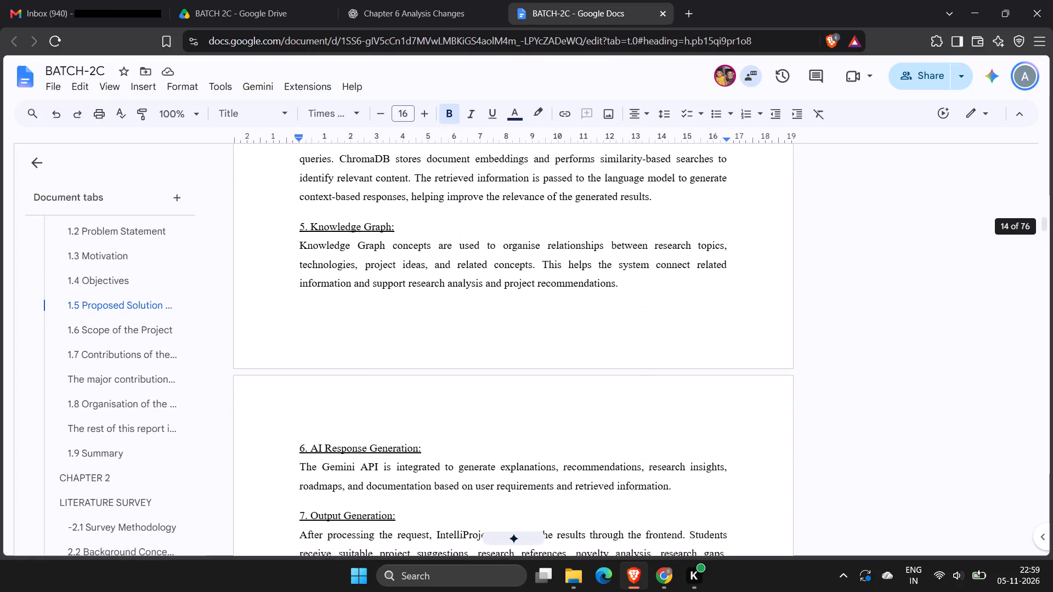
scroll(603, 400, down, 16)
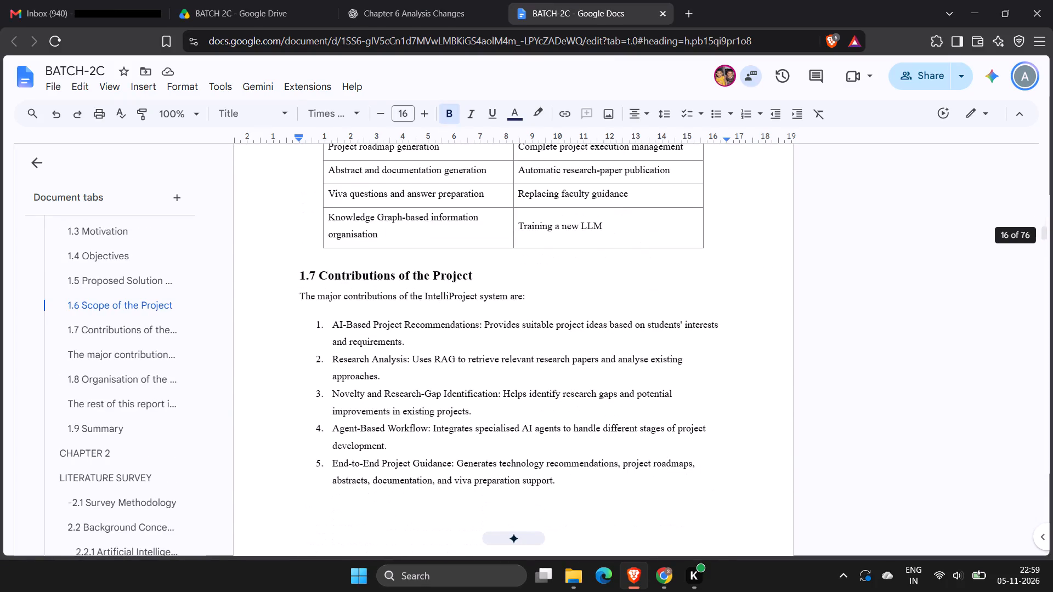
scroll(603, 400, down, 13)
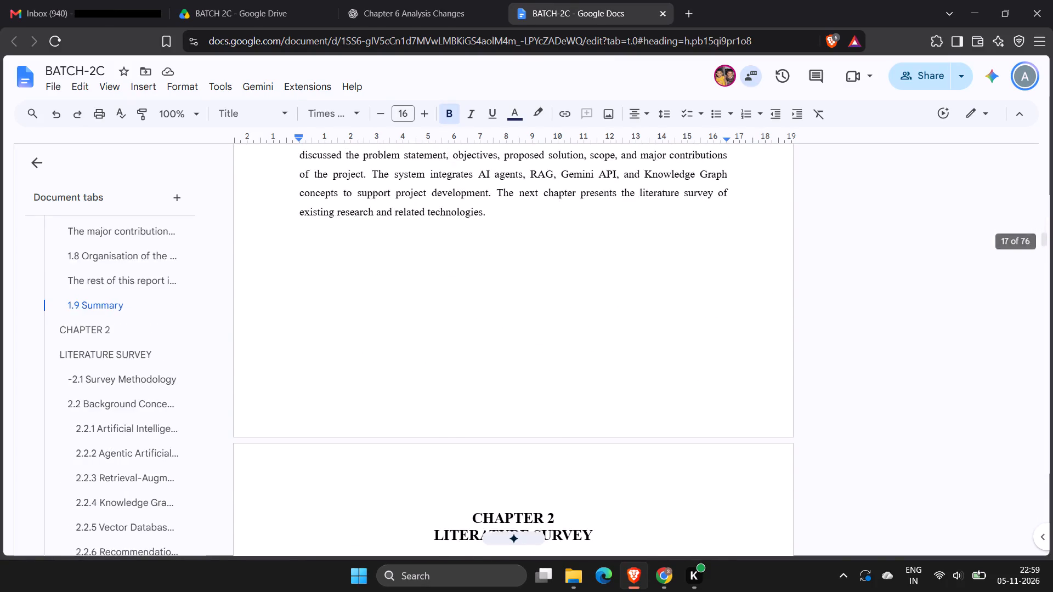
scroll(603, 400, down, 8)
scroll(603, 400, down, 19)
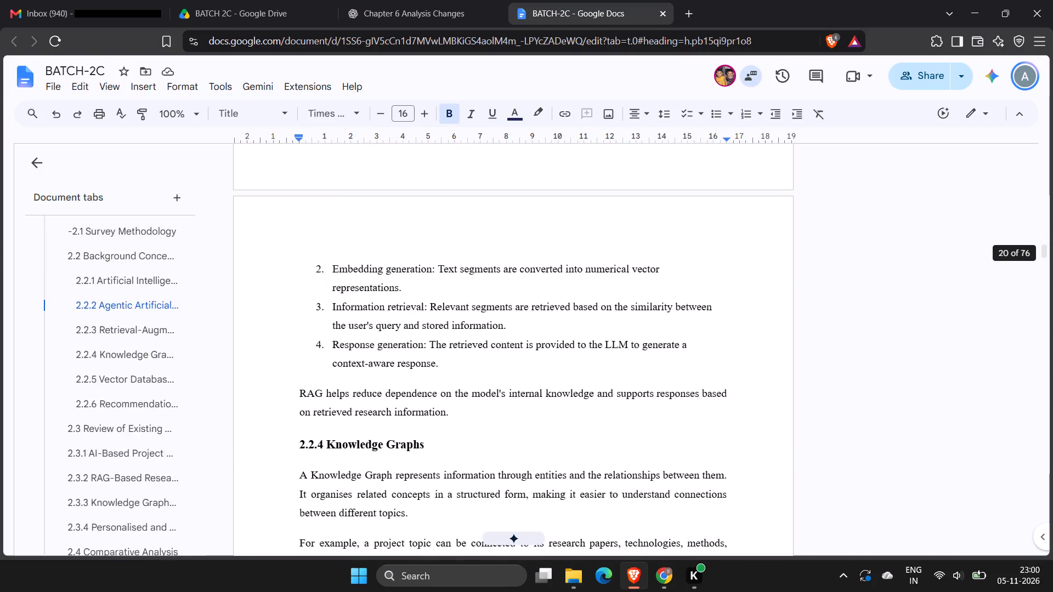
scroll(603, 400, down, 20)
scroll(603, 400, down, 9)
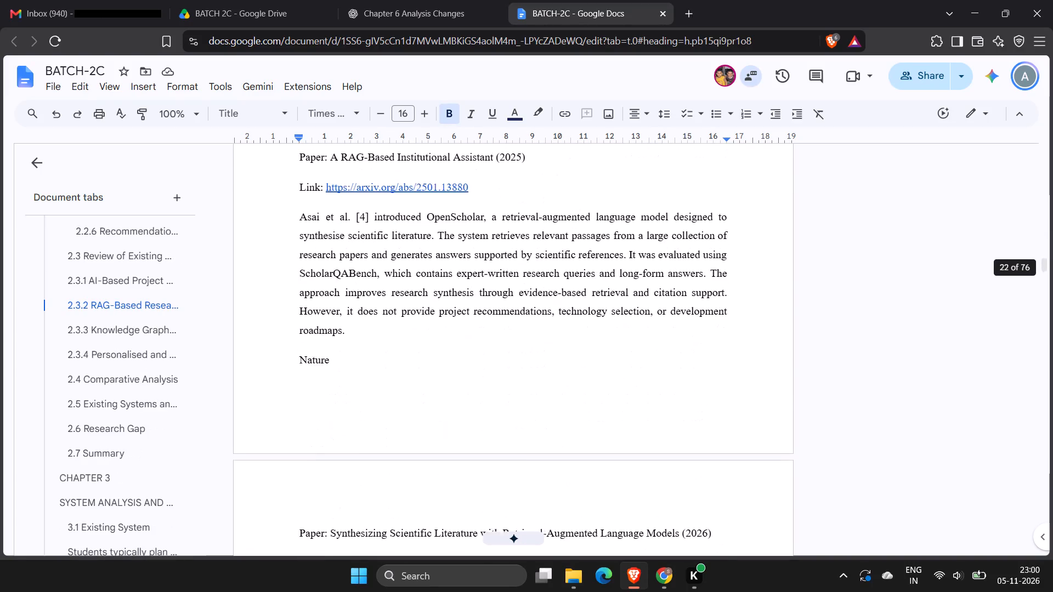
scroll(602, 400, down, 14)
click(103, 424)
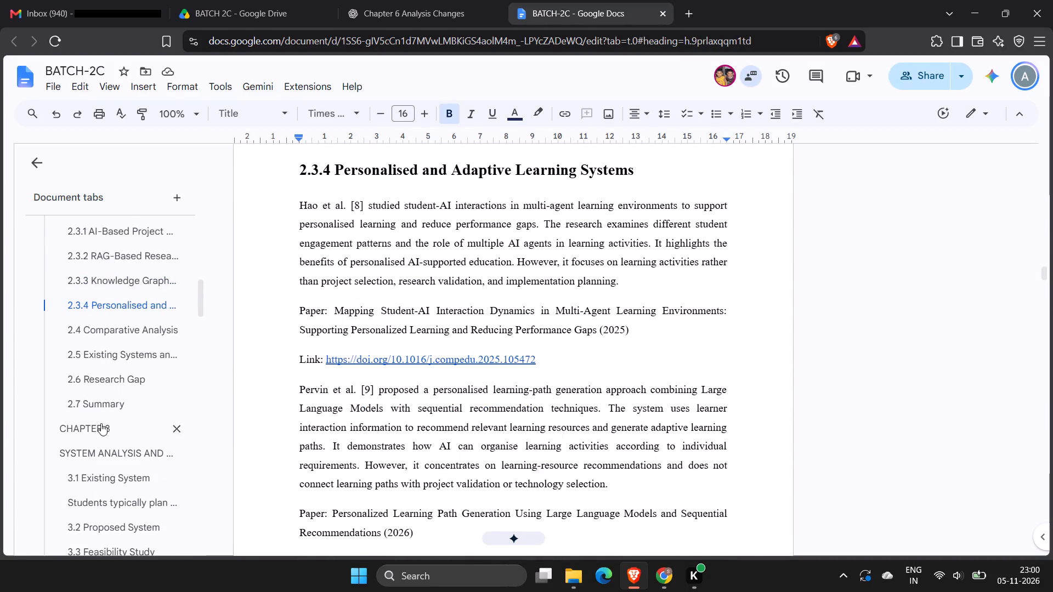
scroll(414, 401, down, 4)
scroll(136, 469, down, 4)
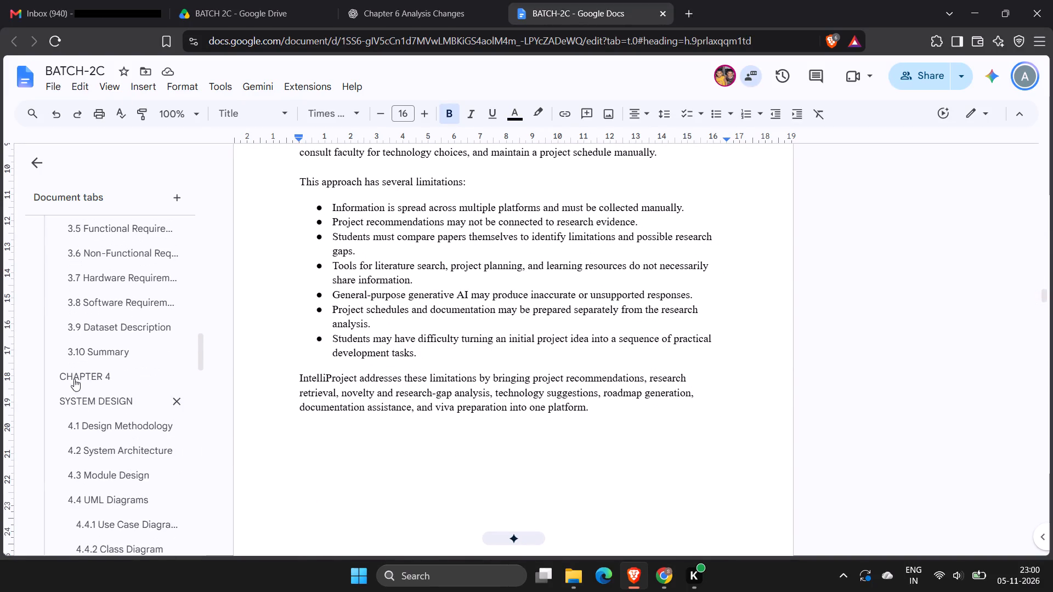
Go to Chapter 4 and examine the system architecture, UML and data flow diagrams.
click(74, 375)
scroll(394, 391, down, 12)
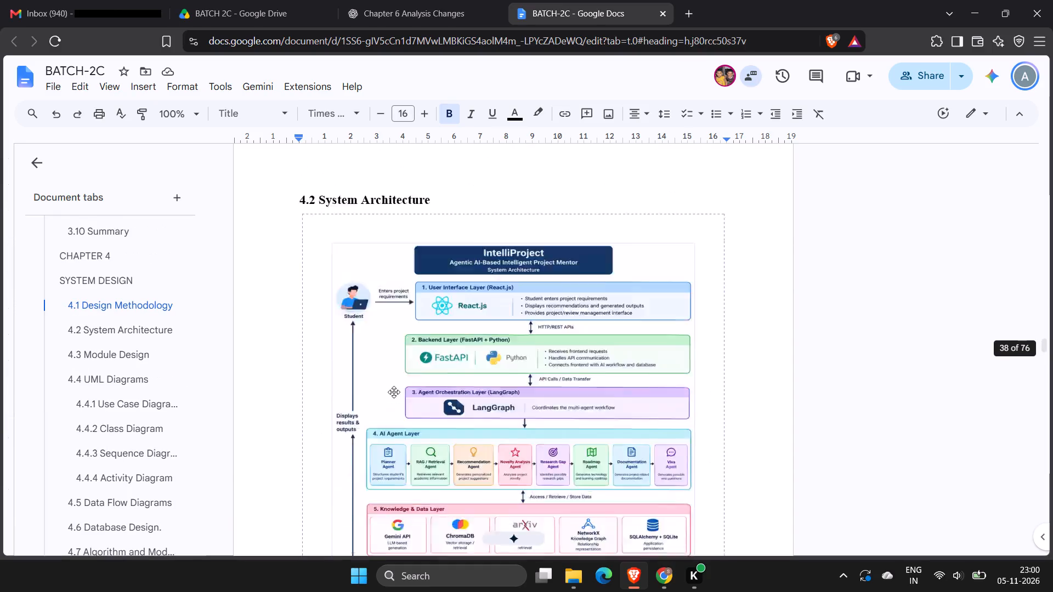
scroll(394, 392, down, 20)
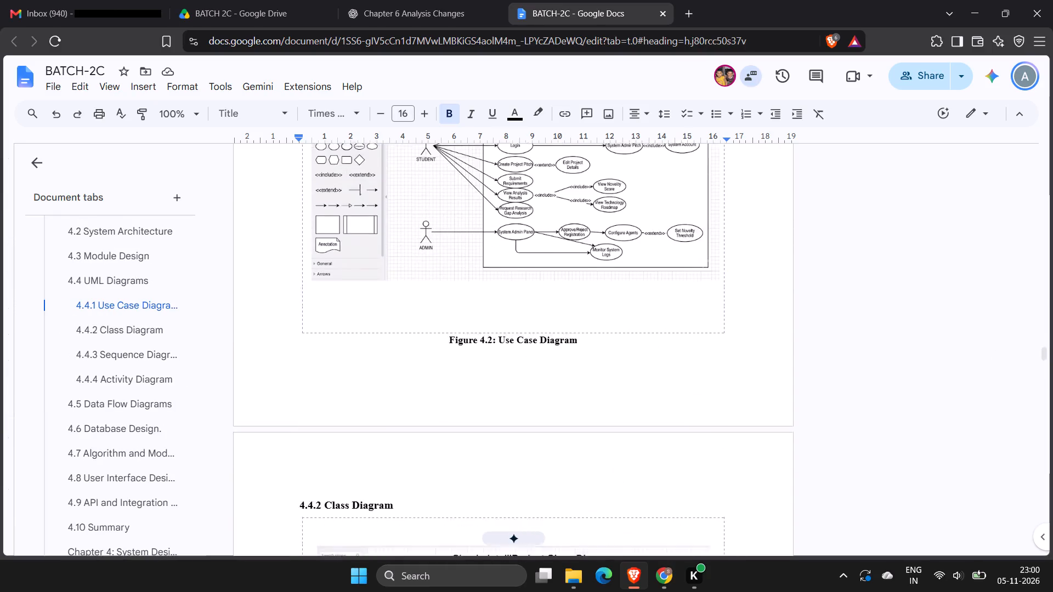
scroll(393, 392, down, 20)
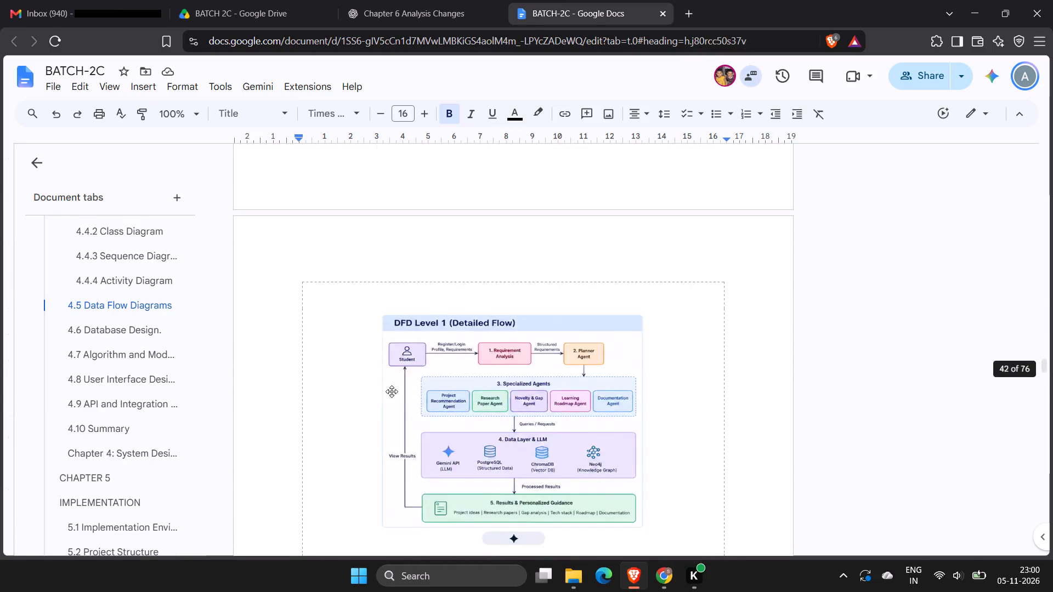
Check the rest of Chapter 4: database design, Algorithm 4.1, the interface wireframes, Table 4.3 API Specification and the summary.
scroll(392, 391, down, 14)
scroll(392, 391, up, 2)
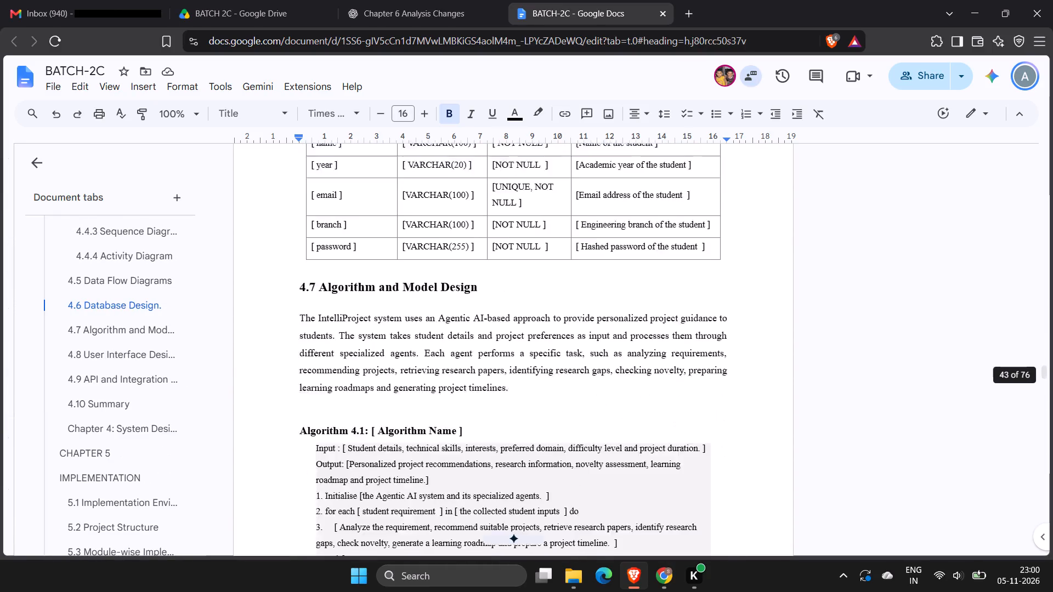
scroll(391, 391, down, 2)
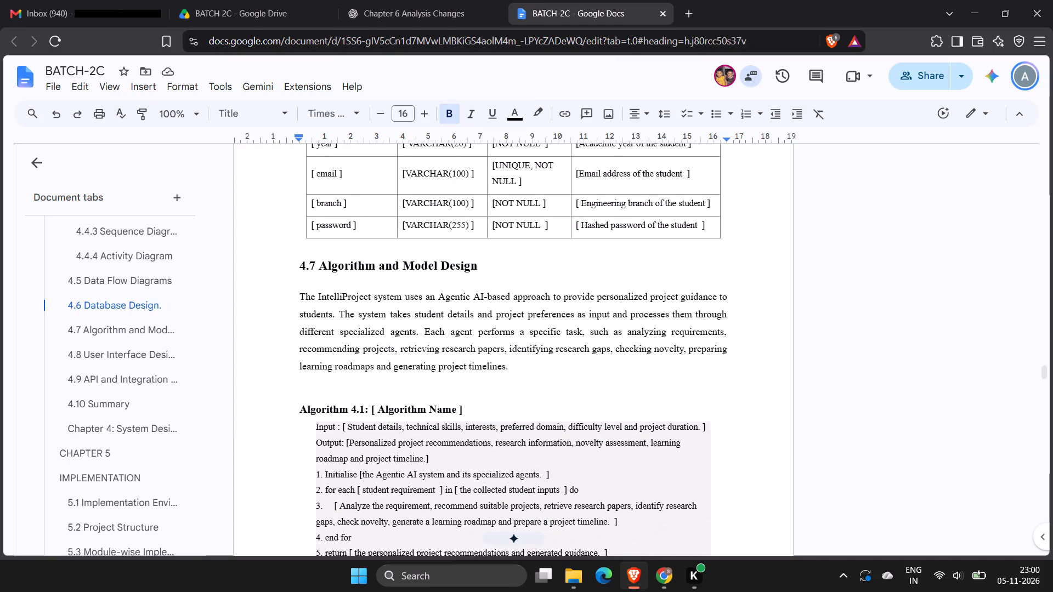
scroll(391, 391, down, 4)
scroll(391, 391, up, 2)
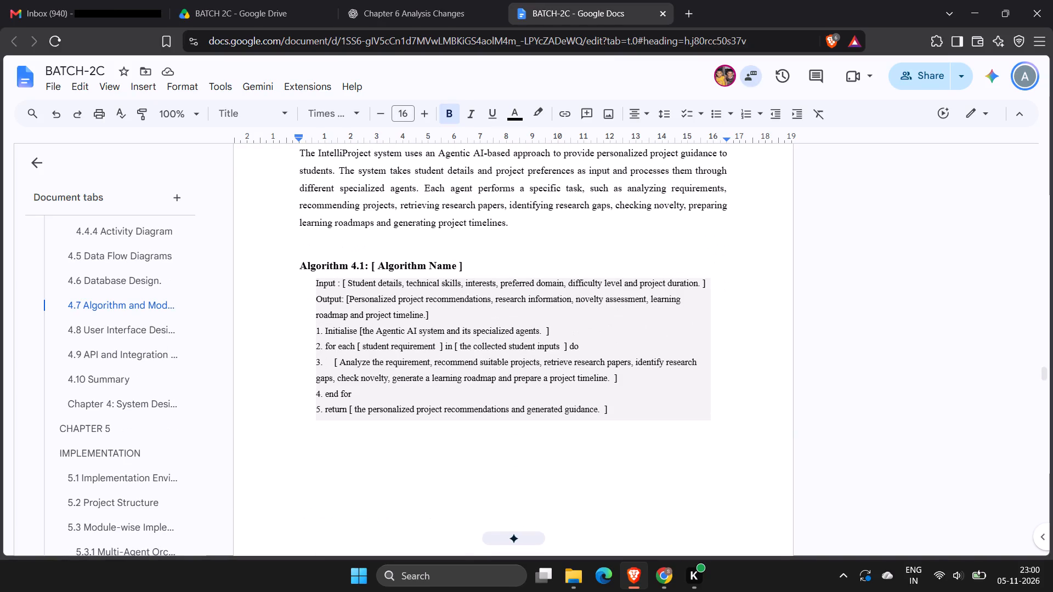
scroll(396, 373, down, 8)
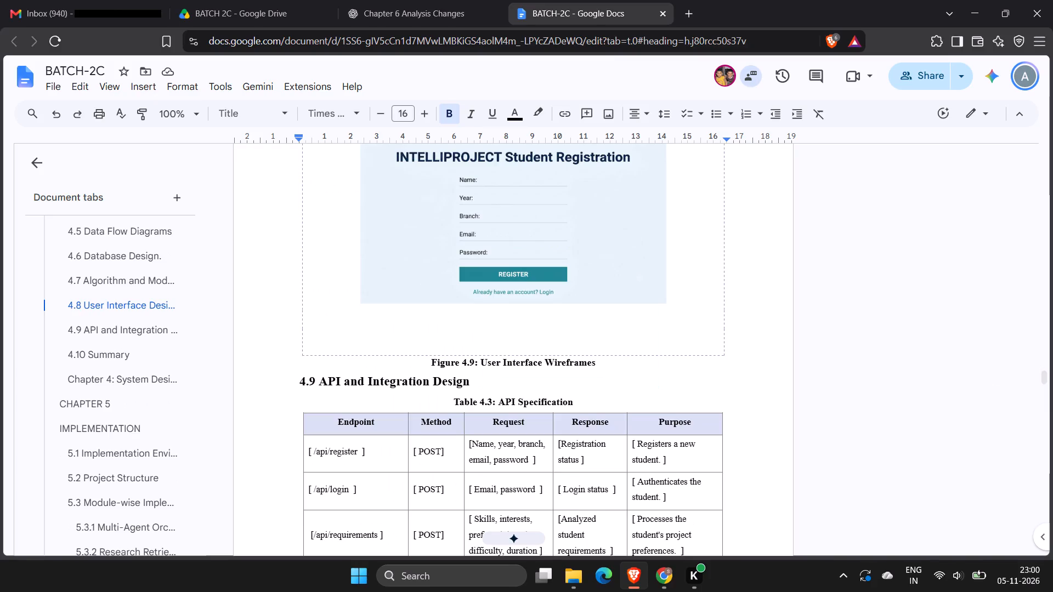
scroll(396, 373, down, 4)
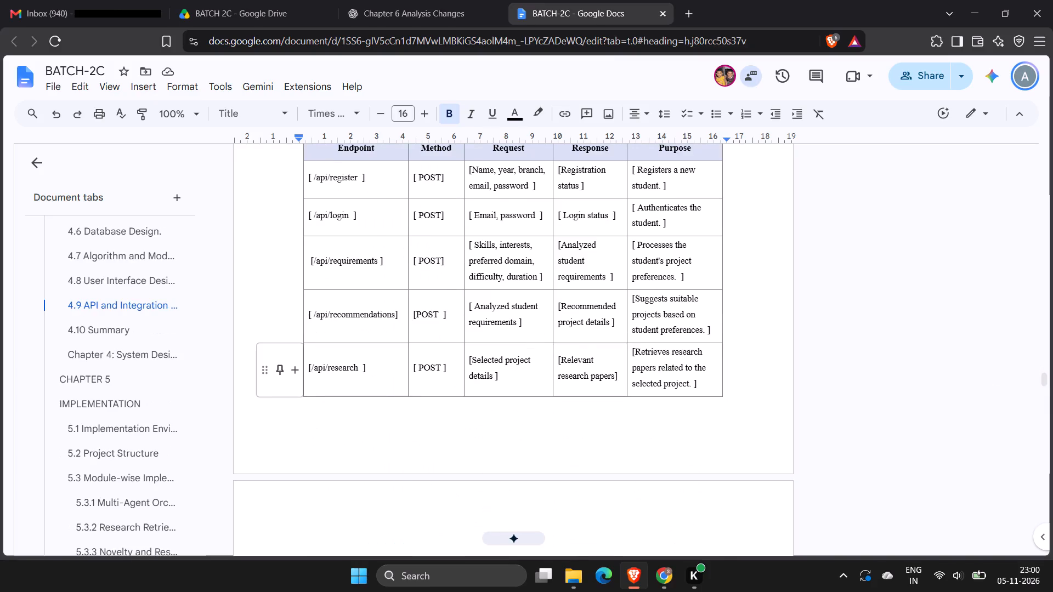
scroll(396, 373, down, 2)
scroll(396, 373, up, 3)
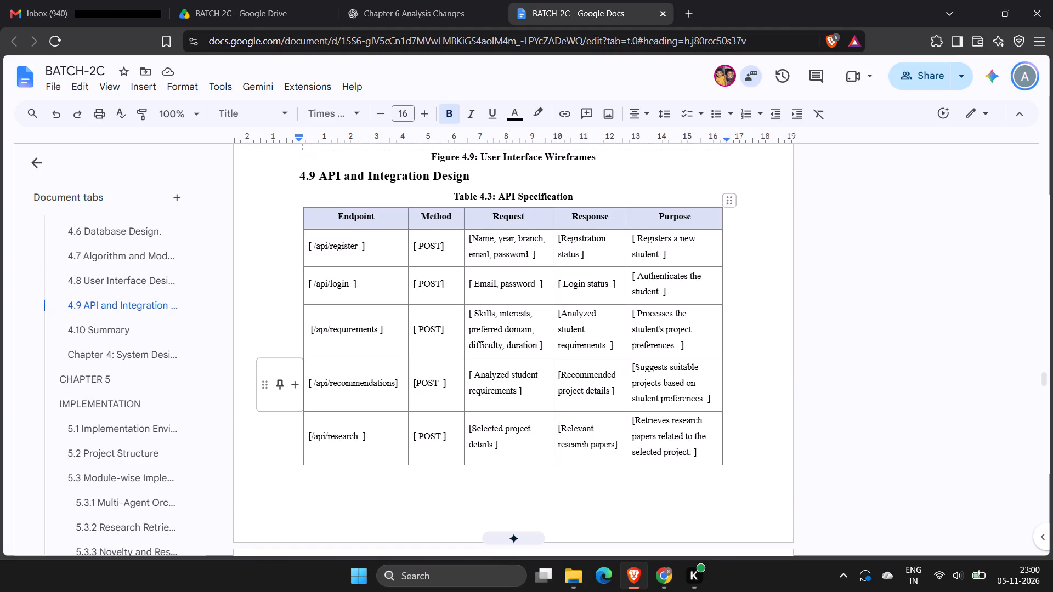
scroll(396, 373, down, 5)
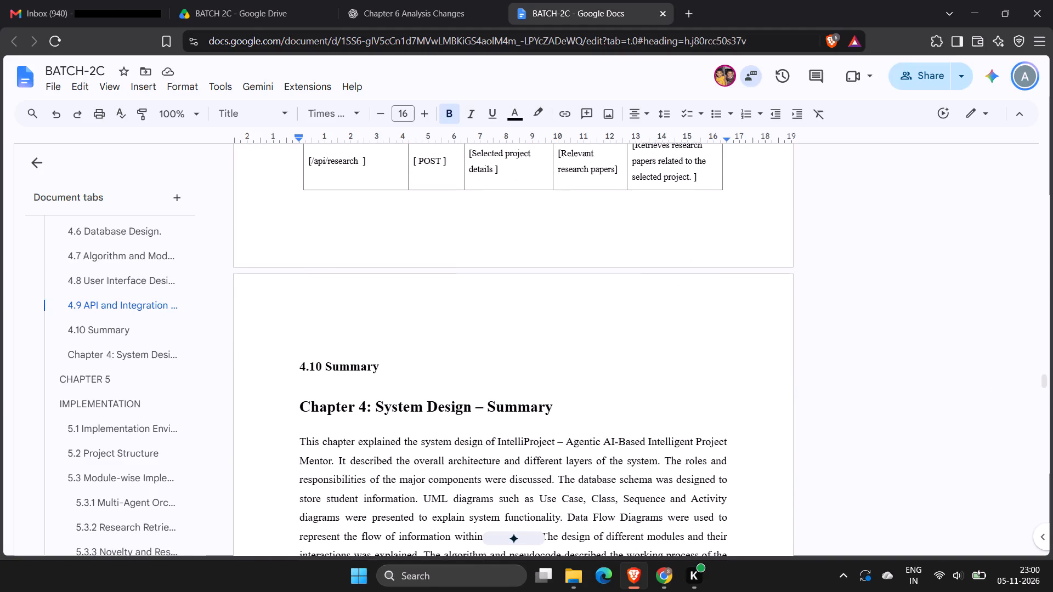
Look through Chapter 5, covering the implementation environment, project structure, module-wise implementation with its listings and figures, and module integration.
scroll(396, 373, down, 13)
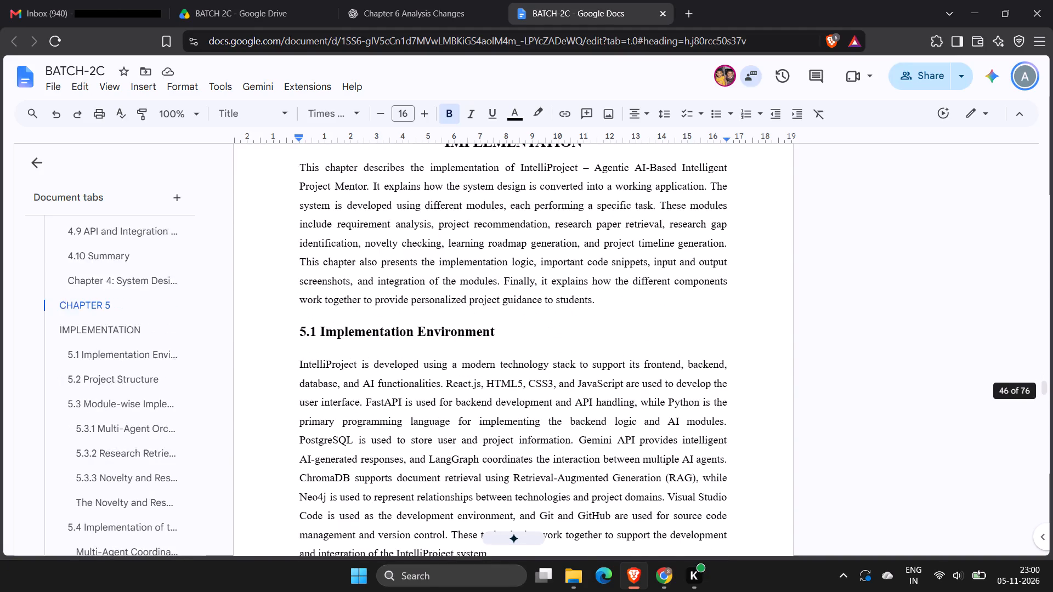
scroll(396, 373, down, 9)
scroll(313, 375, down, 3)
scroll(314, 376, up, 3)
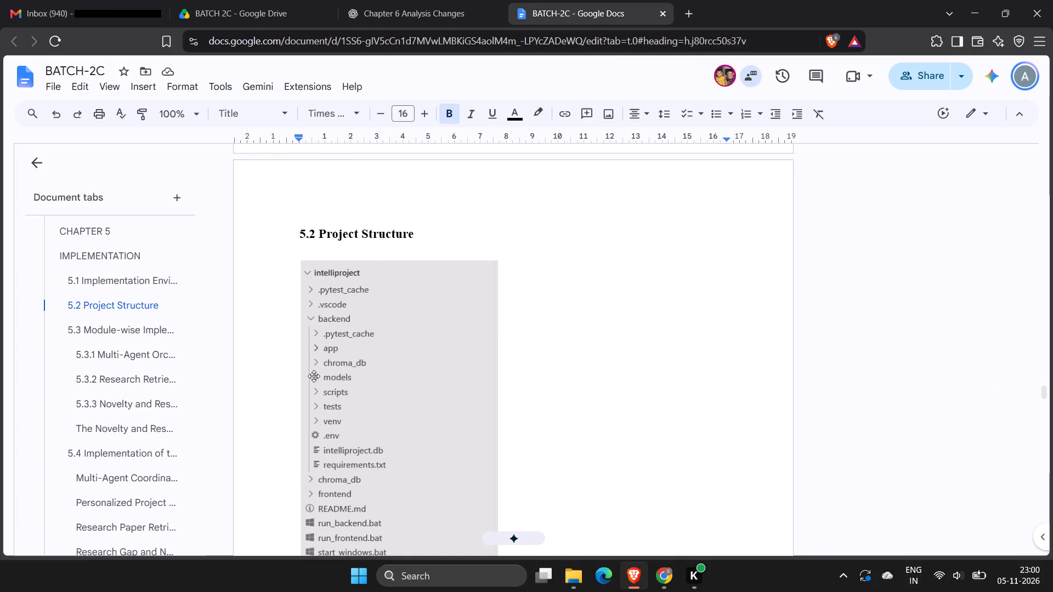
scroll(314, 376, down, 11)
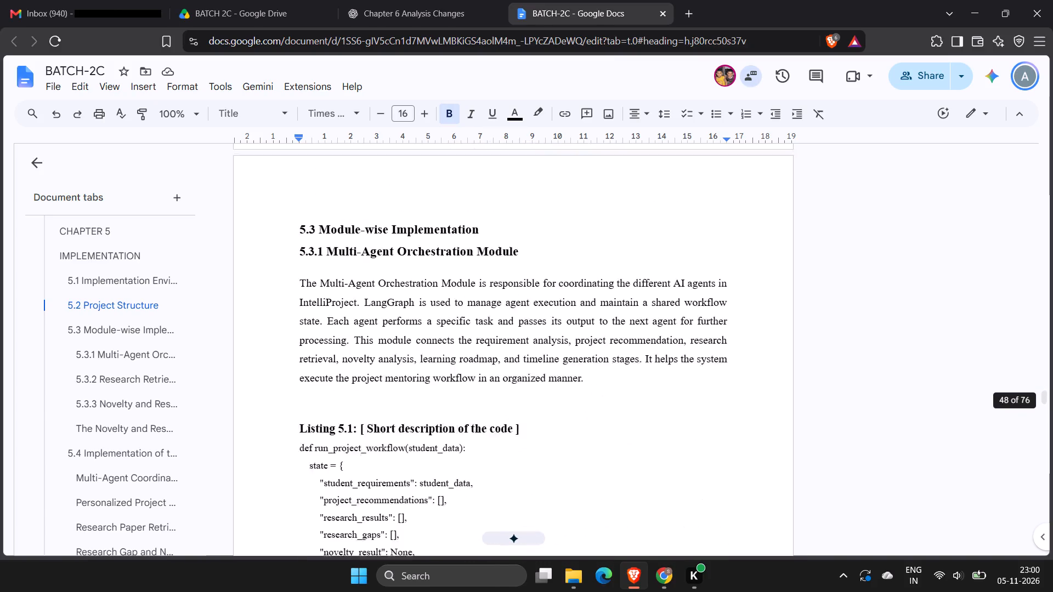
scroll(314, 376, down, 5)
scroll(314, 376, up, 2)
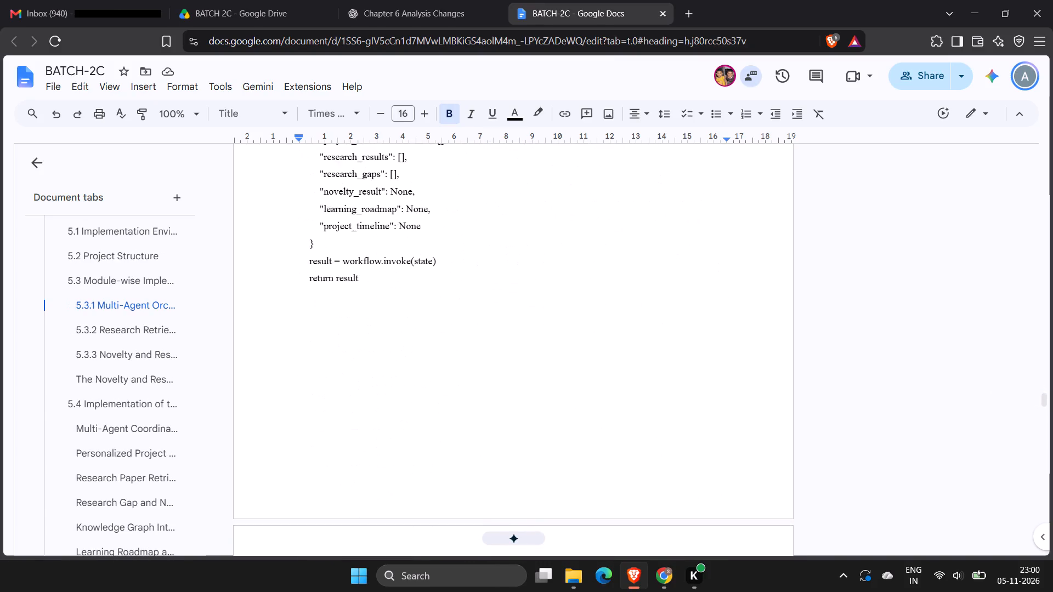
scroll(314, 376, up, 1)
scroll(314, 376, down, 11)
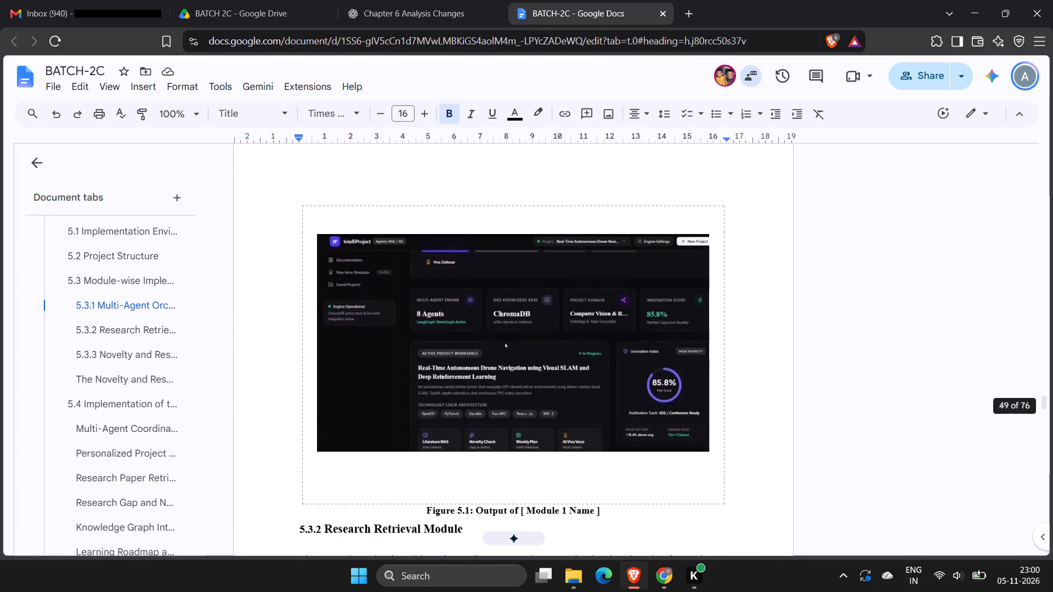
scroll(314, 376, down, 9)
scroll(314, 376, down, 13)
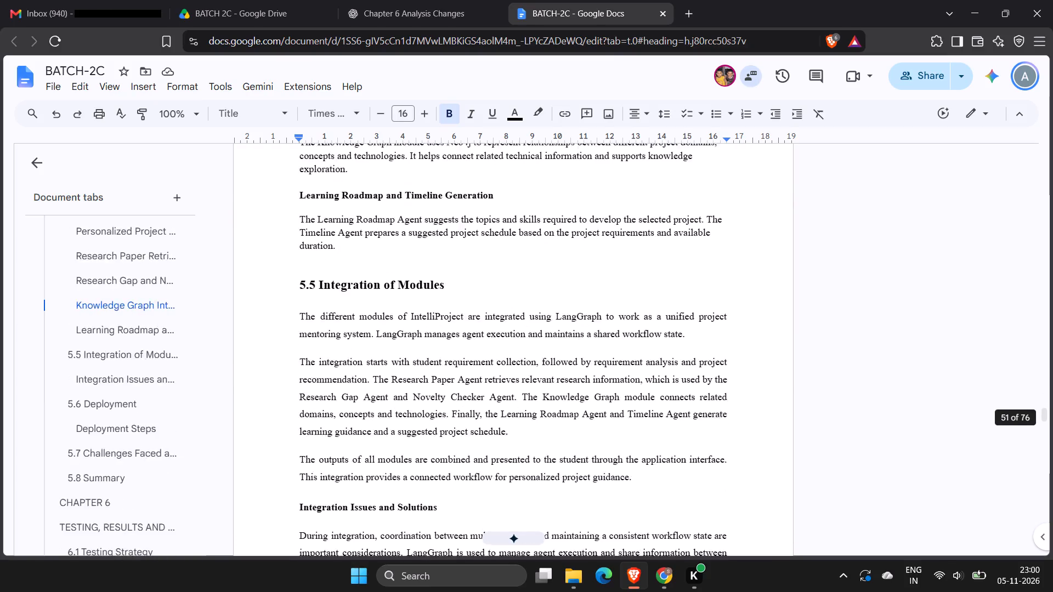
scroll(314, 376, down, 19)
scroll(314, 376, down, 3)
Review the Chapter 6 testing sections, from the Testing Levels table to Table 6.3 Non-Functional Test Results.
scroll(314, 376, down, 16)
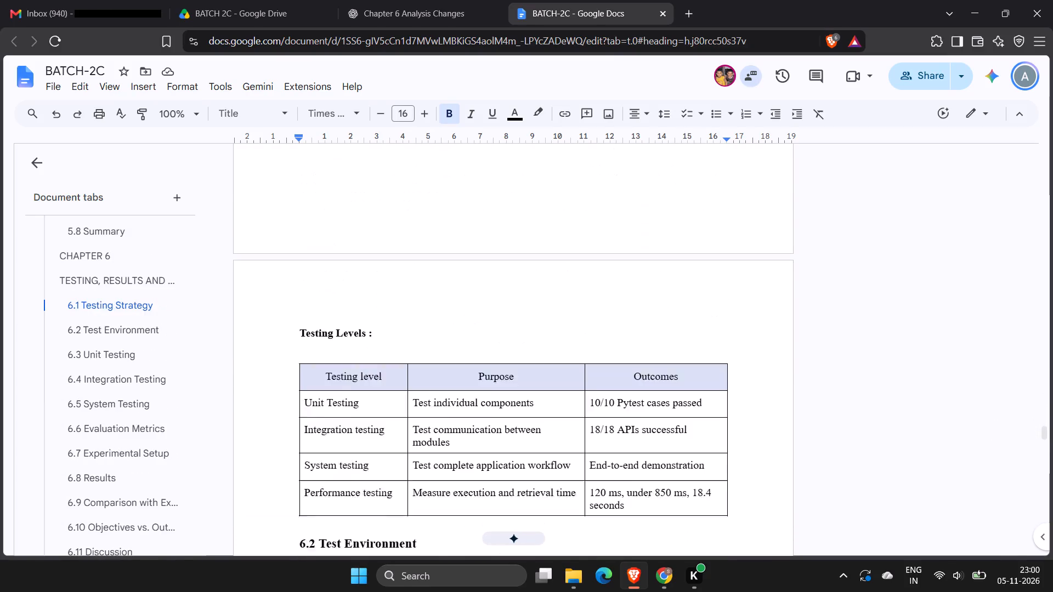
scroll(314, 376, down, 4)
scroll(329, 372, up, 3)
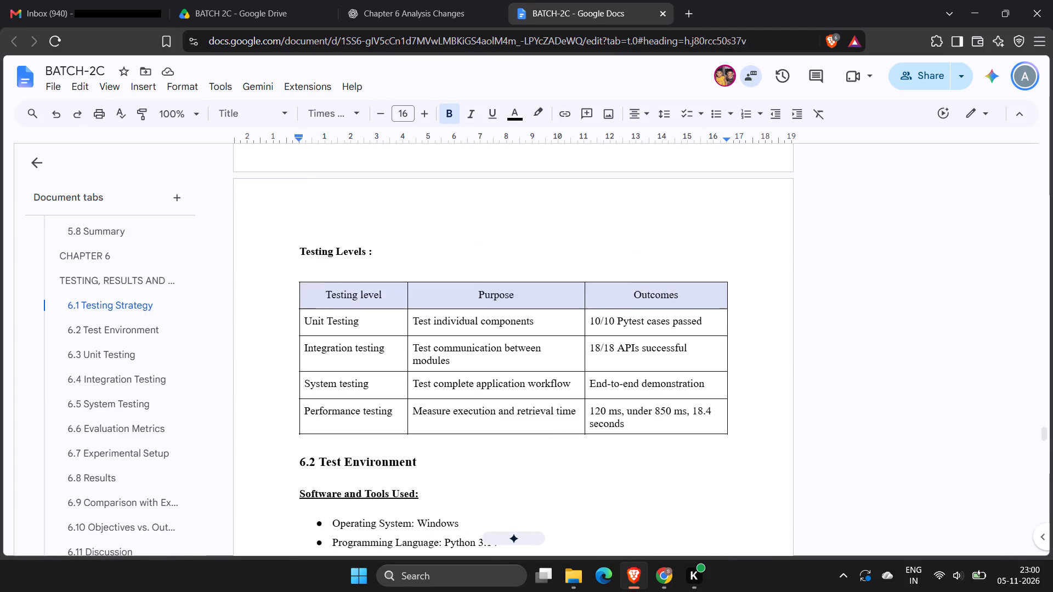
scroll(335, 367, down, 9)
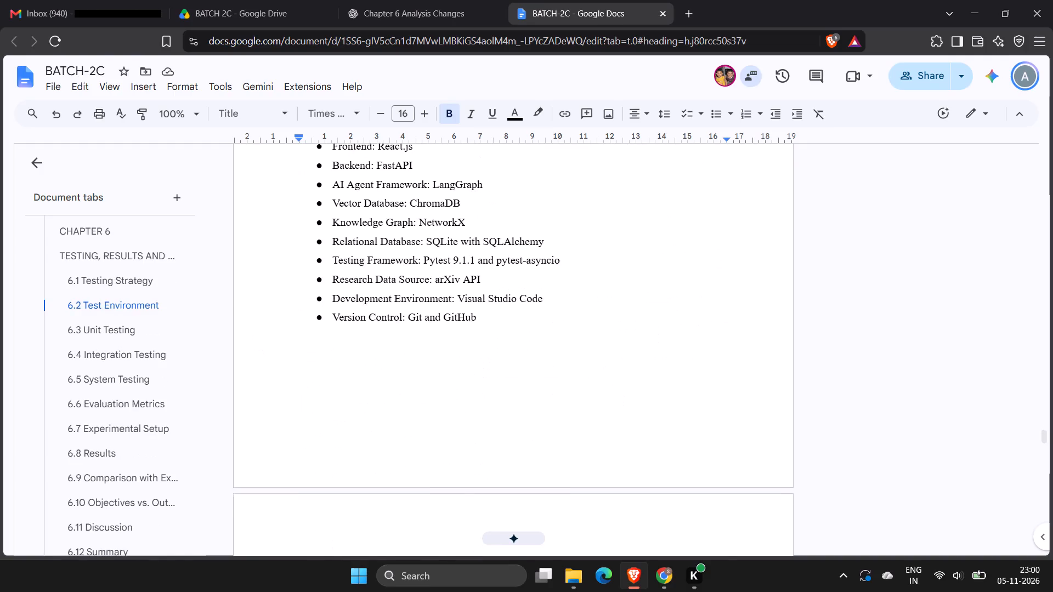
scroll(335, 367, down, 13)
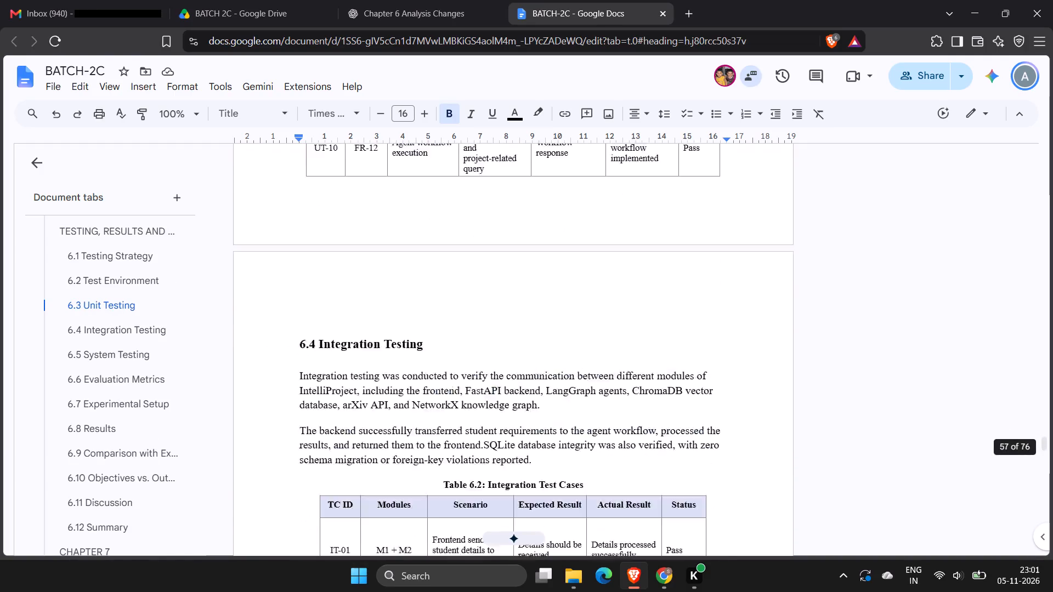
scroll(336, 365, down, 14)
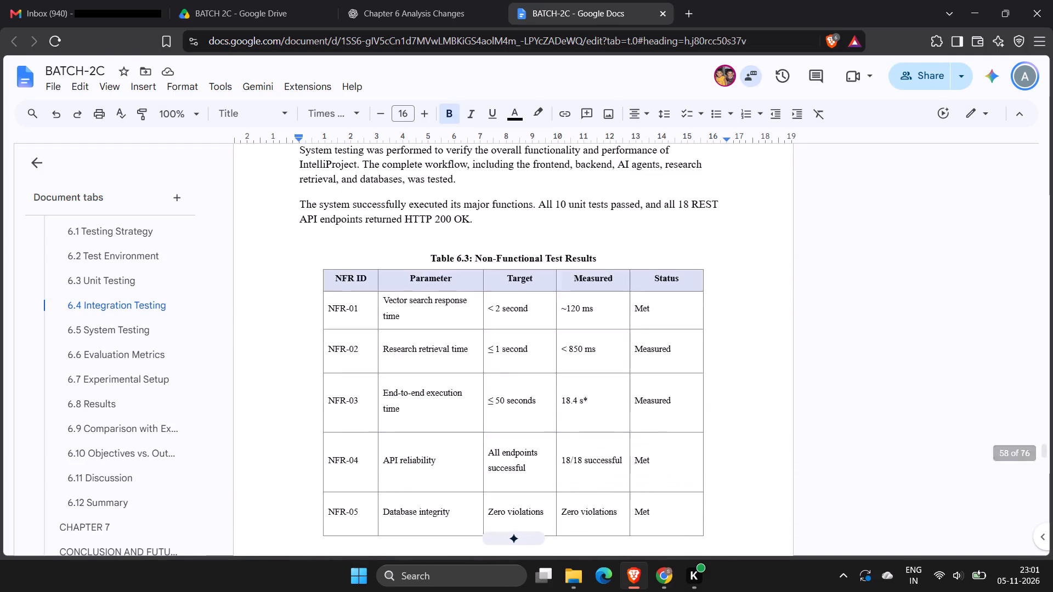
Review sections 6.6 to 6.9, covering the evaluation metrics, experimental setup, Table 6.4 and the Figure 6.1 placeholder.
scroll(336, 365, down, 6)
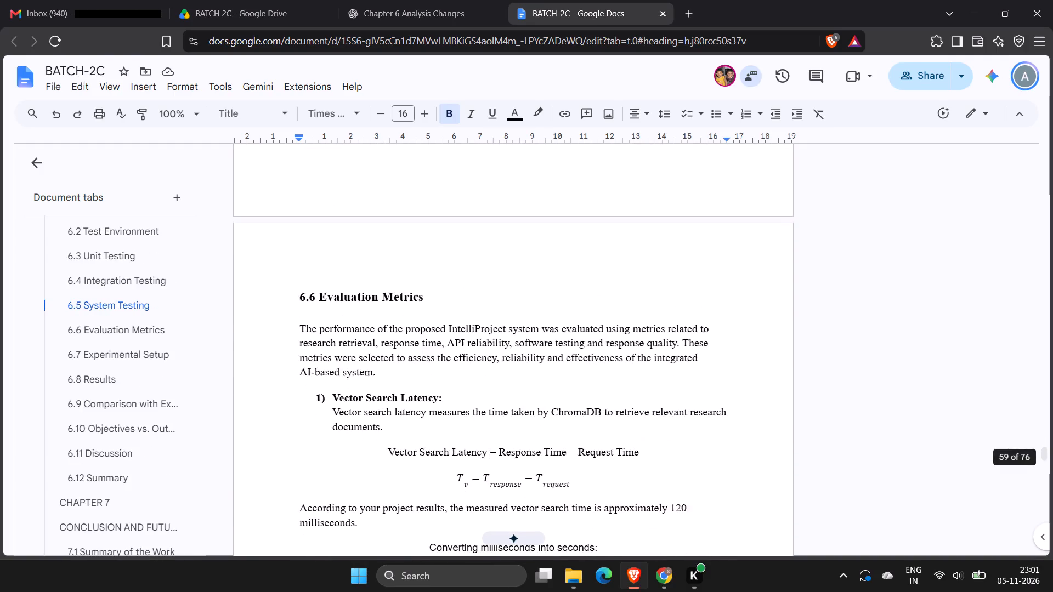
scroll(336, 365, down, 2)
scroll(336, 365, up, 5)
scroll(336, 365, down, 4)
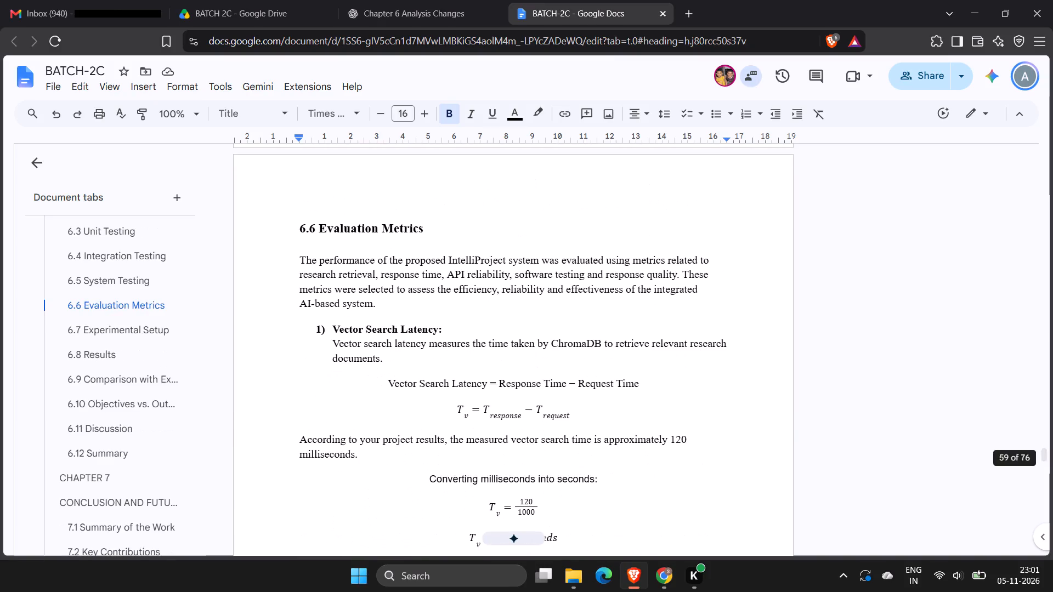
scroll(336, 365, down, 6)
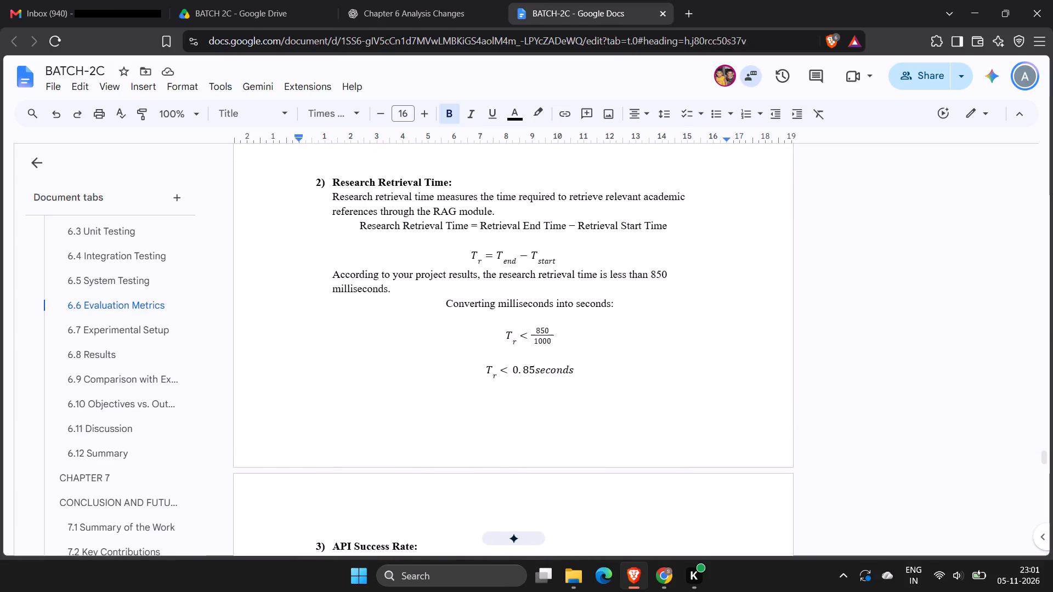
scroll(336, 365, up, 5)
scroll(336, 365, down, 20)
scroll(336, 365, down, 1)
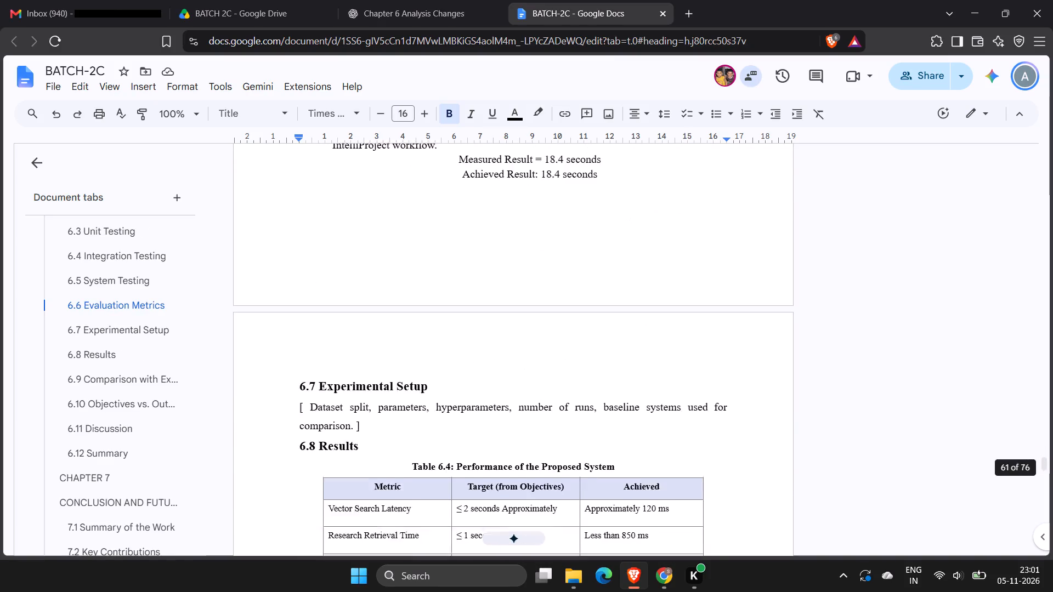
scroll(336, 365, down, 6)
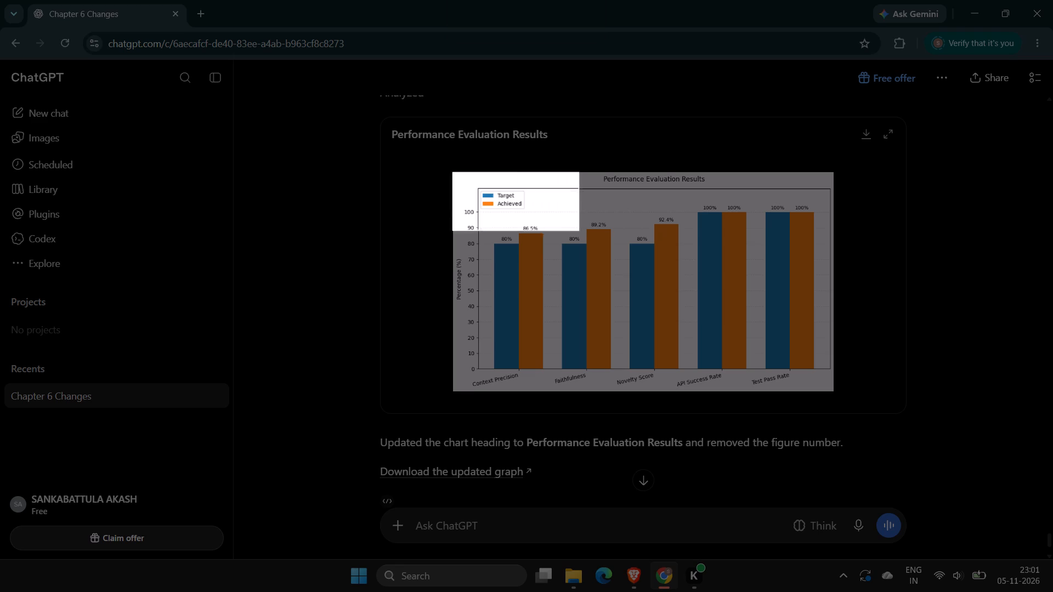
drag(586, 234, 833, 386)
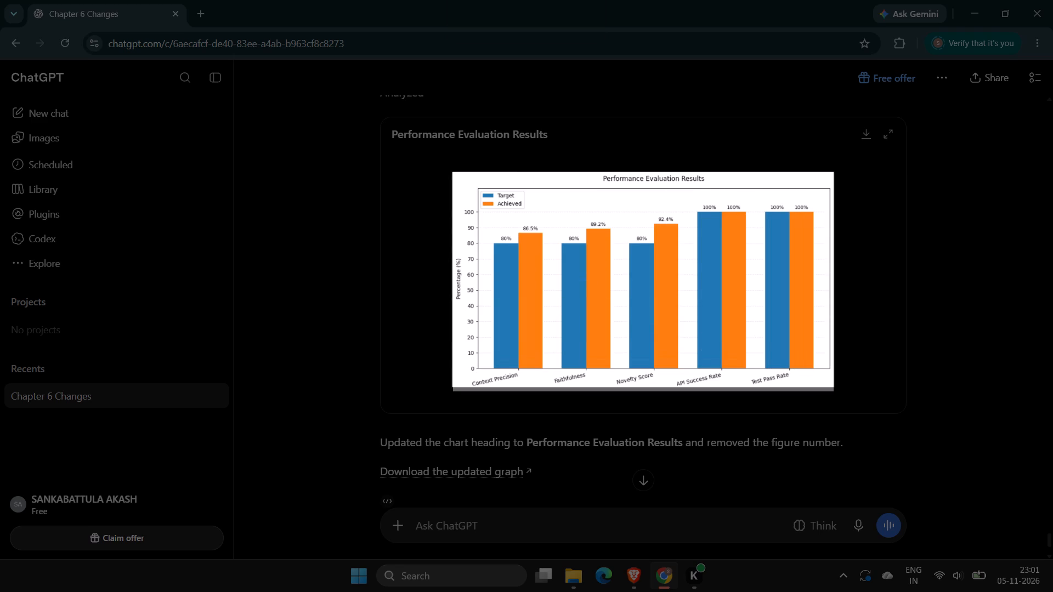
drag(833, 386, 834, 390)
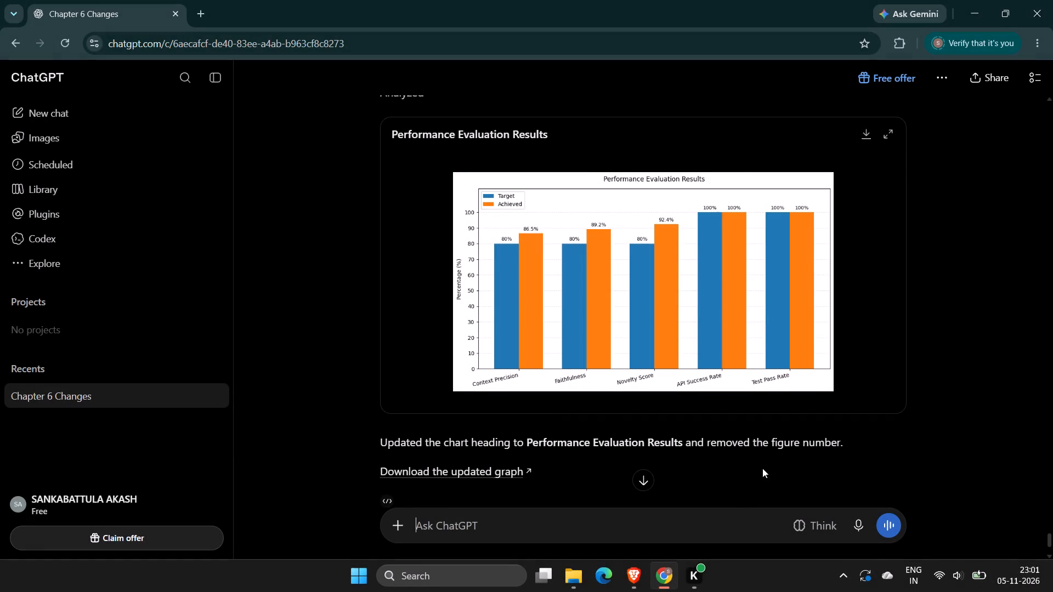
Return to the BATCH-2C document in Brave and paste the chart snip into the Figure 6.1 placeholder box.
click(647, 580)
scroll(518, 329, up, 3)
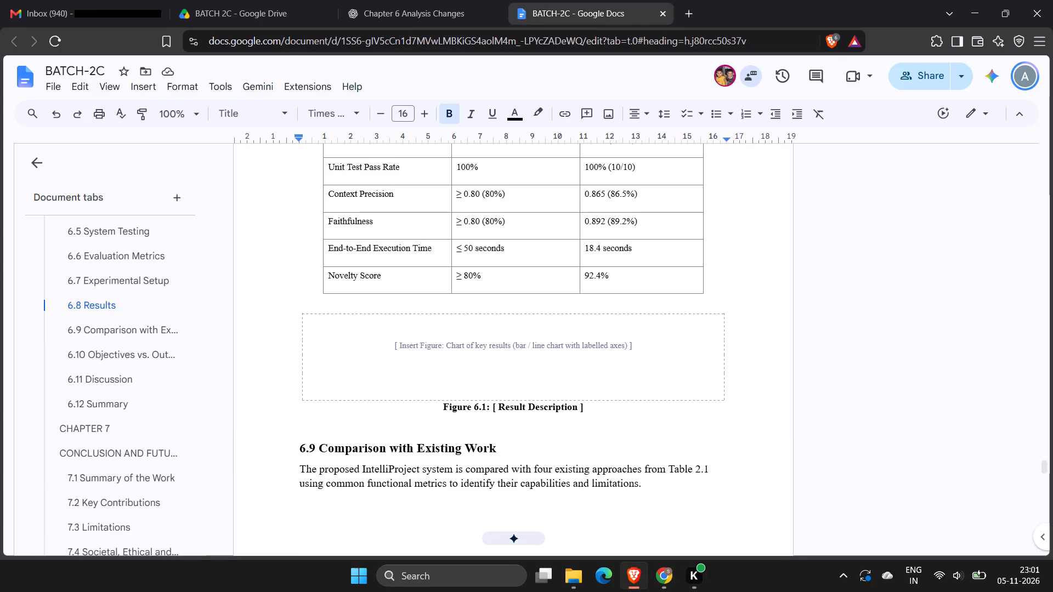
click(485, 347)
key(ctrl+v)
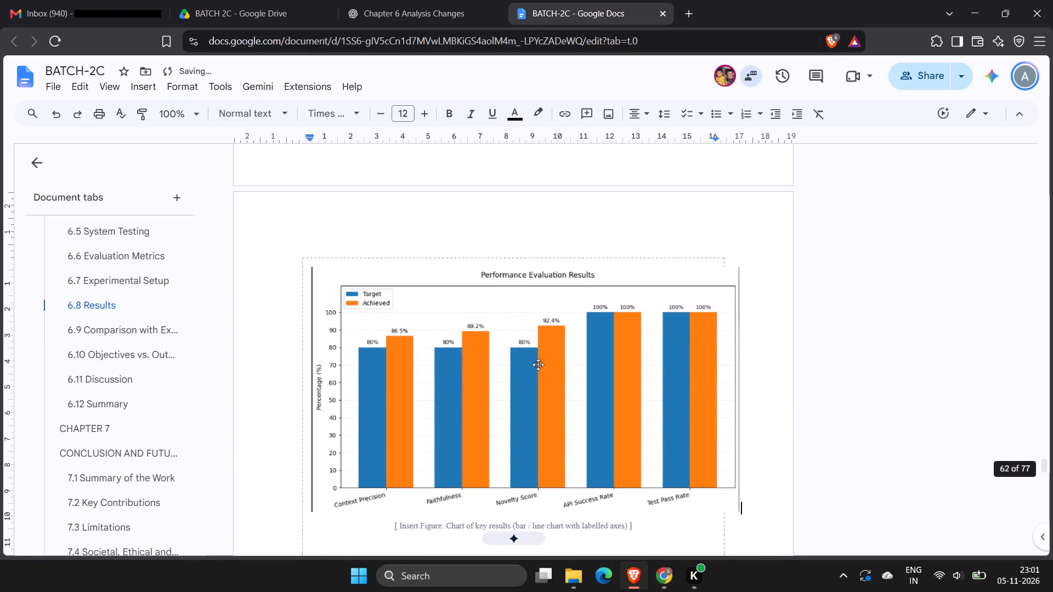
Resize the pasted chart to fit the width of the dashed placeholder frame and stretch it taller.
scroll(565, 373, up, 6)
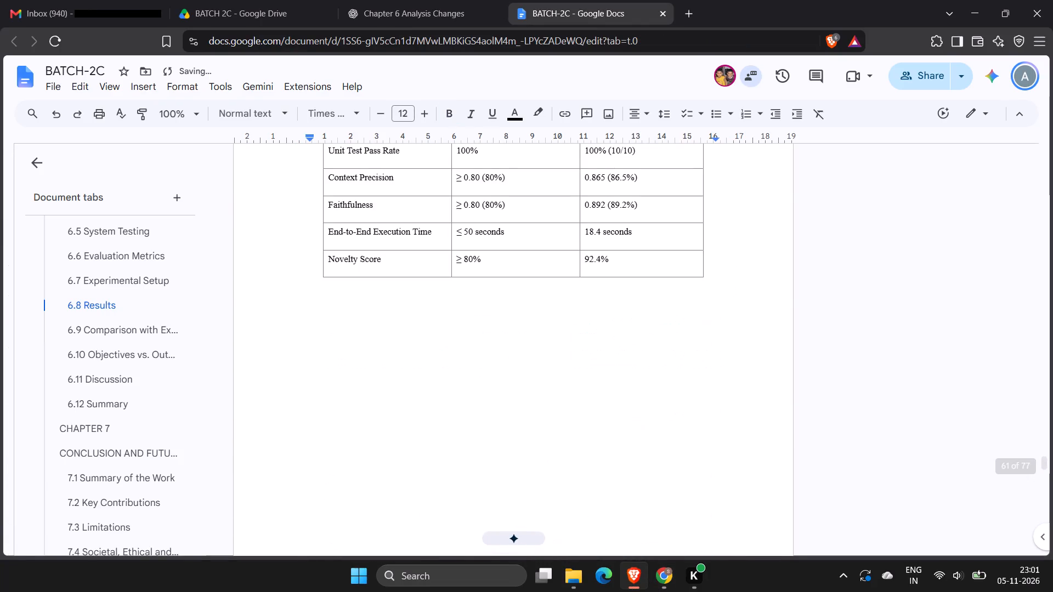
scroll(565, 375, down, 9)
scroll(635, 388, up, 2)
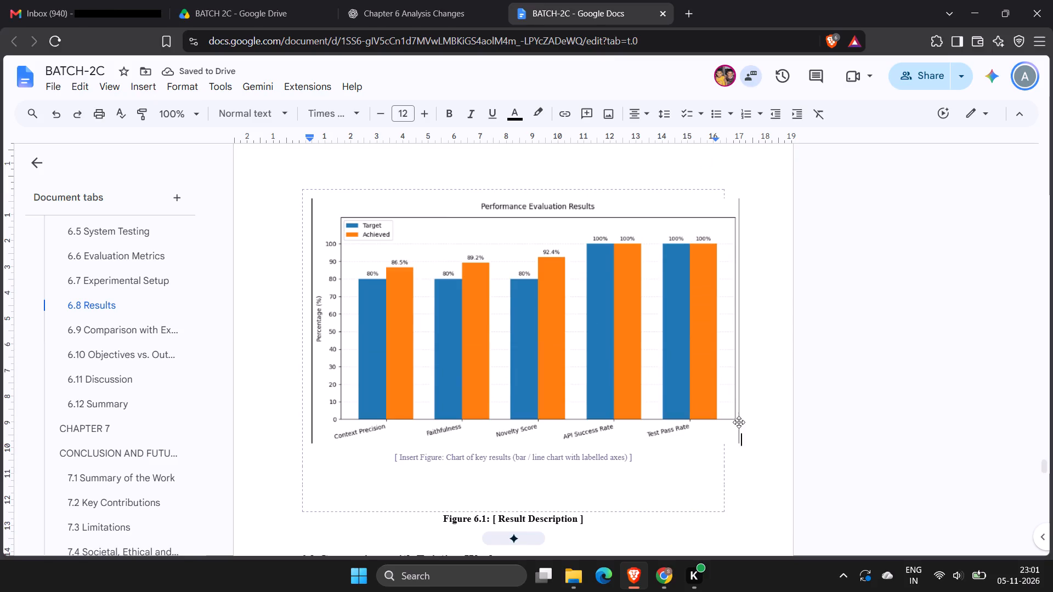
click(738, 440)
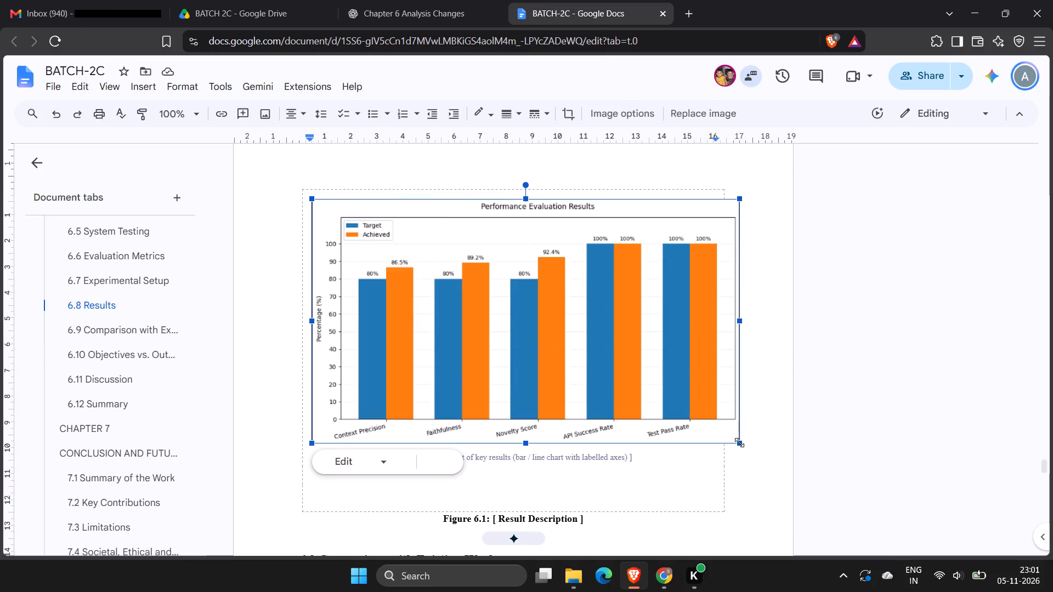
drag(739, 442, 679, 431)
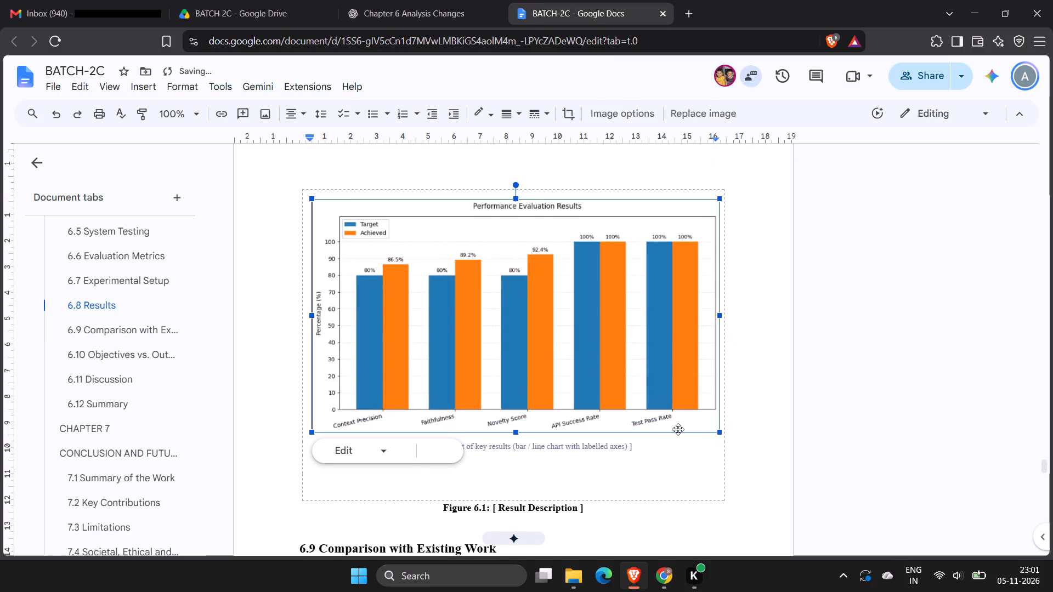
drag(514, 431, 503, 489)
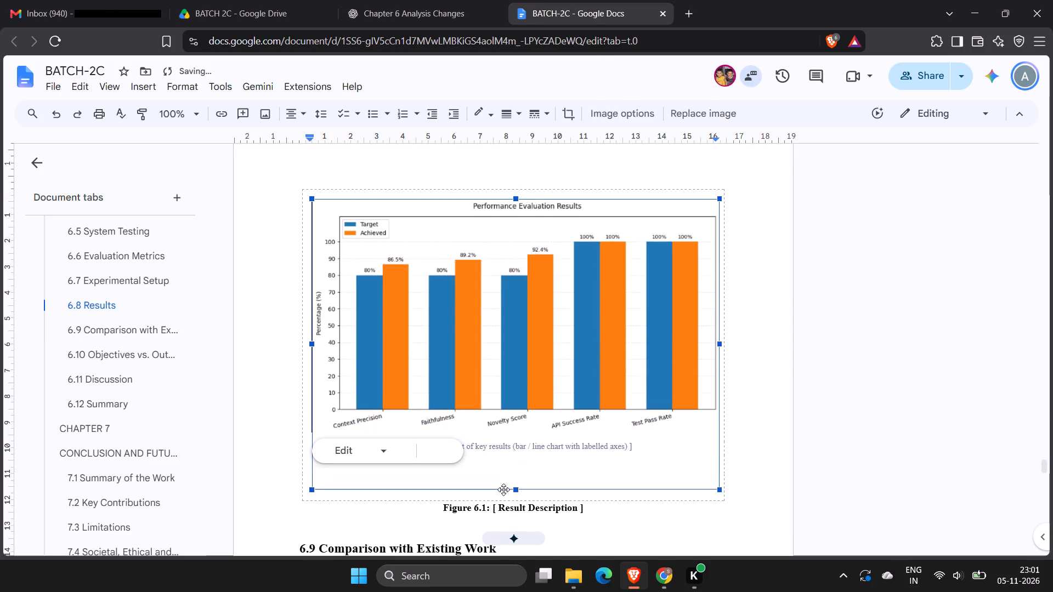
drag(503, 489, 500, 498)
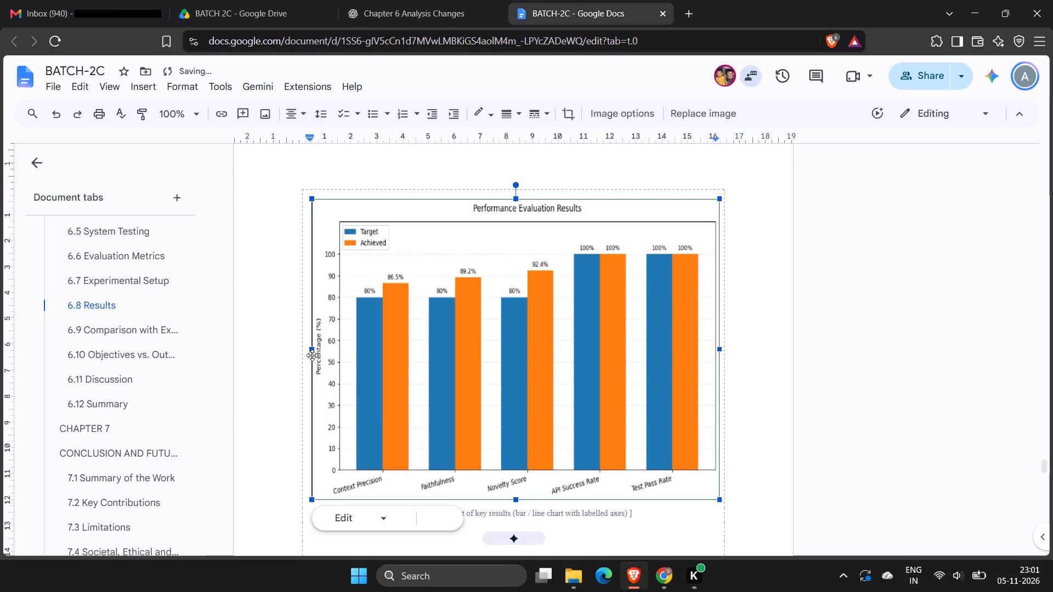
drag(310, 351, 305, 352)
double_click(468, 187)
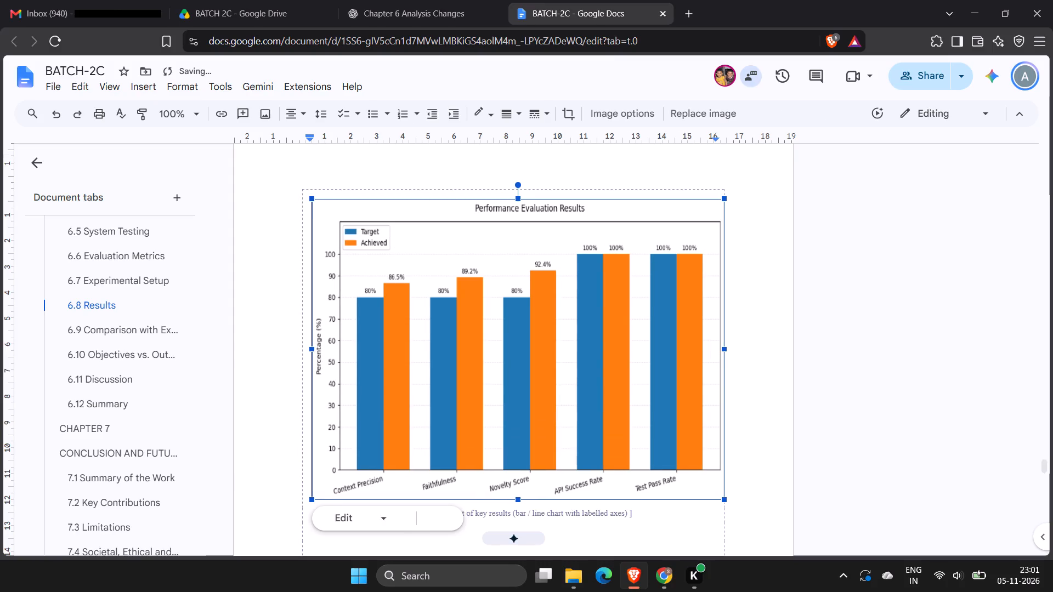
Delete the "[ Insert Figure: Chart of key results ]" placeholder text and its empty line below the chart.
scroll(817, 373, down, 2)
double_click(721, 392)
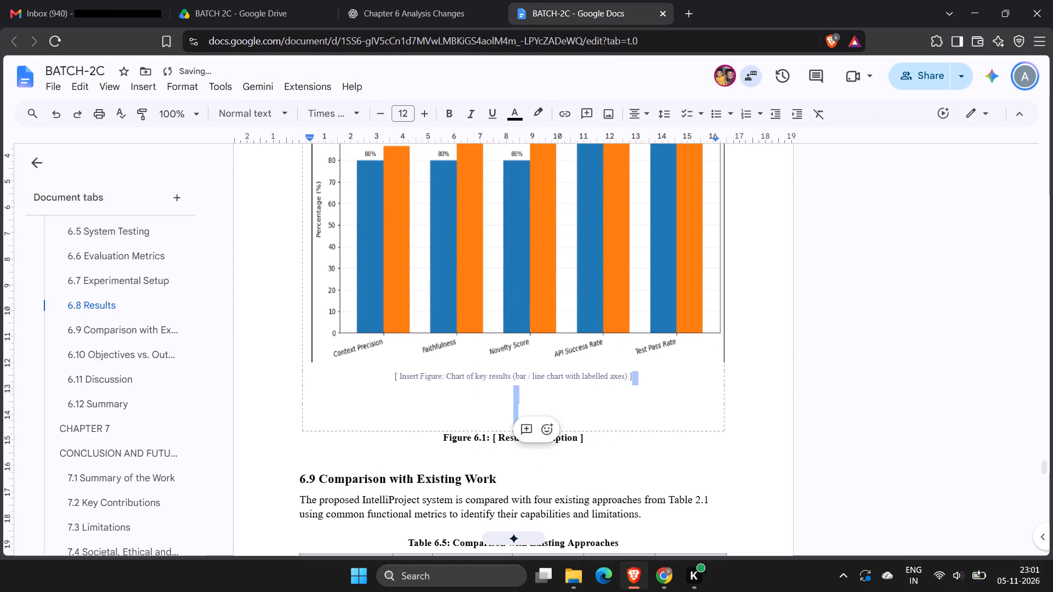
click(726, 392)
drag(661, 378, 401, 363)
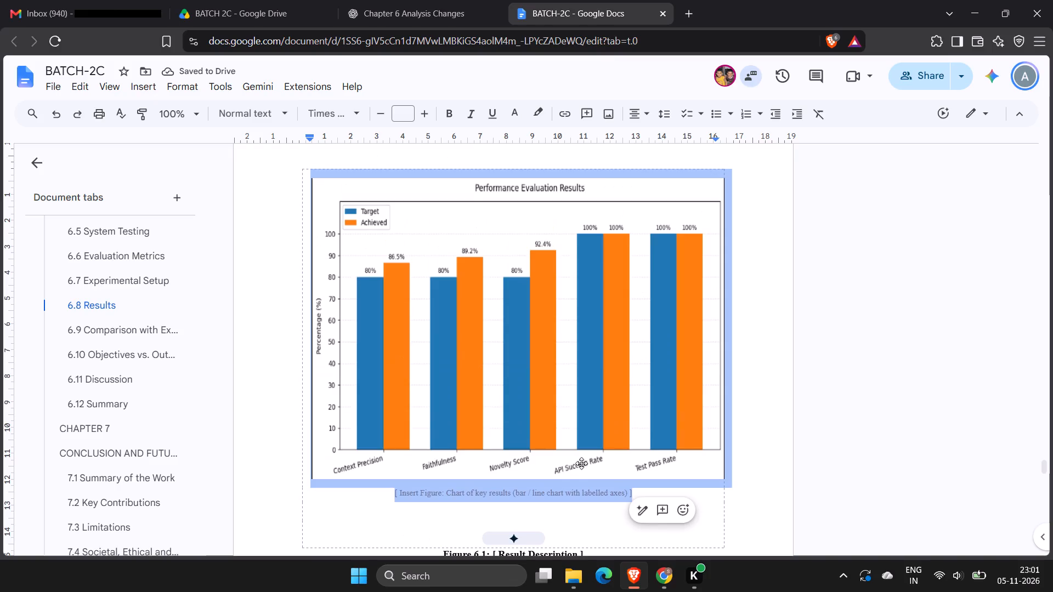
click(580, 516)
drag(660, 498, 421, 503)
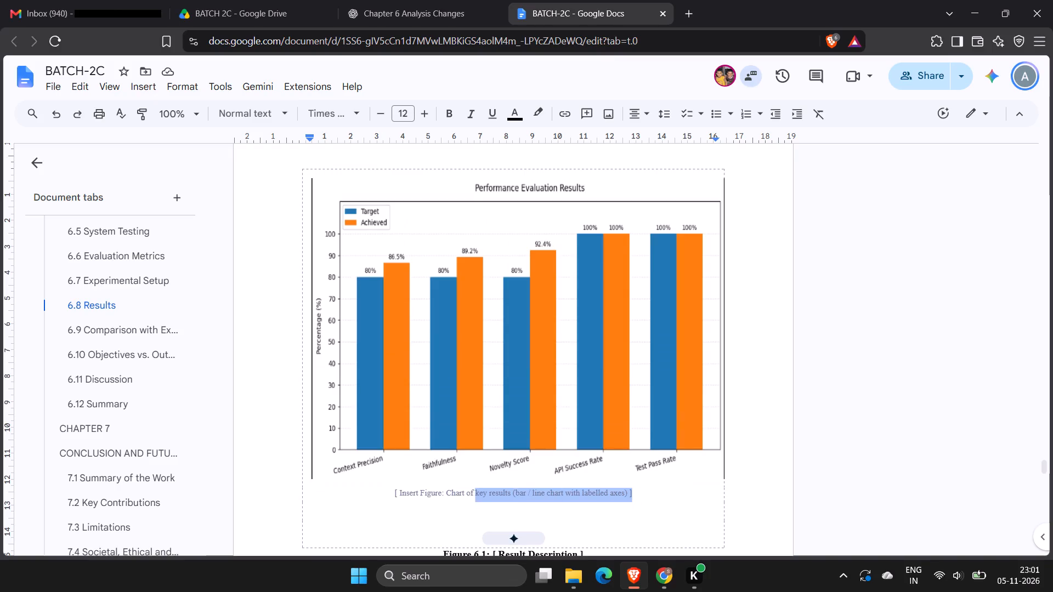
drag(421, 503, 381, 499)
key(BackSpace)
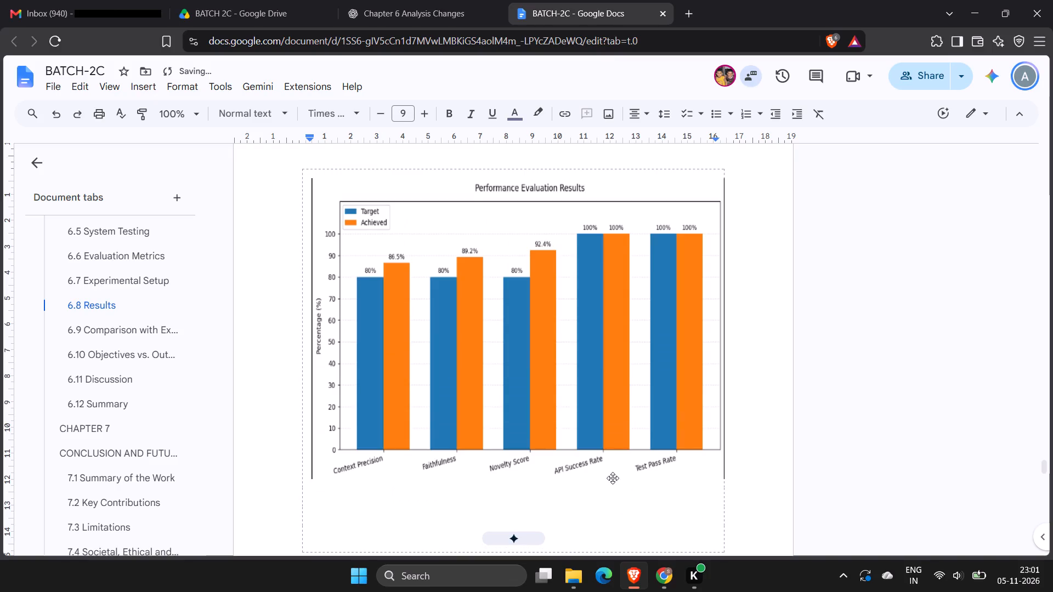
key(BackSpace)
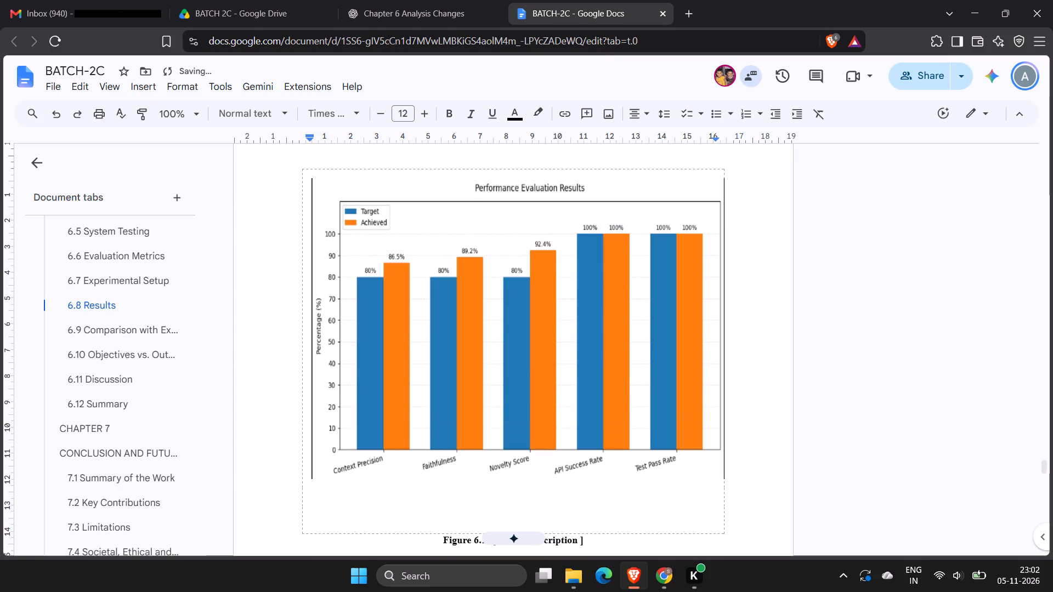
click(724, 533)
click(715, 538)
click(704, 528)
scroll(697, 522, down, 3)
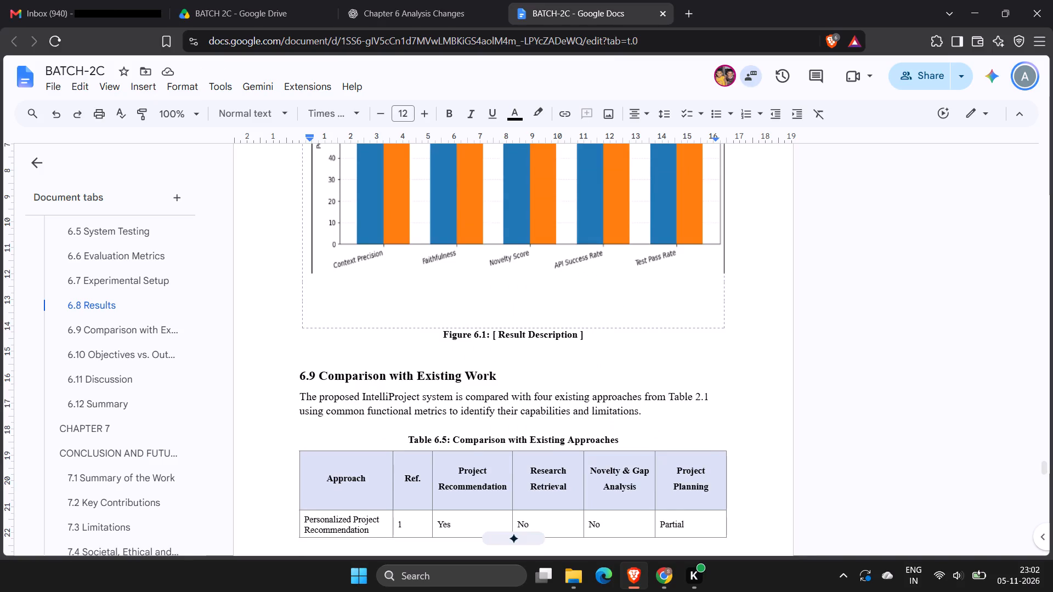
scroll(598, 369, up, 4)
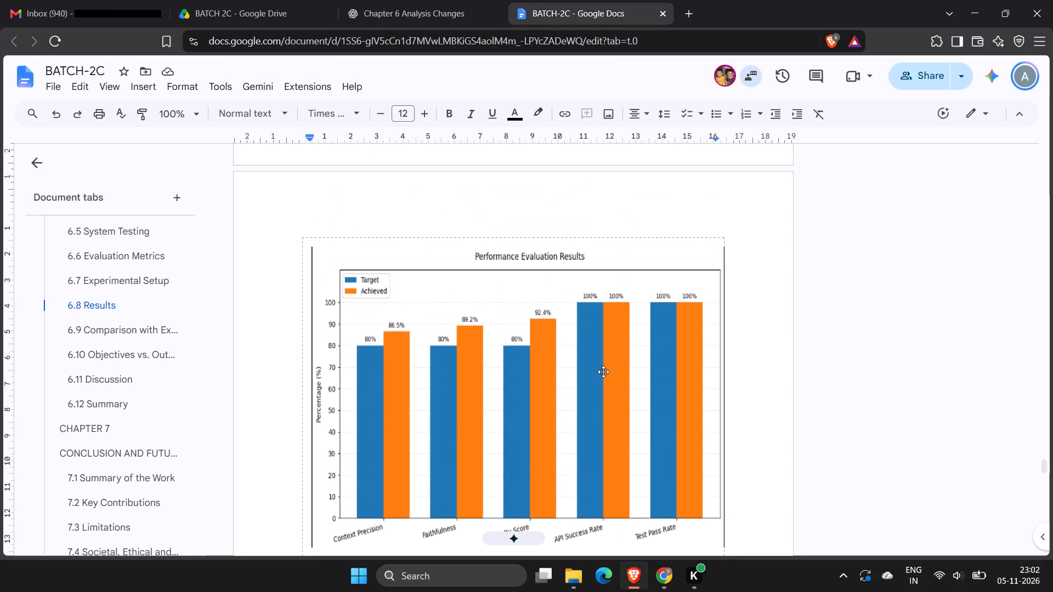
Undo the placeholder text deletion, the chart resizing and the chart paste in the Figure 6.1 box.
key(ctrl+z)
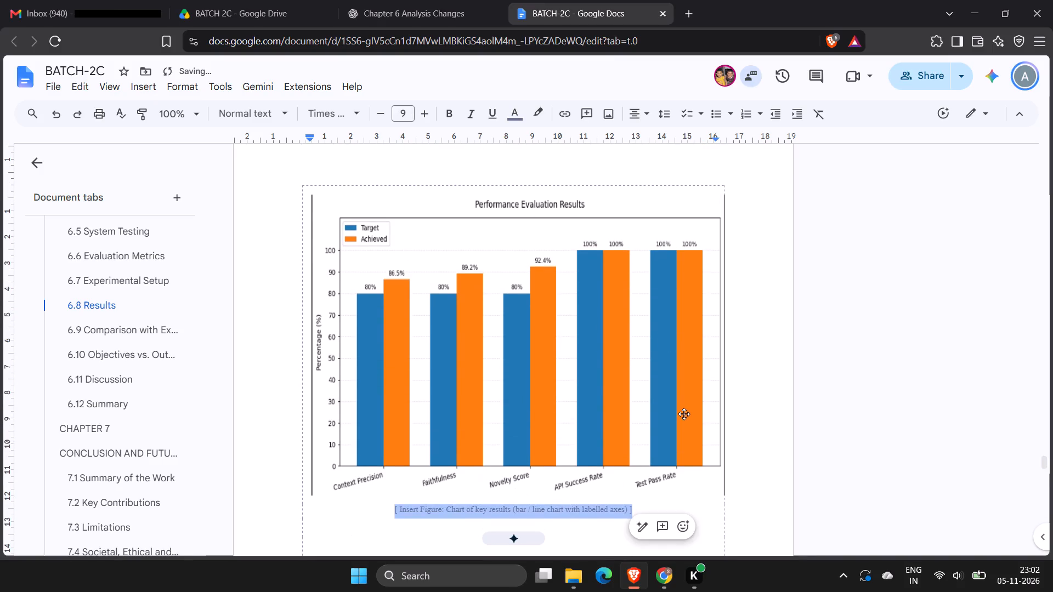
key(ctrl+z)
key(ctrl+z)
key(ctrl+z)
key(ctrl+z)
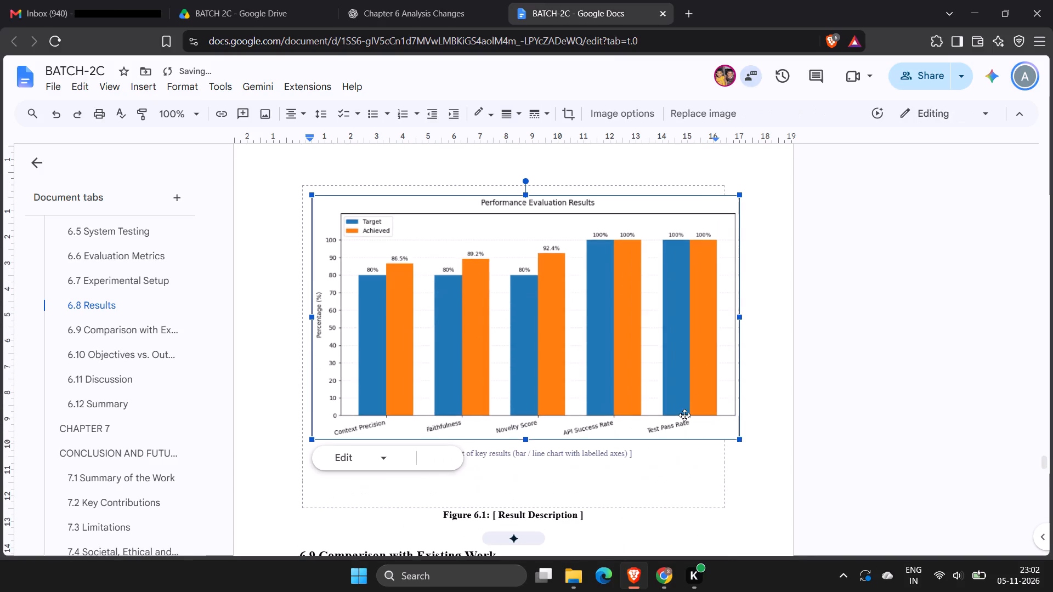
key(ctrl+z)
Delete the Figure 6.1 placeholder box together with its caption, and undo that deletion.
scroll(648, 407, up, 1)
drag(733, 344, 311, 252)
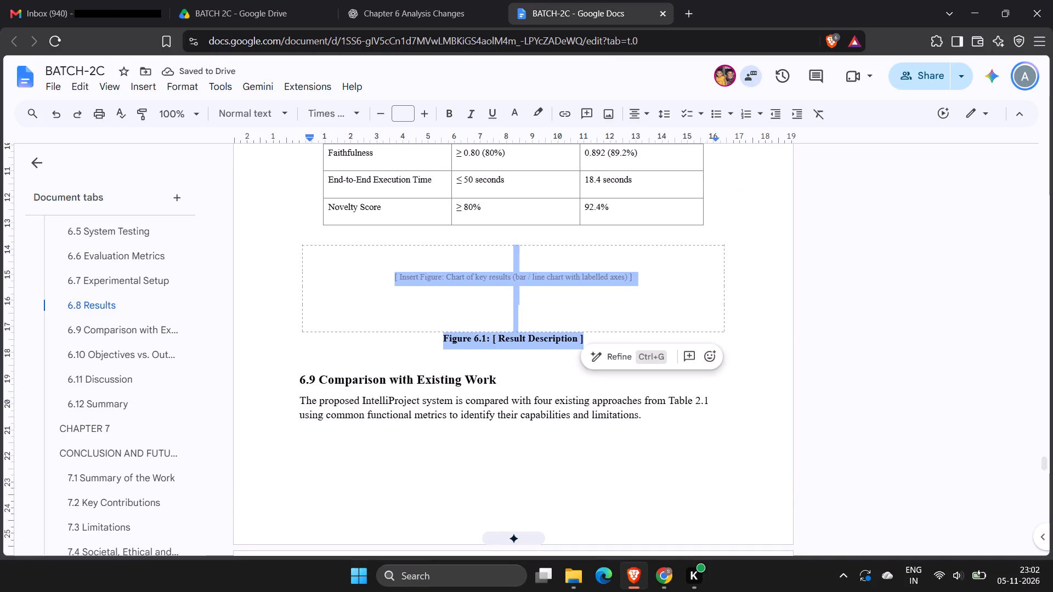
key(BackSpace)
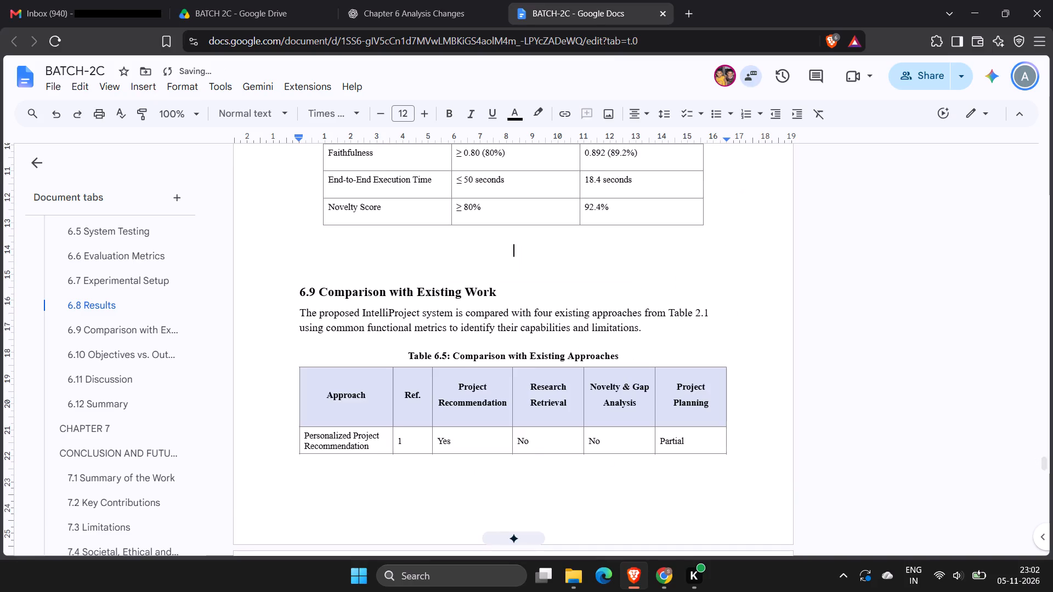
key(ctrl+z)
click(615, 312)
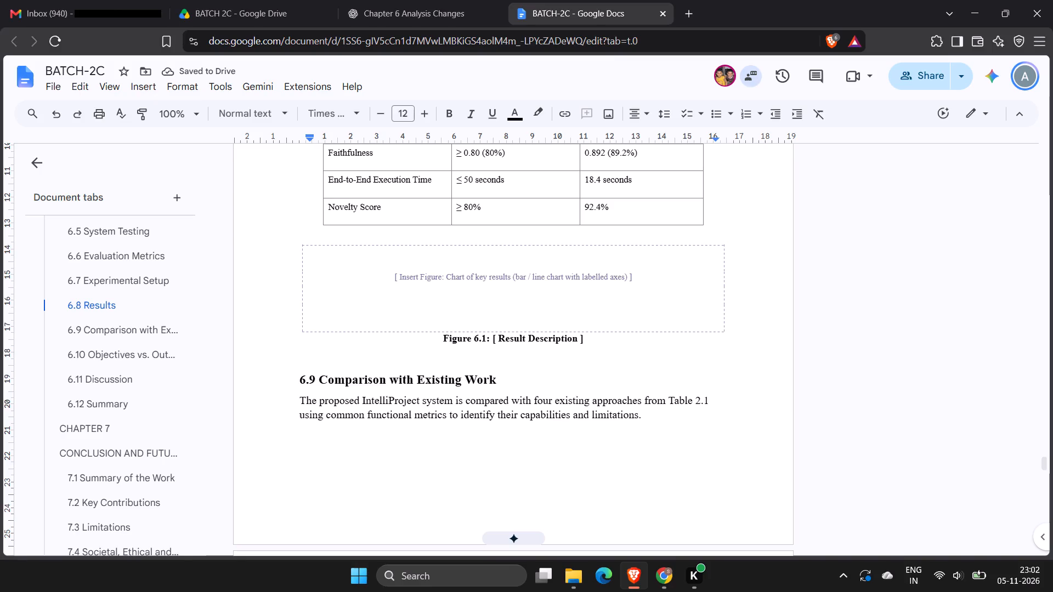
Select the "[ Result Description ]" placeholder text in the Figure 6.1 caption and check it against section 6.8 Results.
drag(596, 339, 497, 340)
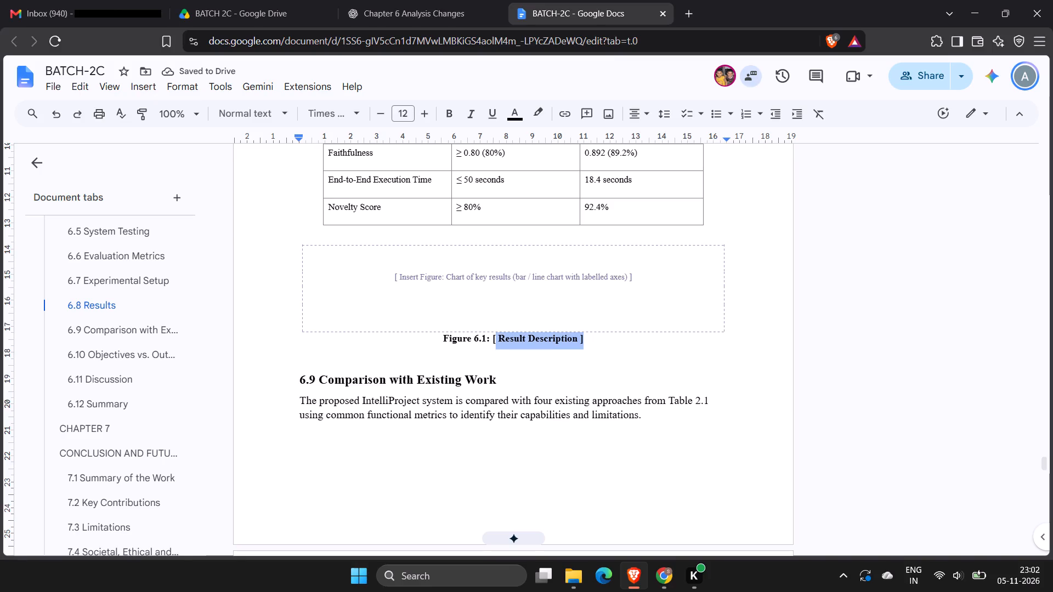
drag(497, 340, 494, 338)
scroll(587, 317, up, 3)
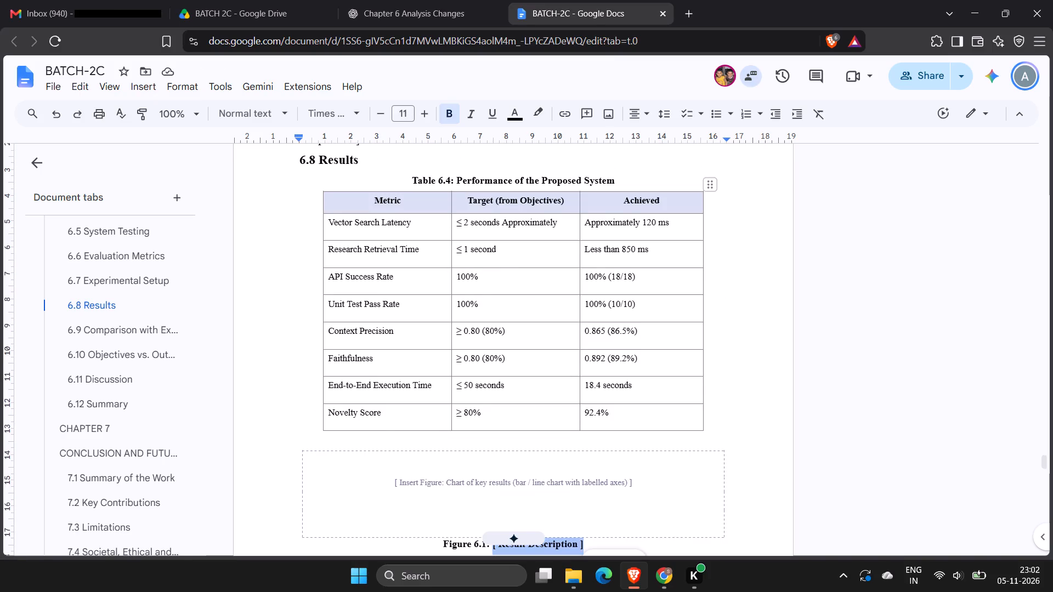
scroll(622, 332, down, 1)
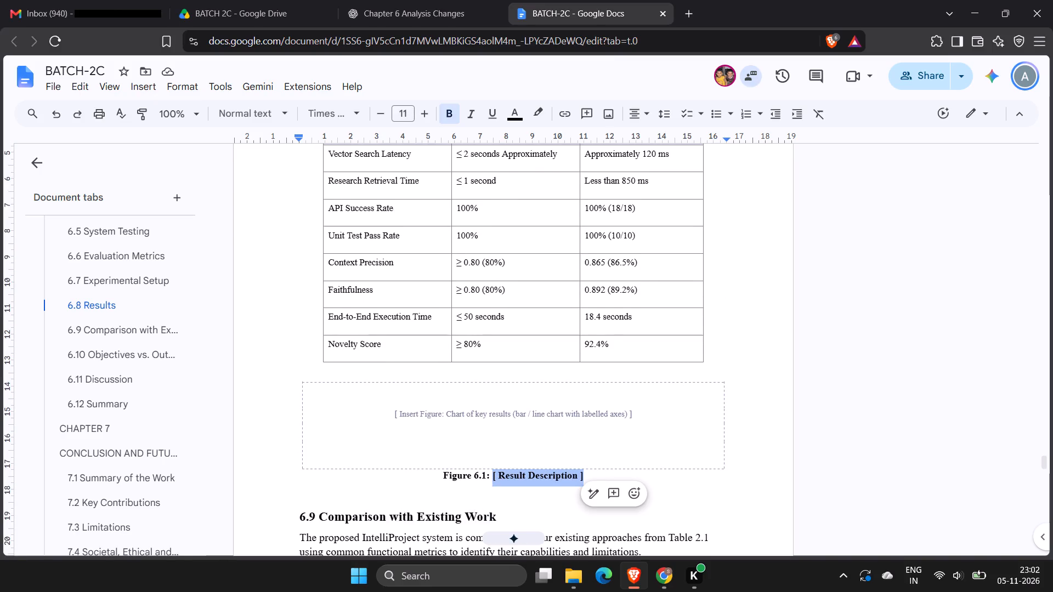
scroll(622, 333, up, 1)
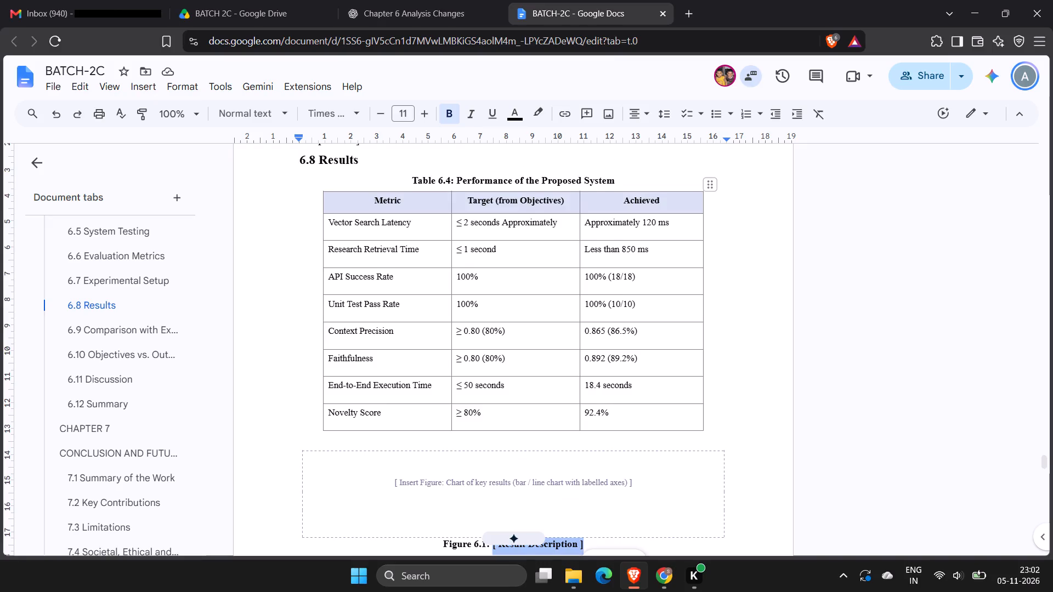
scroll(659, 415, up, 1)
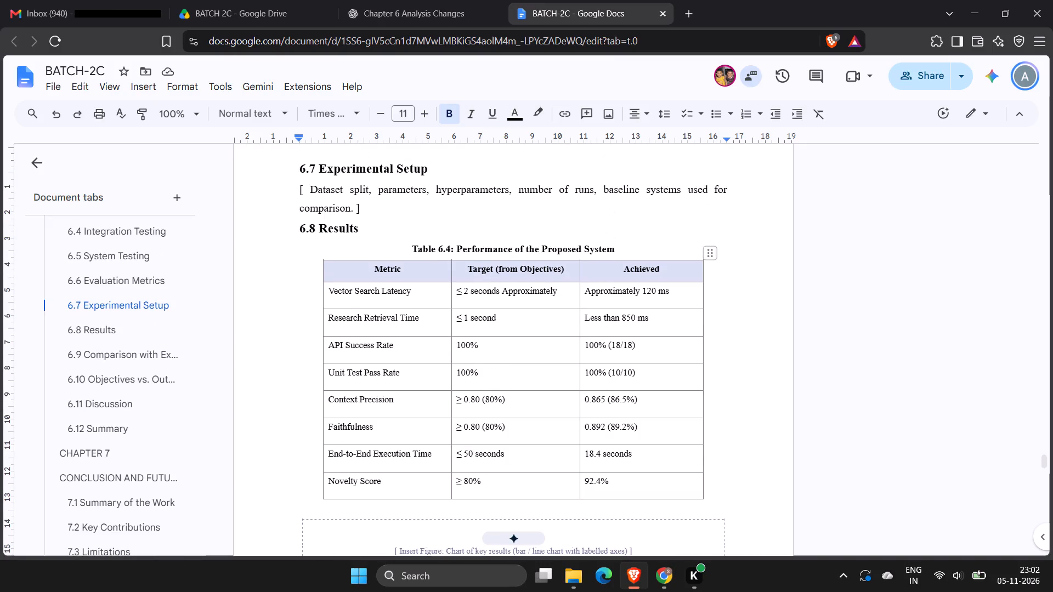
scroll(654, 415, down, 3)
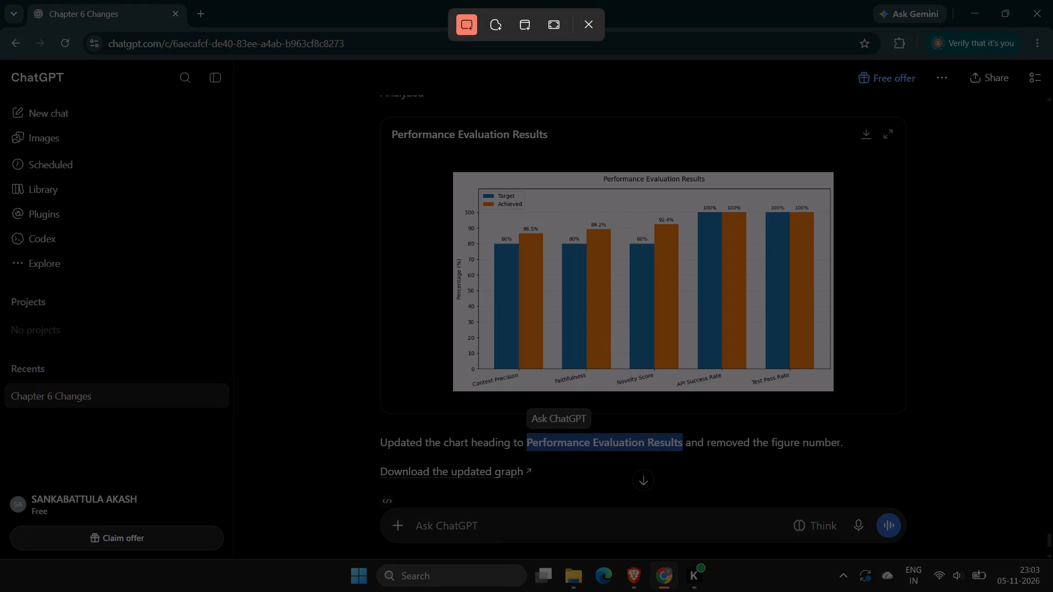
drag(454, 173, 827, 391)
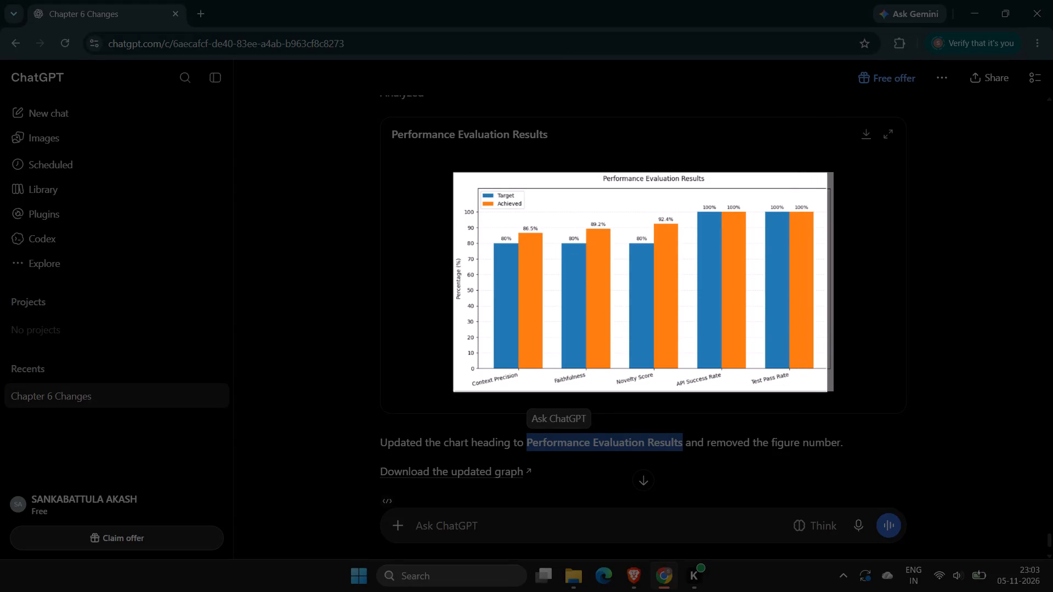
drag(827, 391, 830, 387)
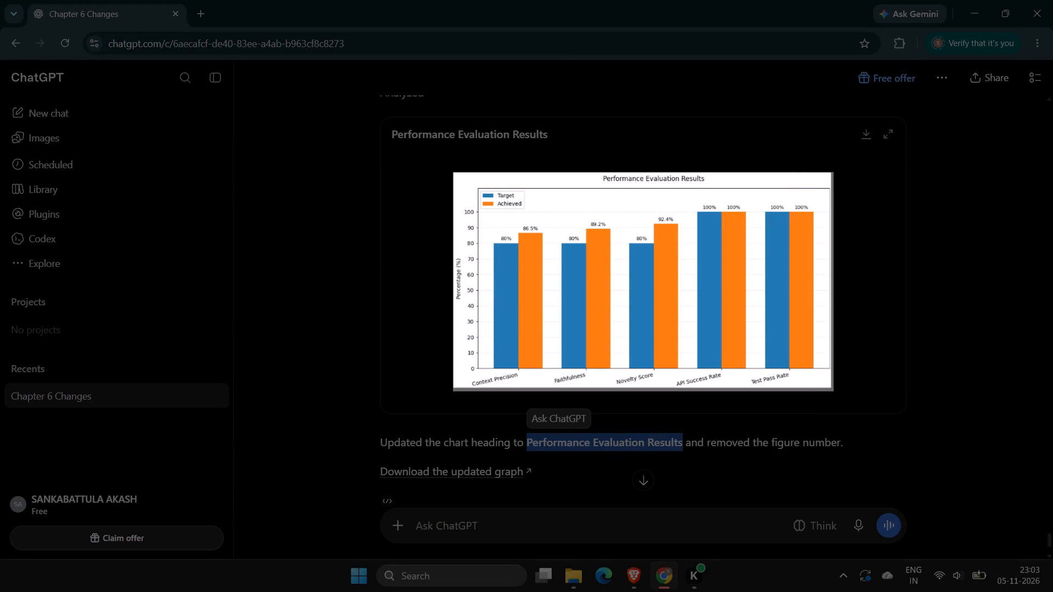
drag(830, 387, 832, 388)
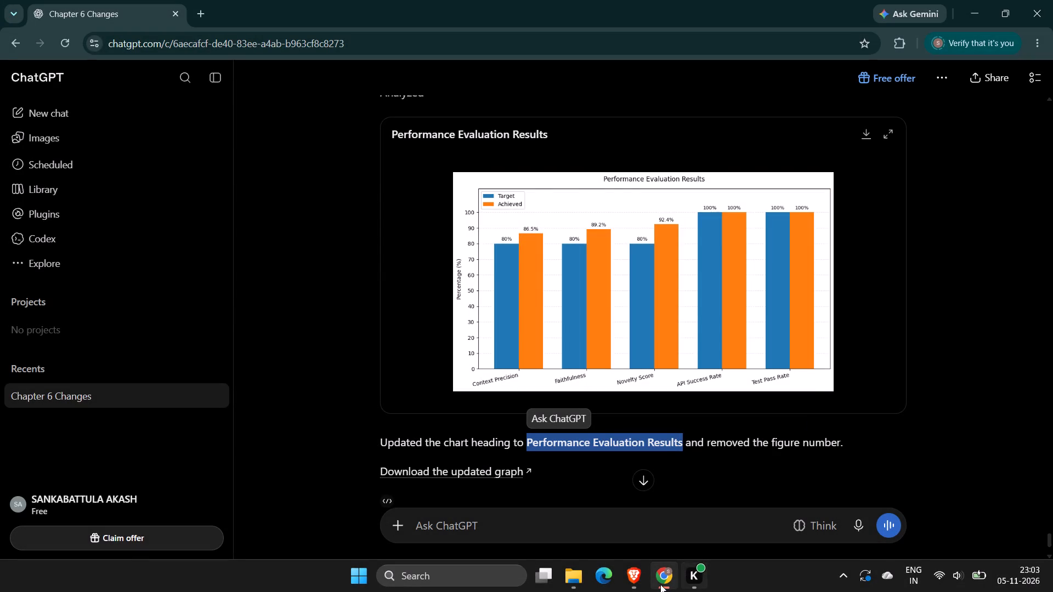
click(639, 578)
key(ctrl+v)
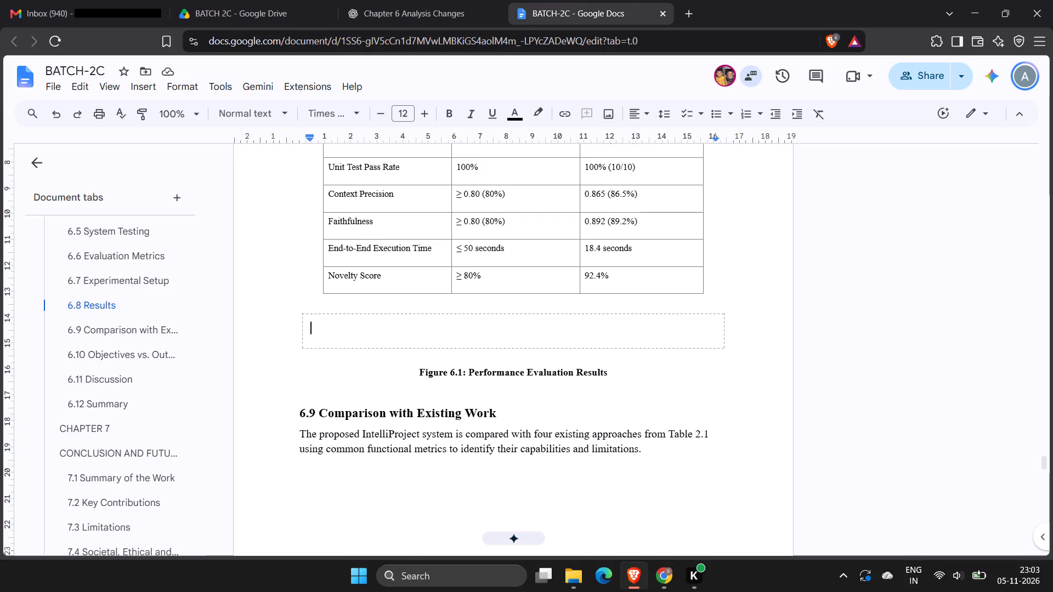
Shrink the pasted chart to fit within the width of the Figure 6.1 box and stretch its height slightly.
click(472, 354)
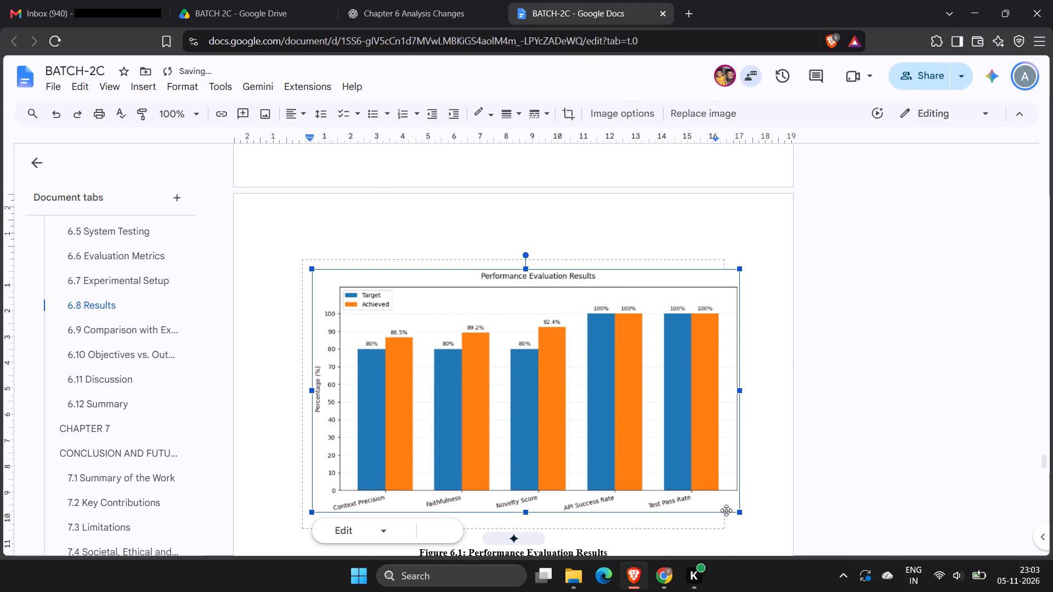
drag(739, 513, 695, 498)
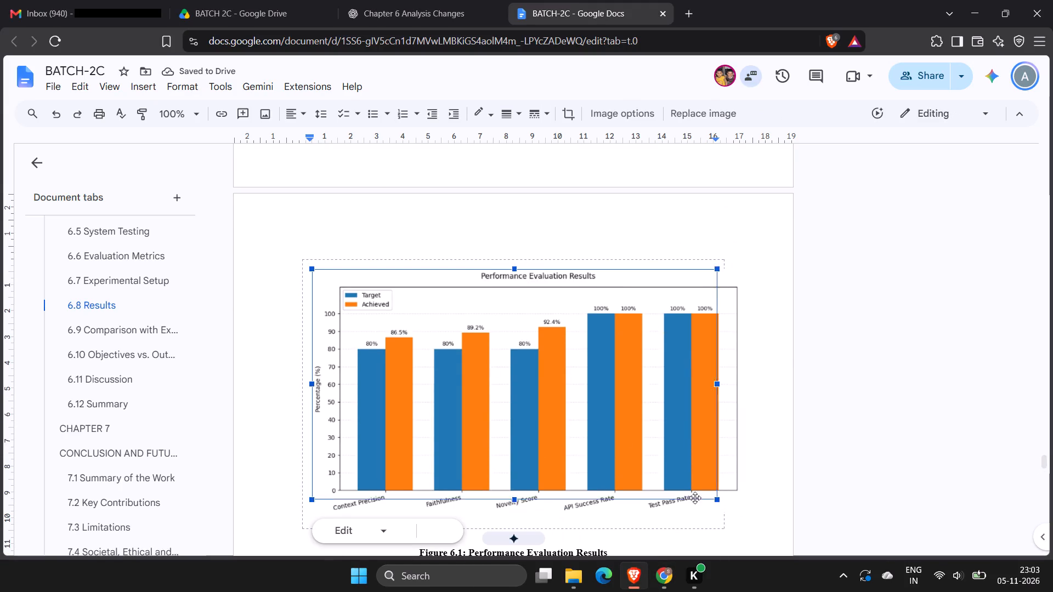
drag(695, 498, 688, 496)
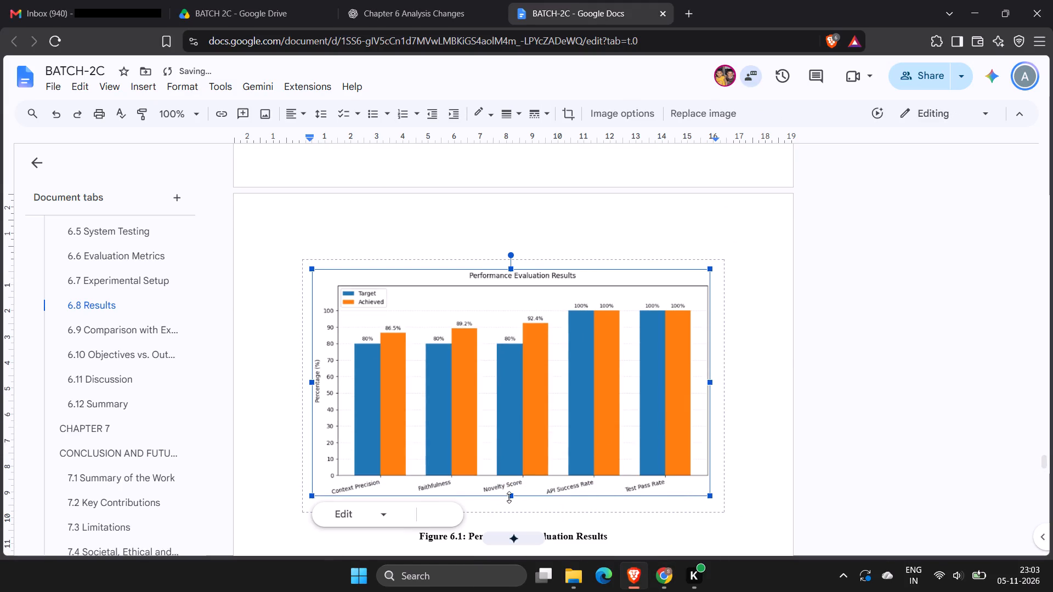
drag(509, 497, 514, 499)
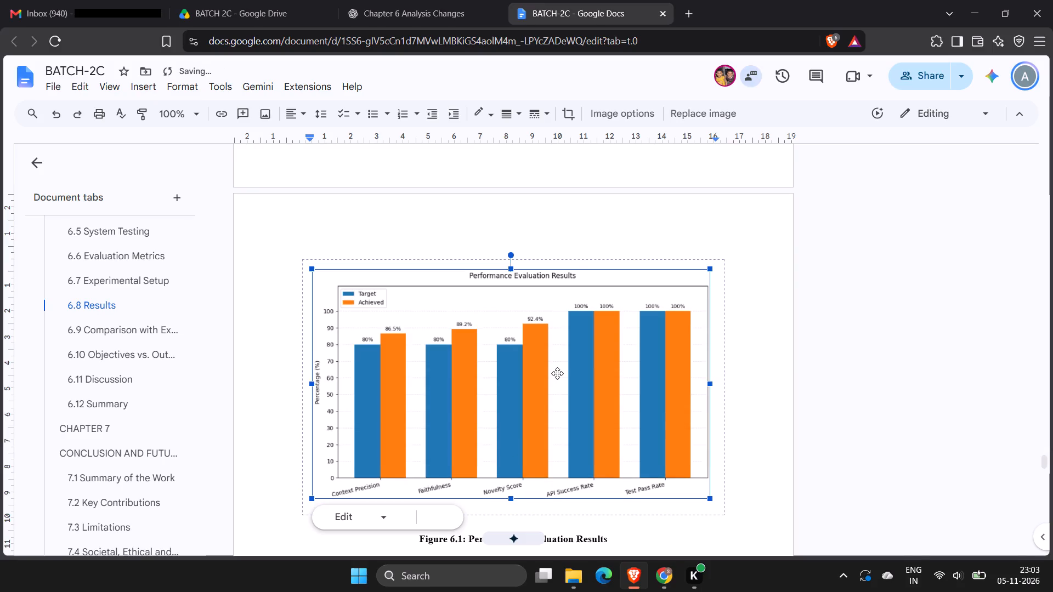
click(557, 373)
Try 1.15 line spacing on all the body rows of Table 6.4, and set it to 1.5.
scroll(775, 453, up, 11)
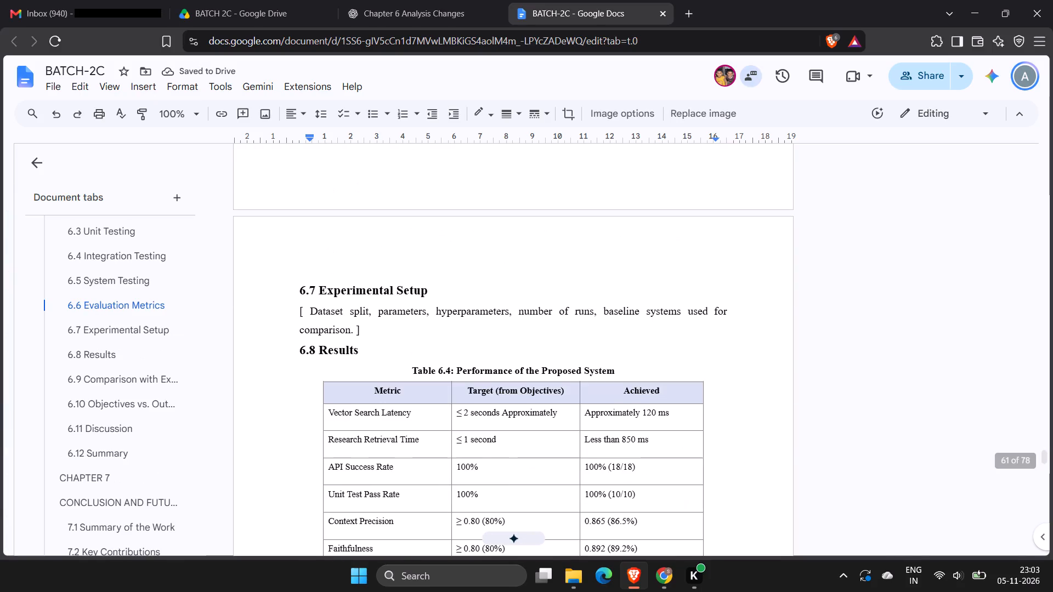
scroll(616, 440, down, 2)
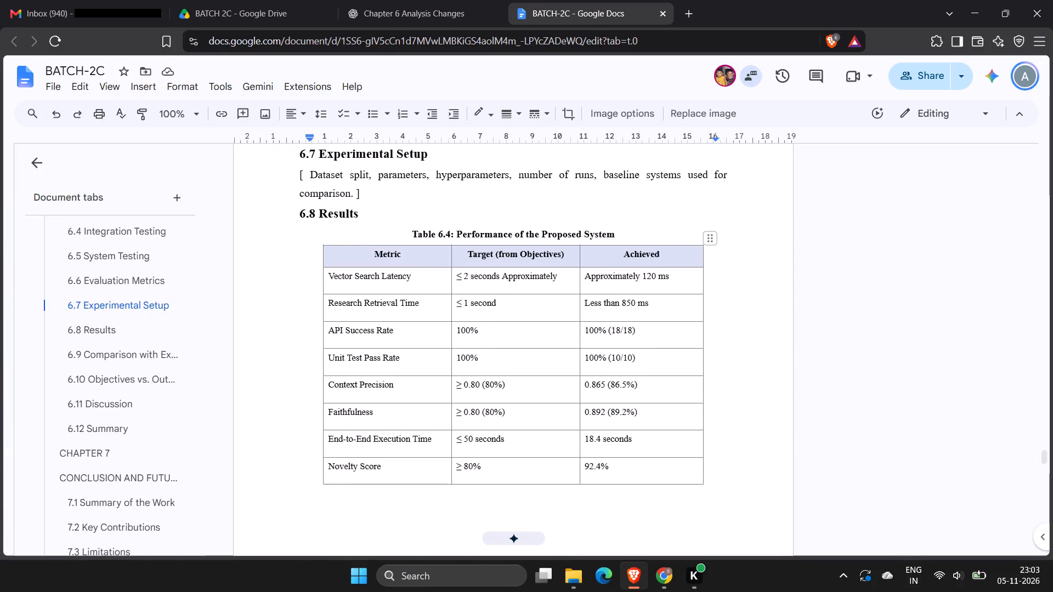
drag(332, 280, 529, 357)
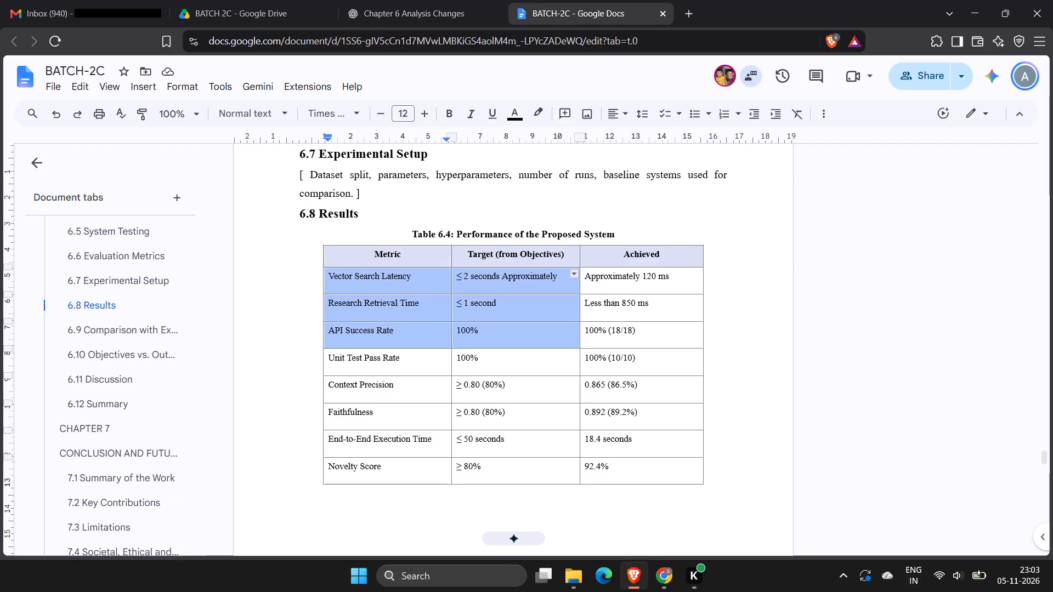
drag(529, 357, 621, 461)
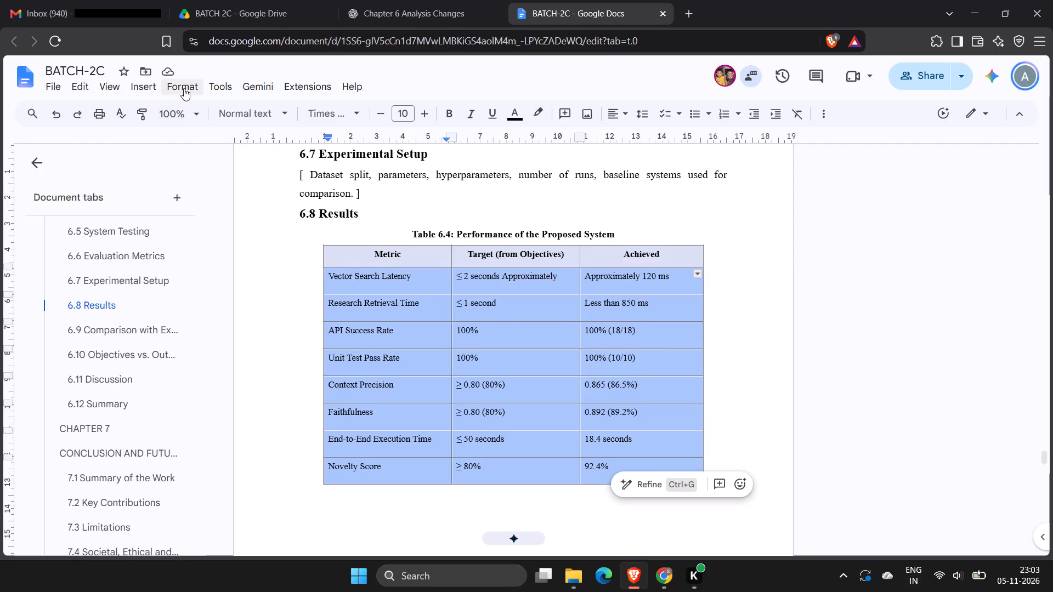
click(184, 88)
click(239, 166)
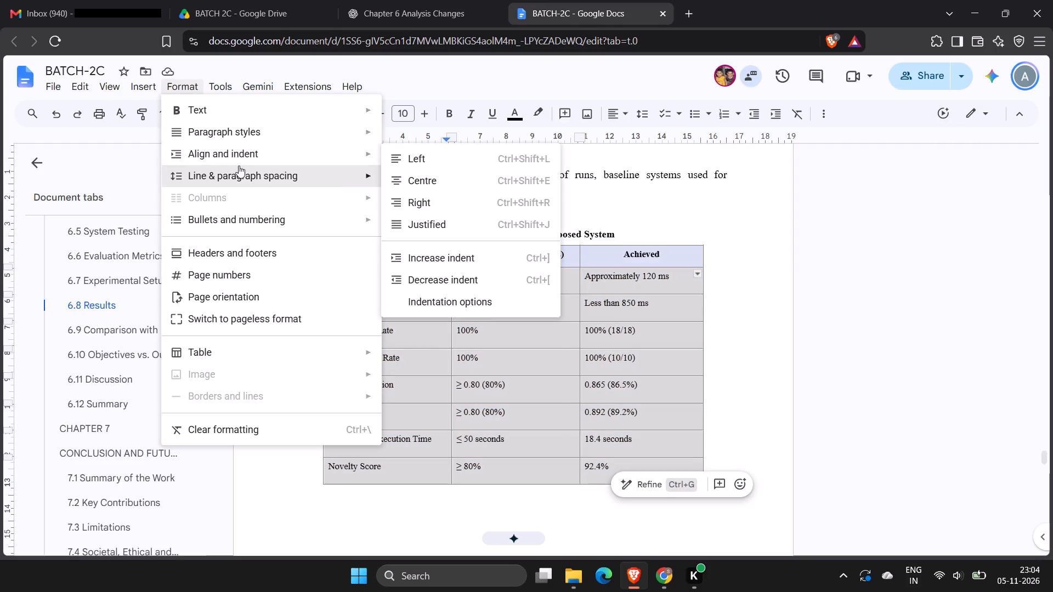
click(405, 202)
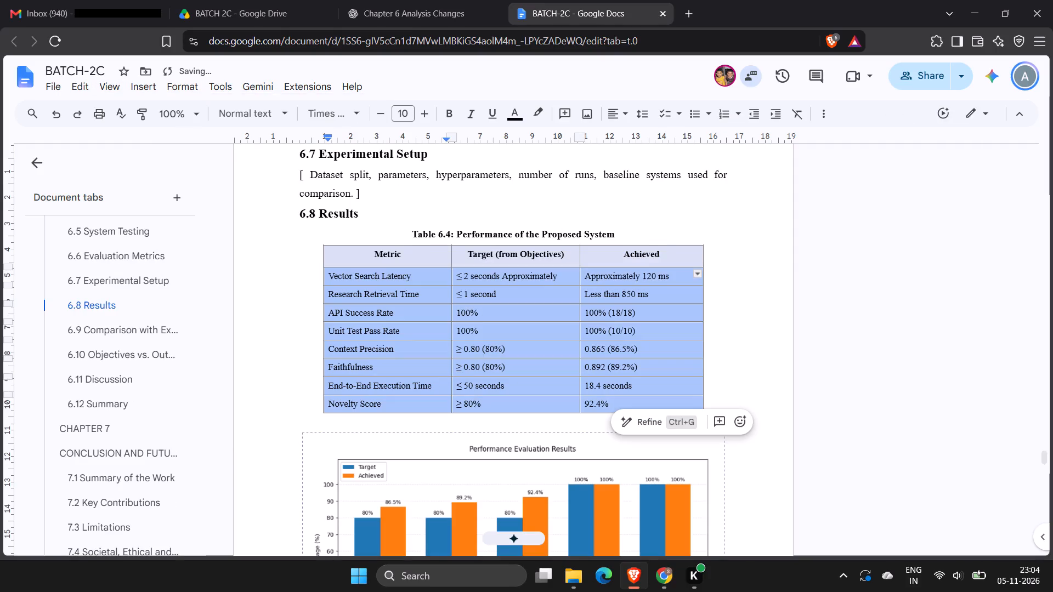
click(186, 88)
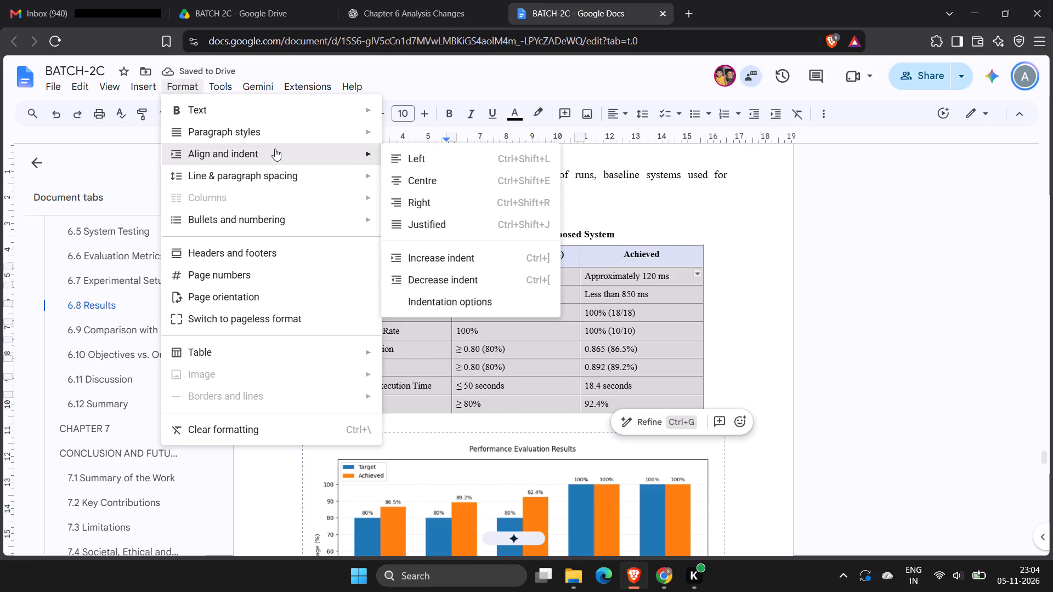
click(278, 167)
click(401, 225)
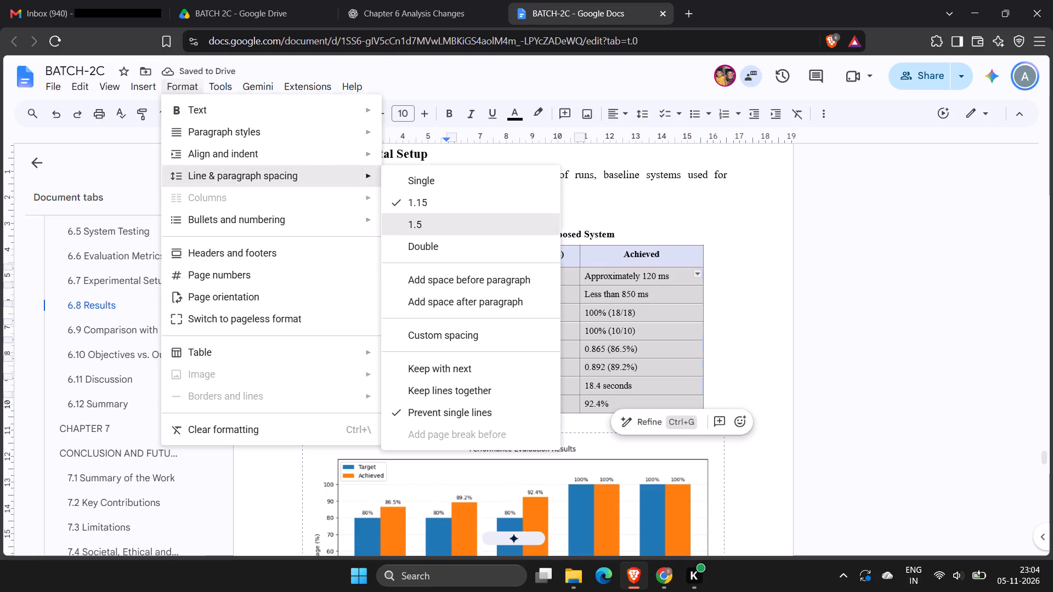
Shrink the Performance Evaluation Results chart proportionally until it fits below Table 6.4 on the same page.
scroll(512, 277, down, 7)
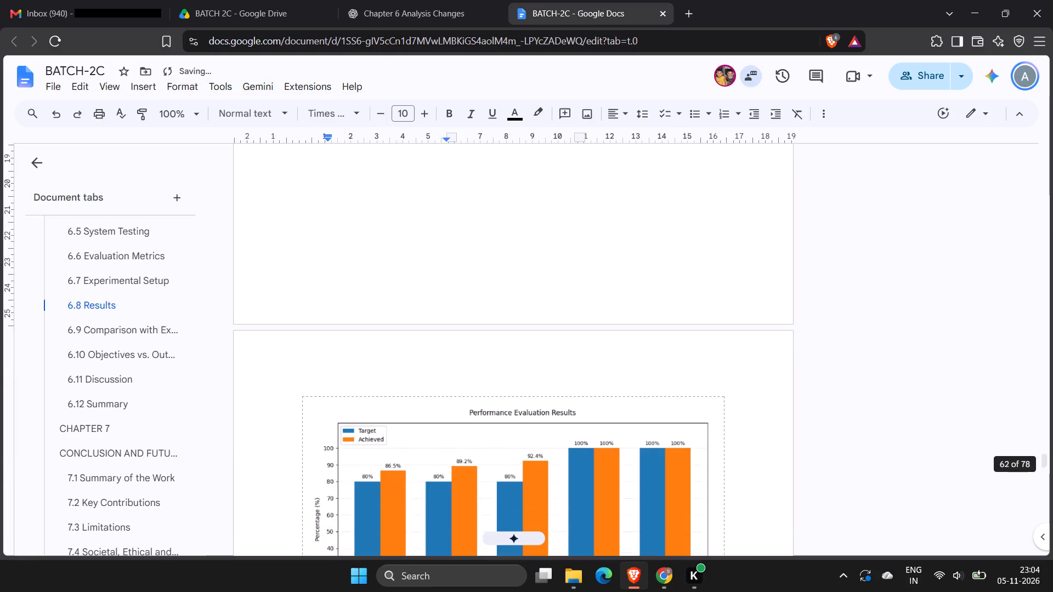
scroll(519, 286, down, 2)
click(609, 344)
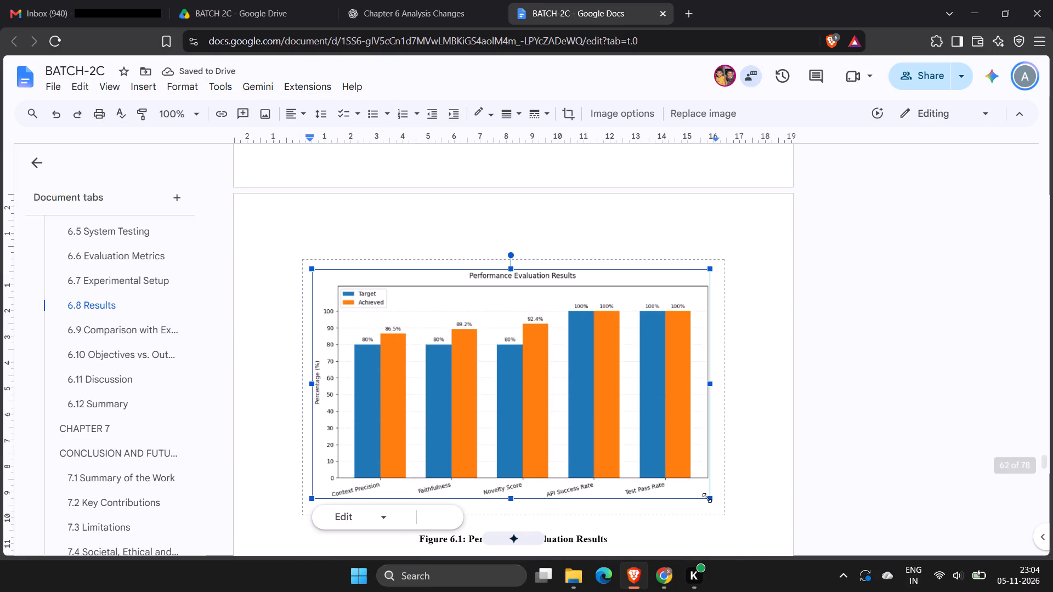
drag(707, 498, 699, 494)
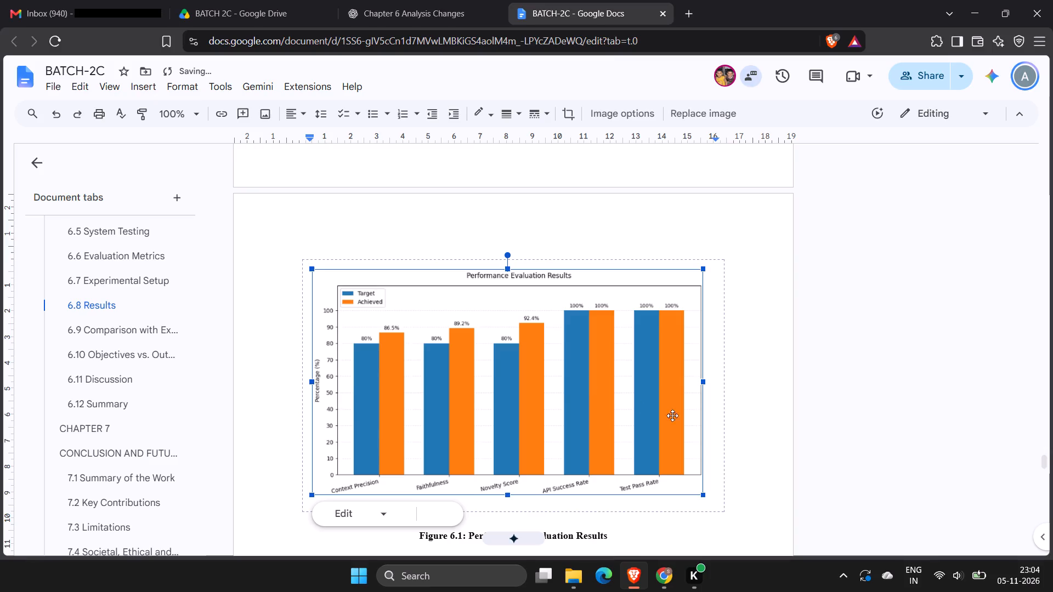
click(562, 386)
click(437, 172)
scroll(494, 312, up, 3)
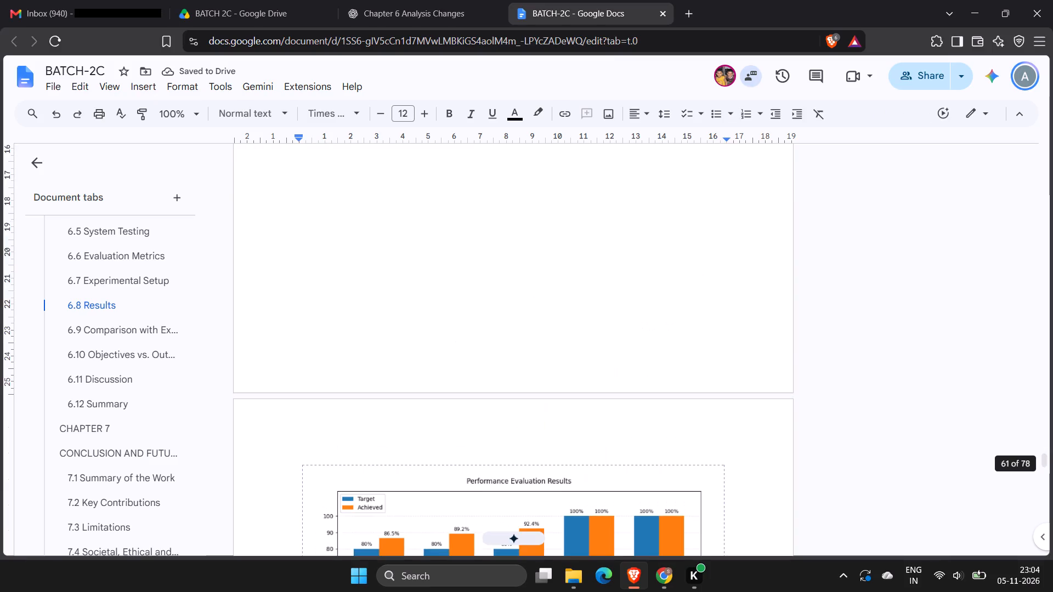
scroll(494, 312, down, 3)
click(302, 260)
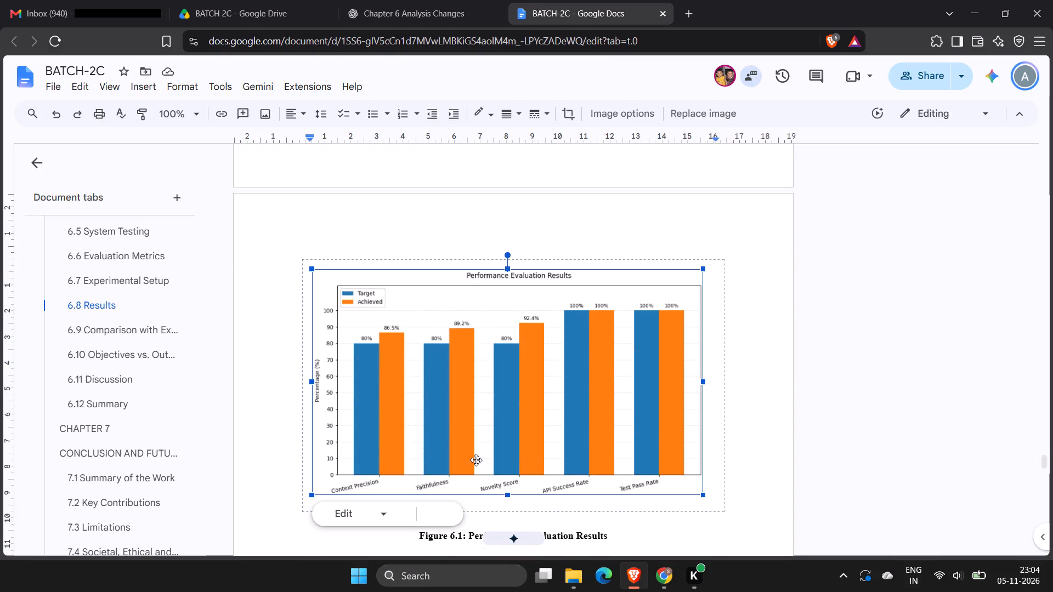
drag(312, 494, 319, 483)
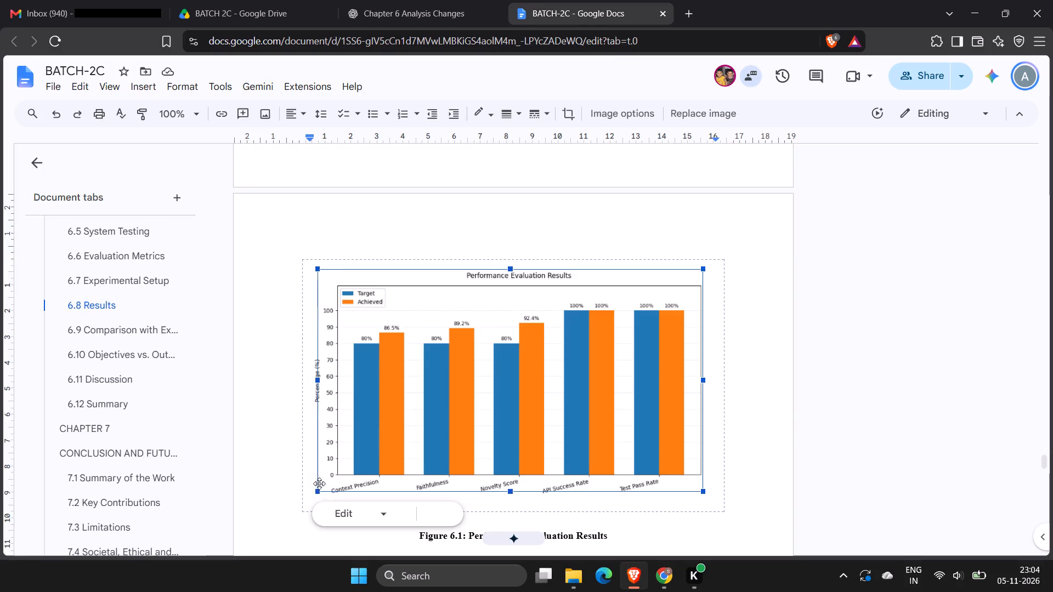
drag(319, 483, 320, 483)
drag(314, 489, 334, 466)
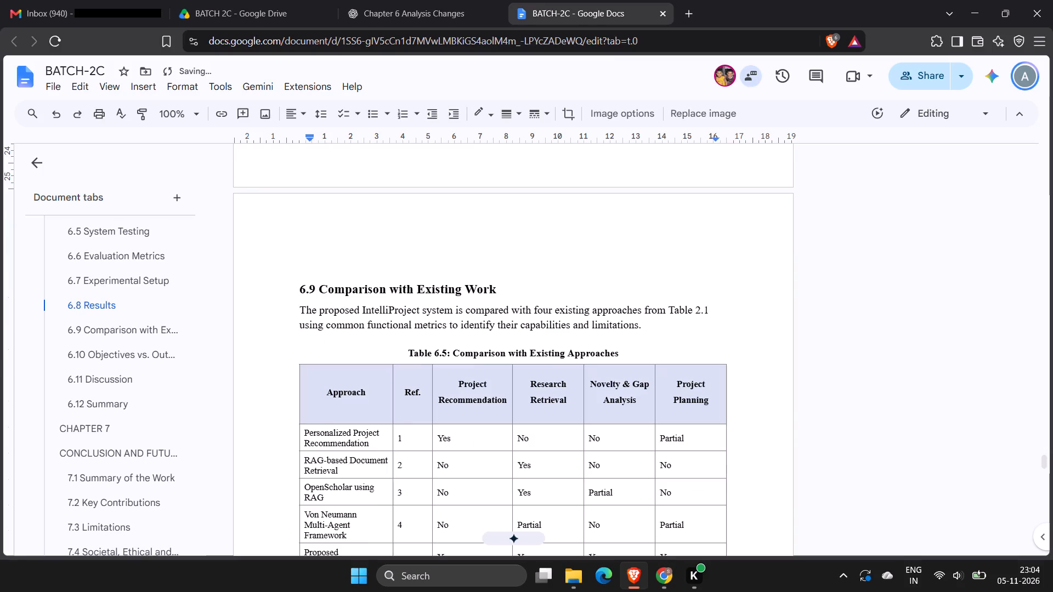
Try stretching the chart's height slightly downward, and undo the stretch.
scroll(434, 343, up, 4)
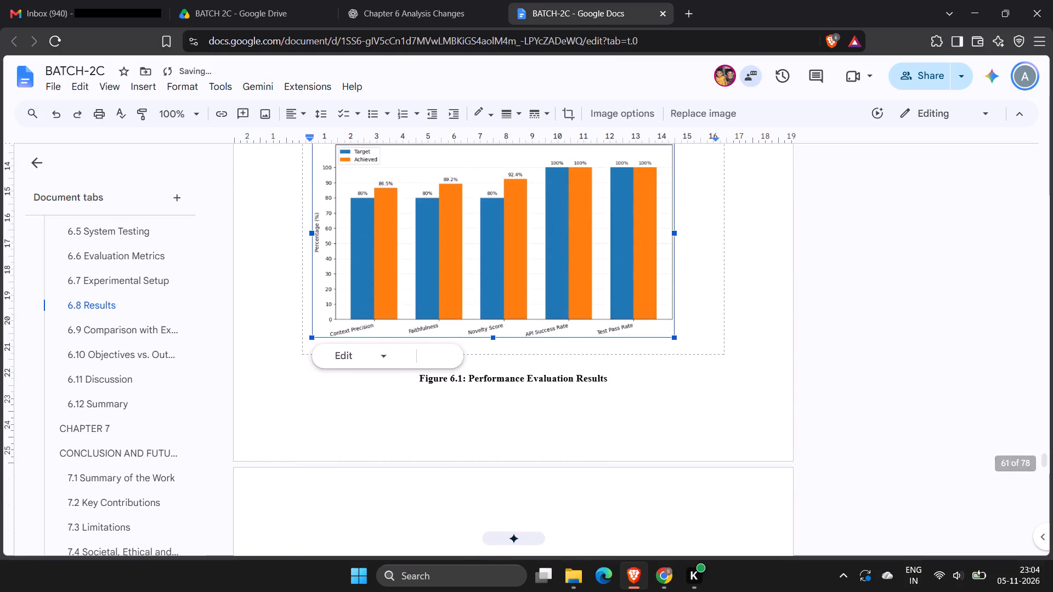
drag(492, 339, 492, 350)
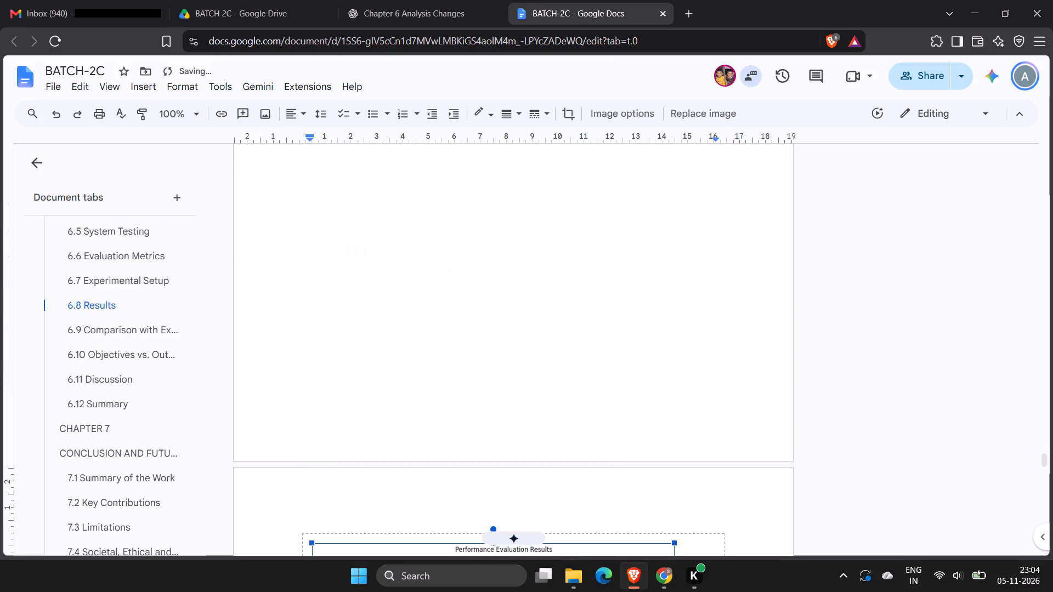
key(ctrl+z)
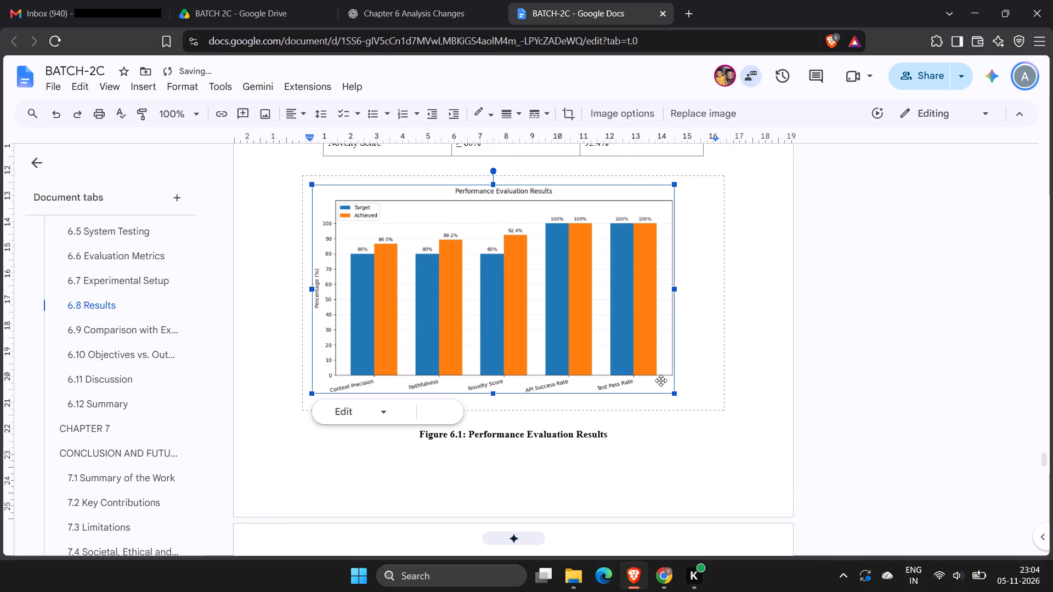
Centre-align the Performance Evaluation Results chart within the Figure 6.1 box.
click(710, 318)
drag(706, 368, 671, 354)
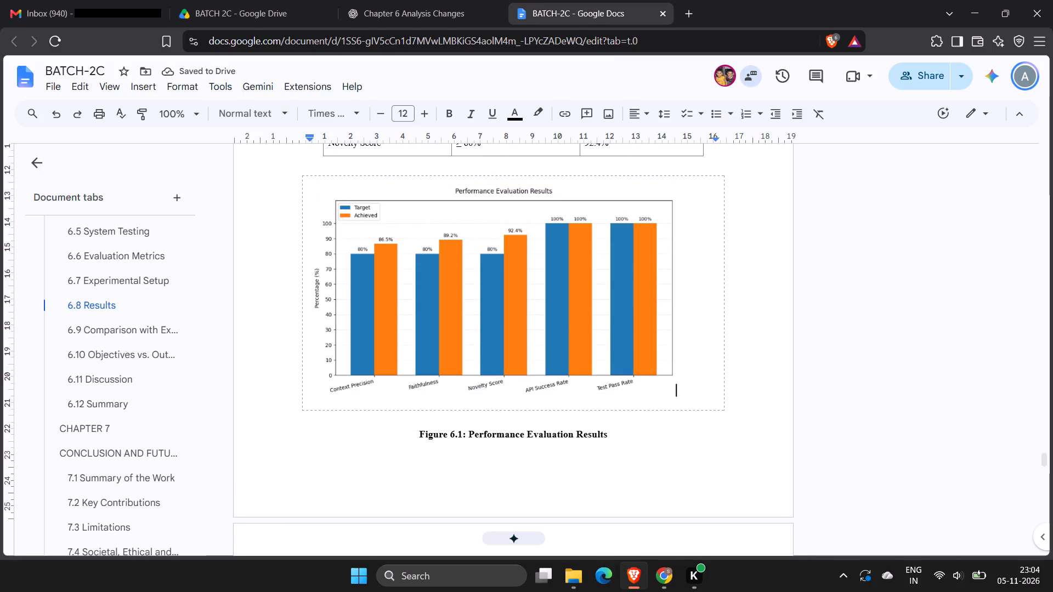
drag(671, 354, 505, 304)
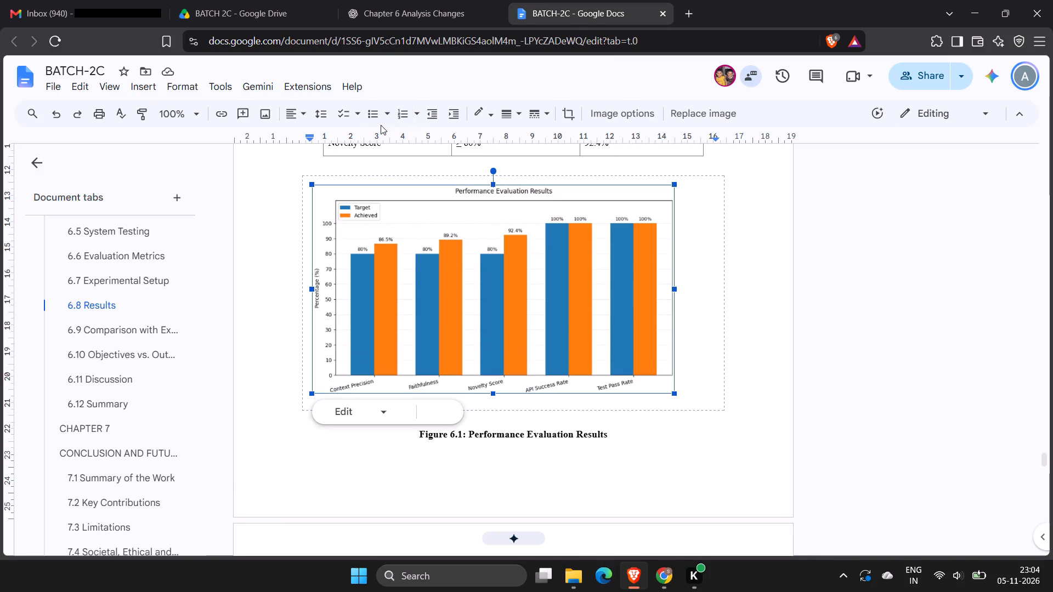
click(299, 115)
click(314, 138)
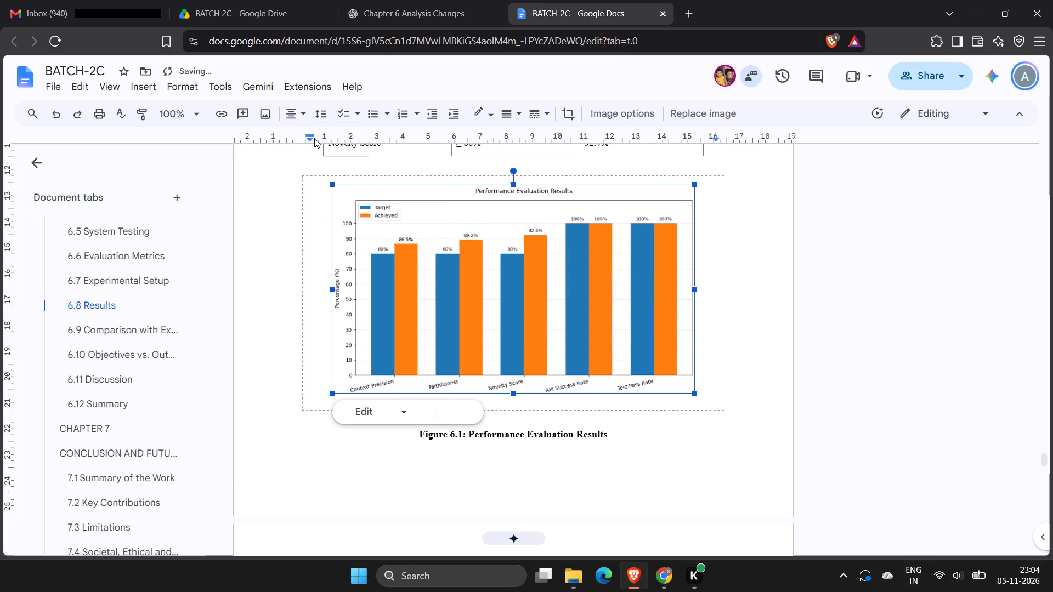
click(476, 250)
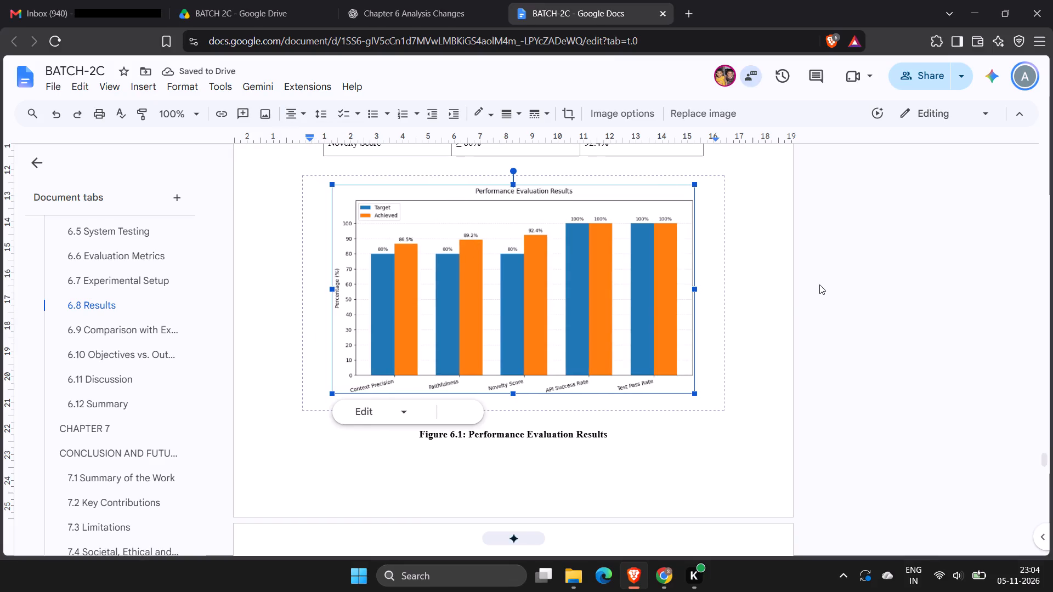
click(746, 329)
Review the page layout around section 6.8, from the evaluation metrics to the start of section 6.9.
scroll(613, 464, down, 3)
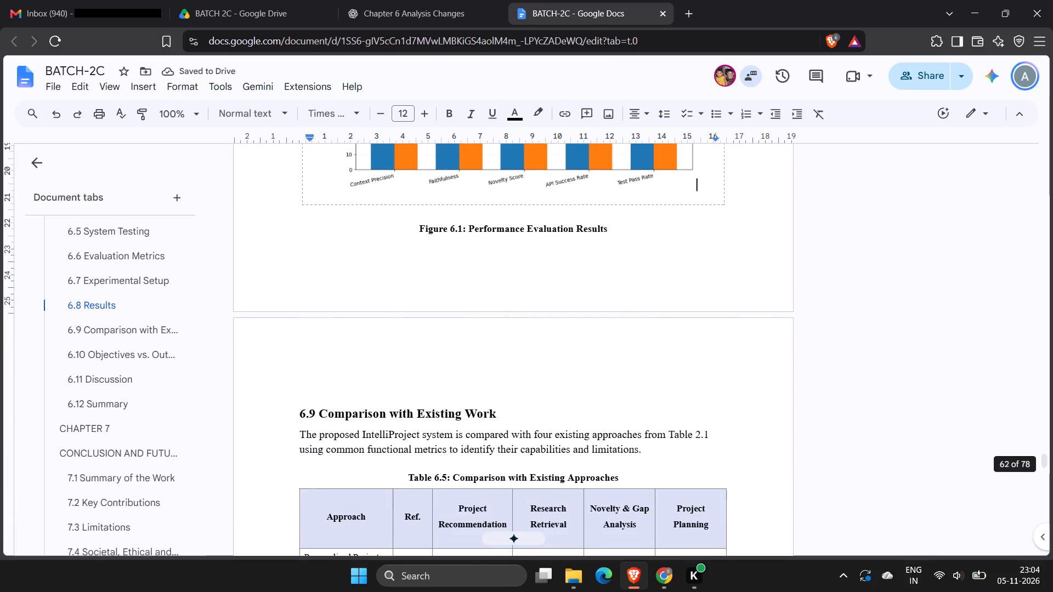
scroll(540, 389, up, 8)
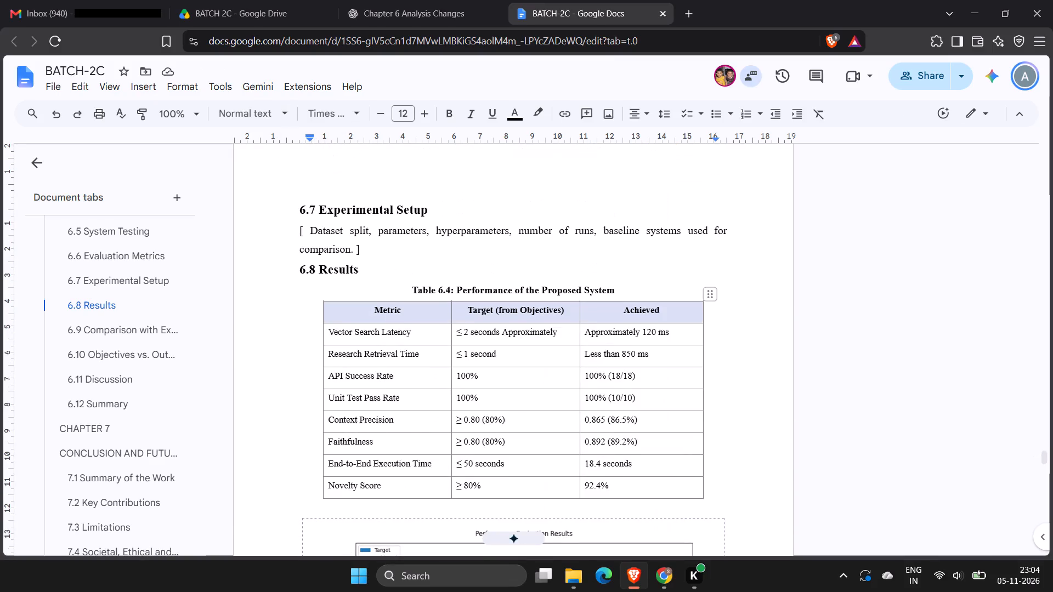
scroll(539, 388, up, 6)
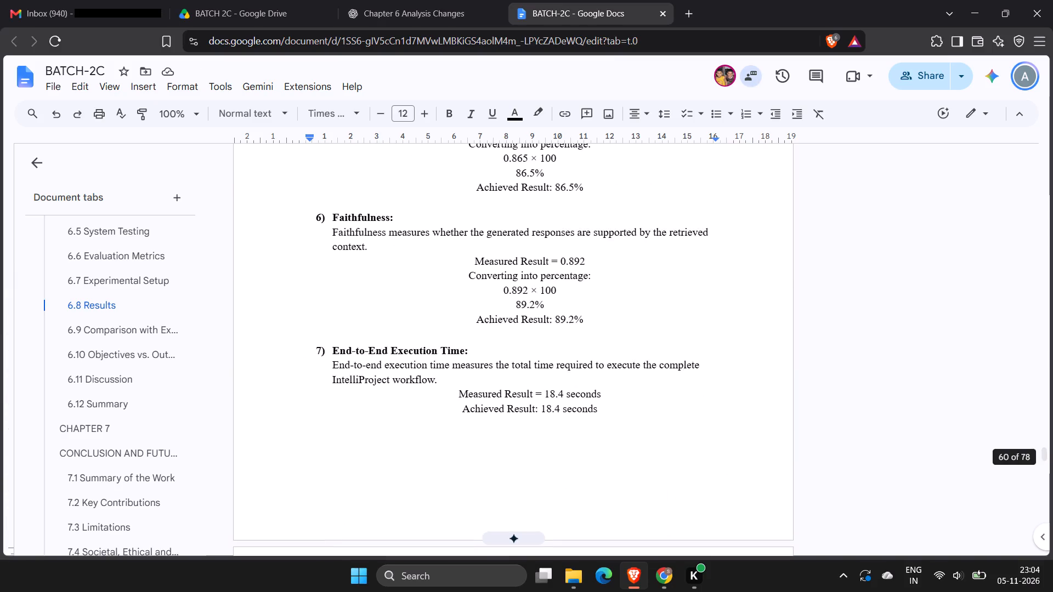
scroll(534, 386, down, 11)
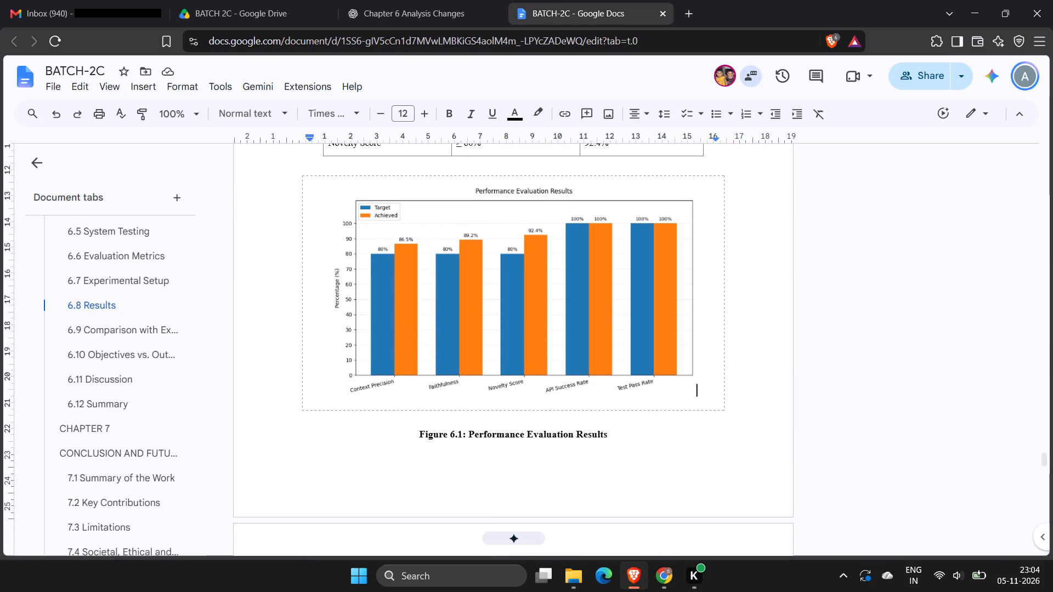
Add an empty left-aligned, non-bold line after the Figure 6.1 caption, above section 6.9.
click(632, 441)
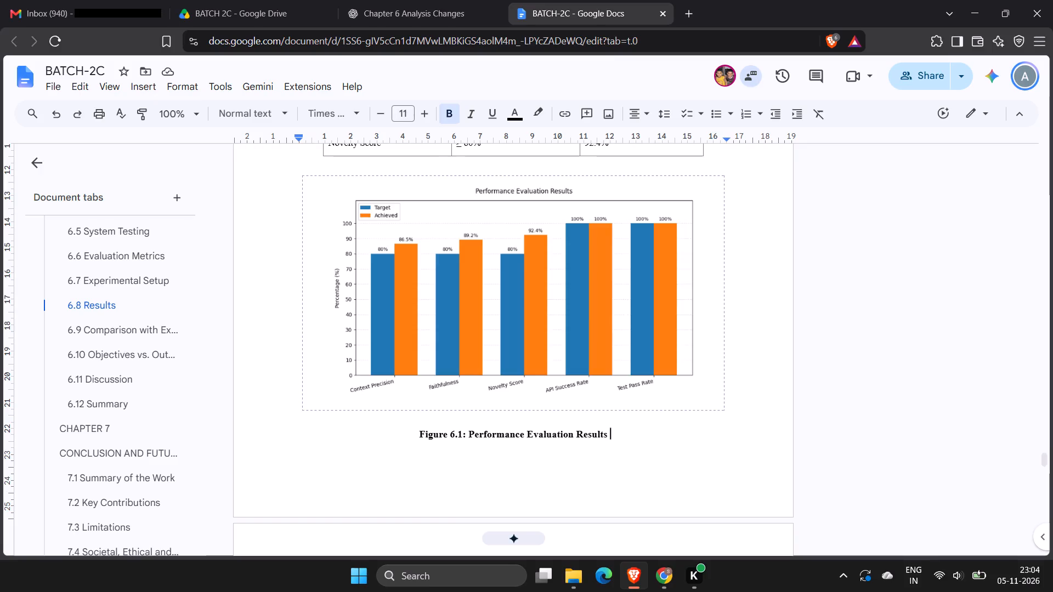
click(332, 377)
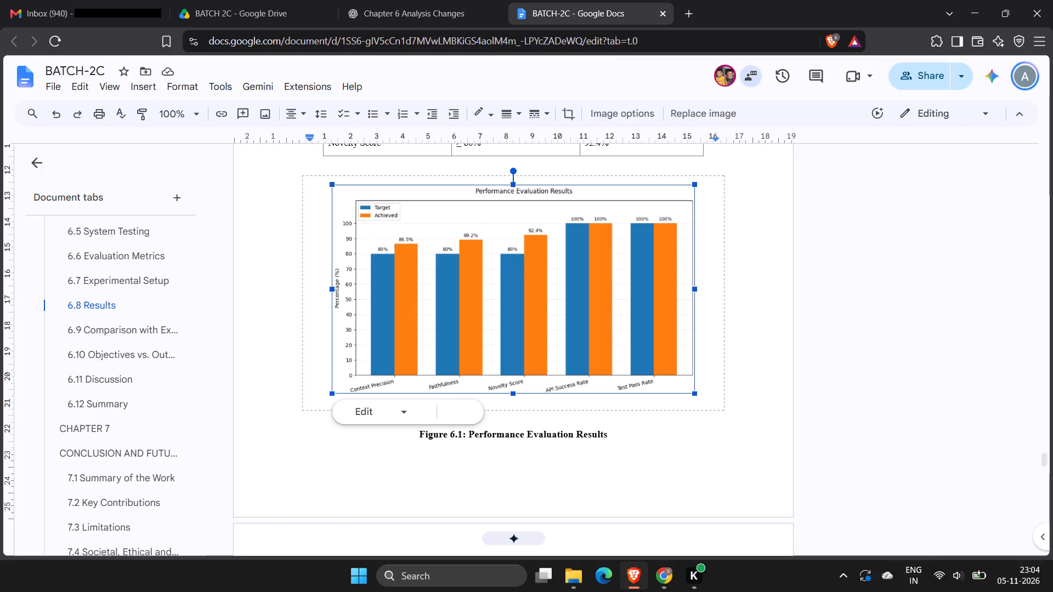
click(643, 451)
click(649, 371)
click(637, 425)
click(623, 438)
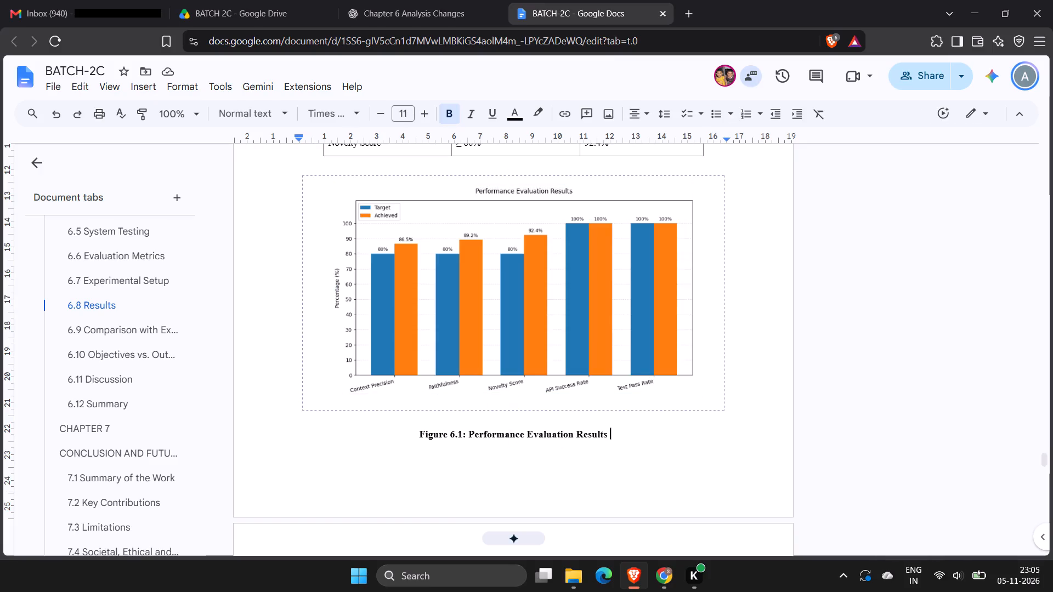
key(Return)
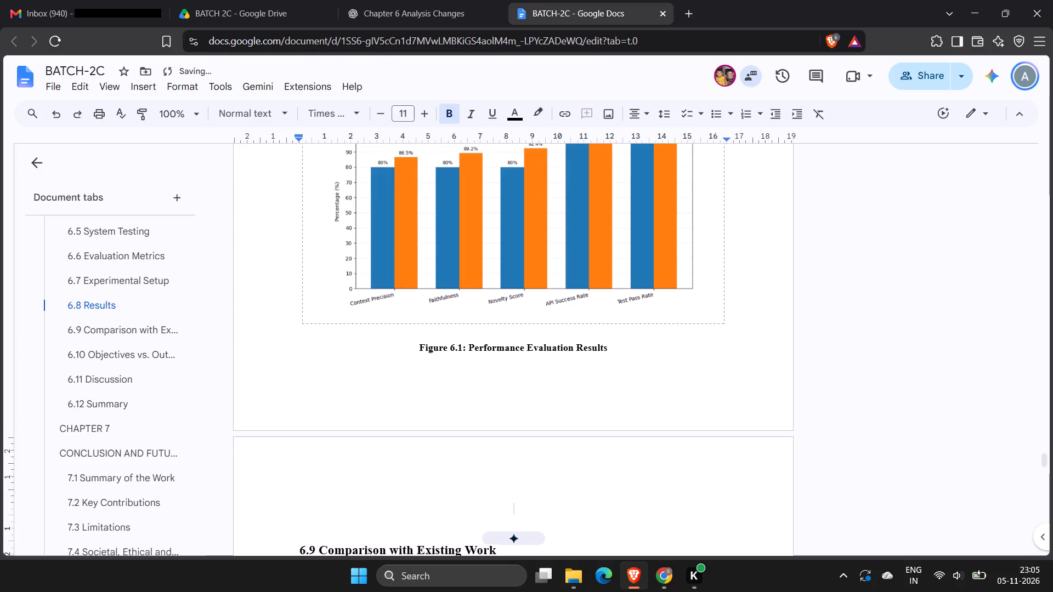
key(BackSpace)
key(BackSpace)
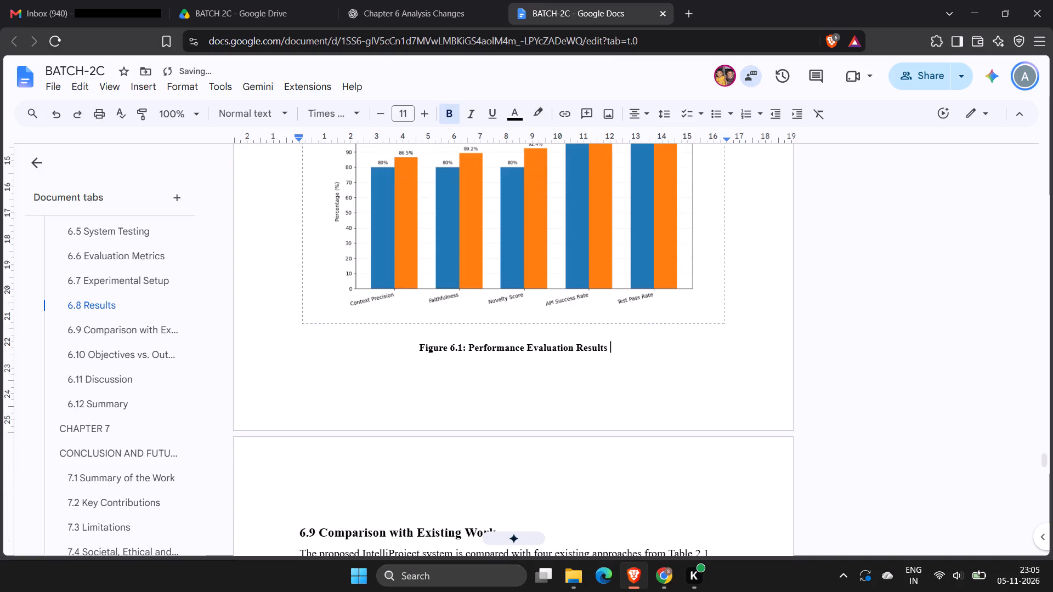
key(Return)
key(BackSpace)
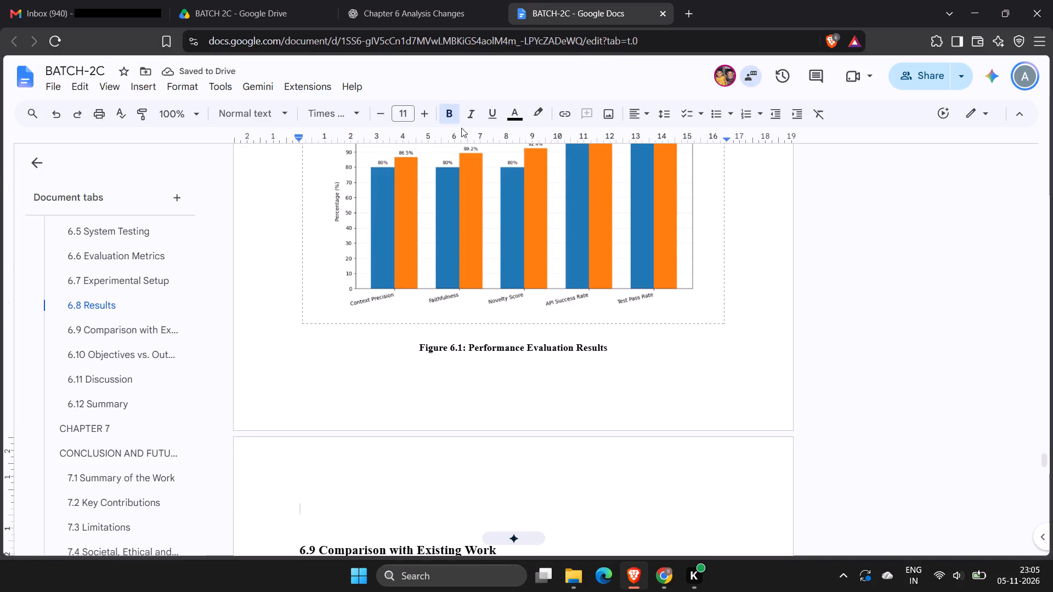
click(452, 117)
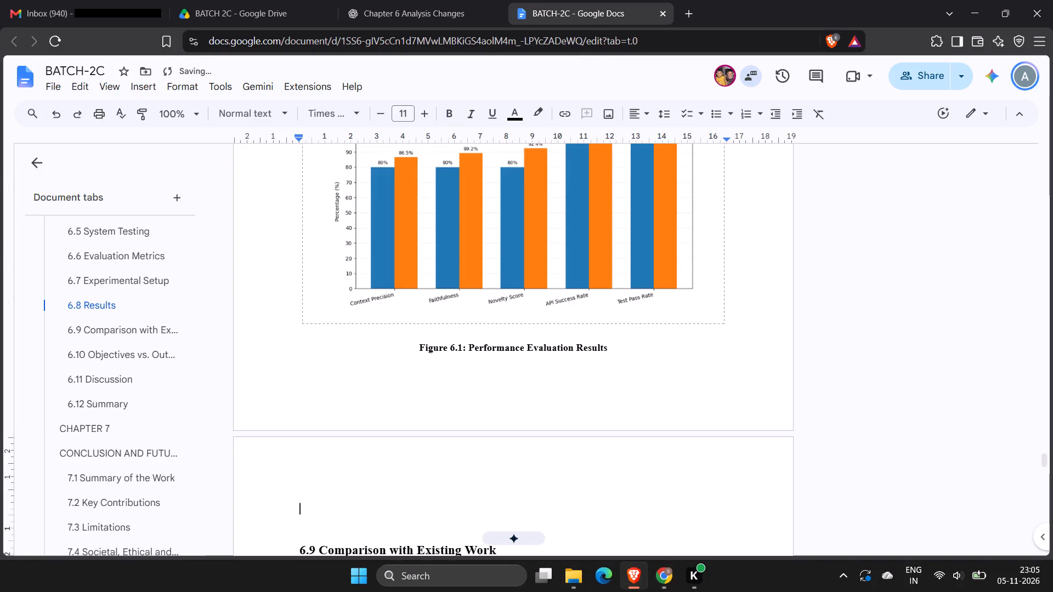
click(426, 0)
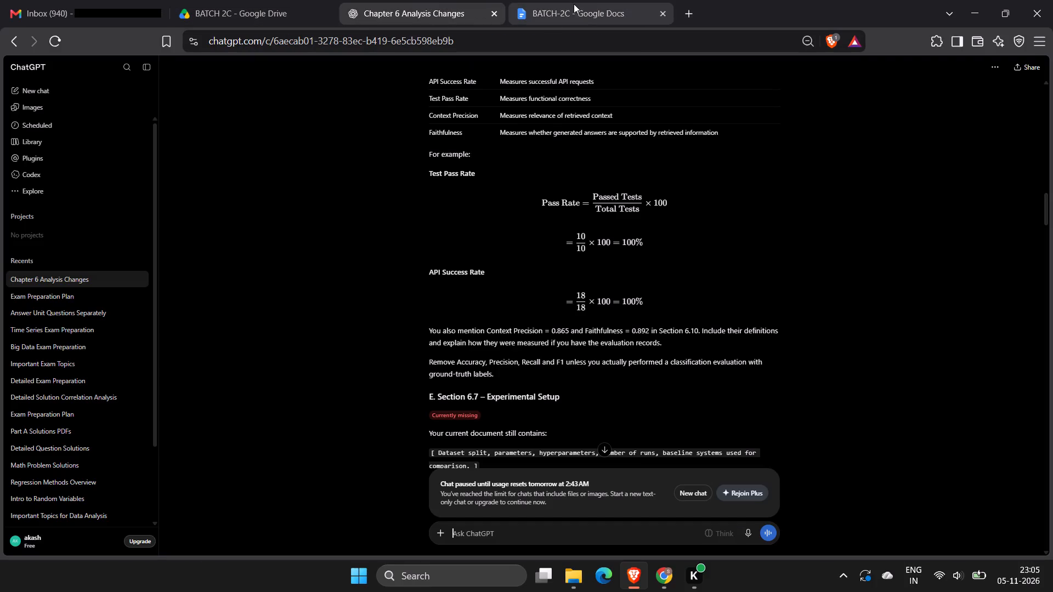
click(578, 2)
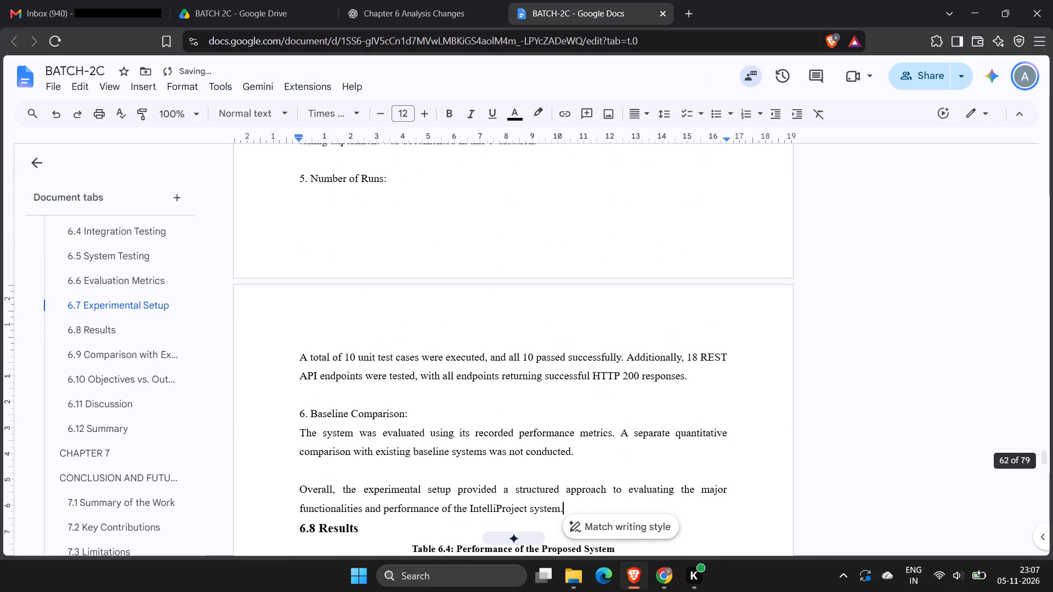
scroll(382, 258, up, 8)
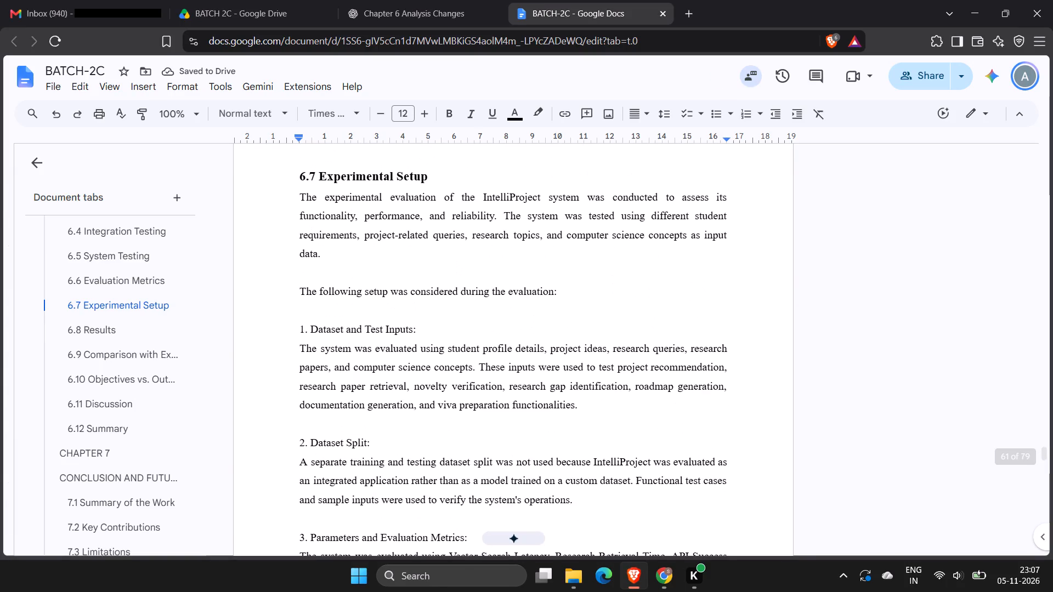
scroll(382, 258, down, 10)
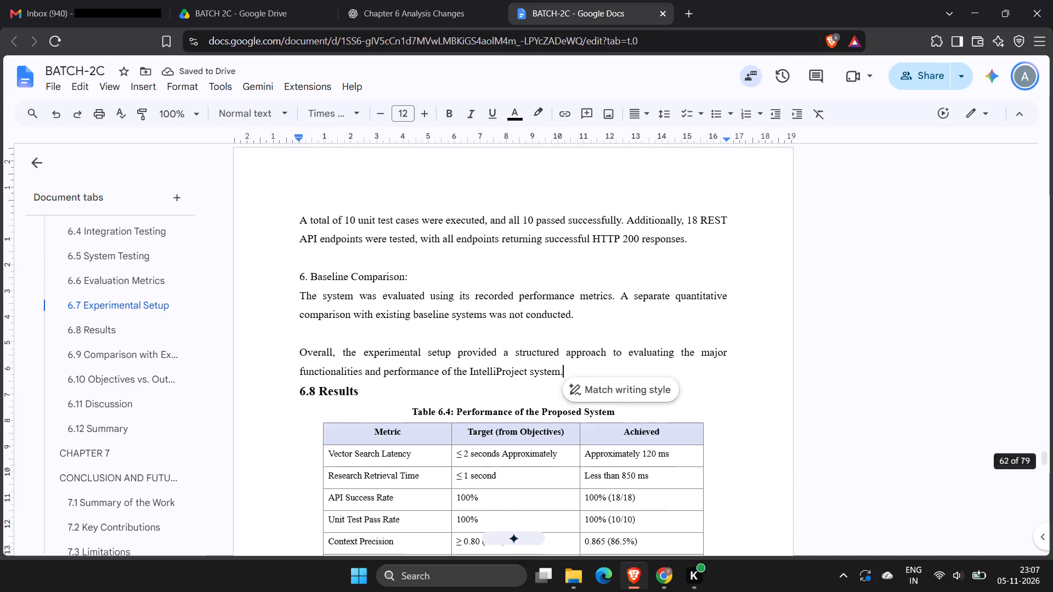
key(Return)
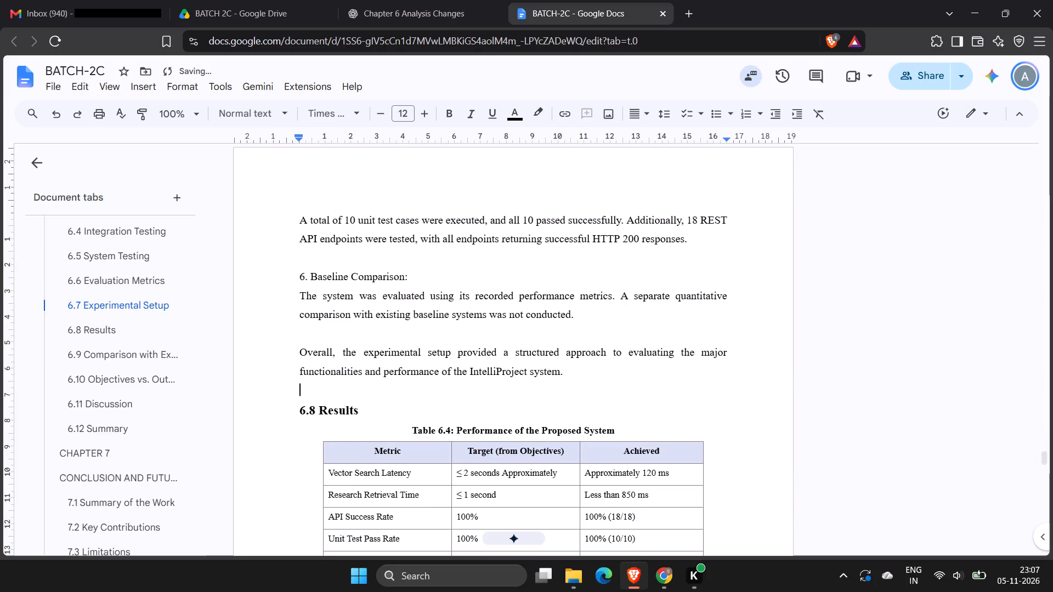
Clear the formatting of all the pasted body text under 6.7 Experimental Setup.
drag(570, 376, 320, 272)
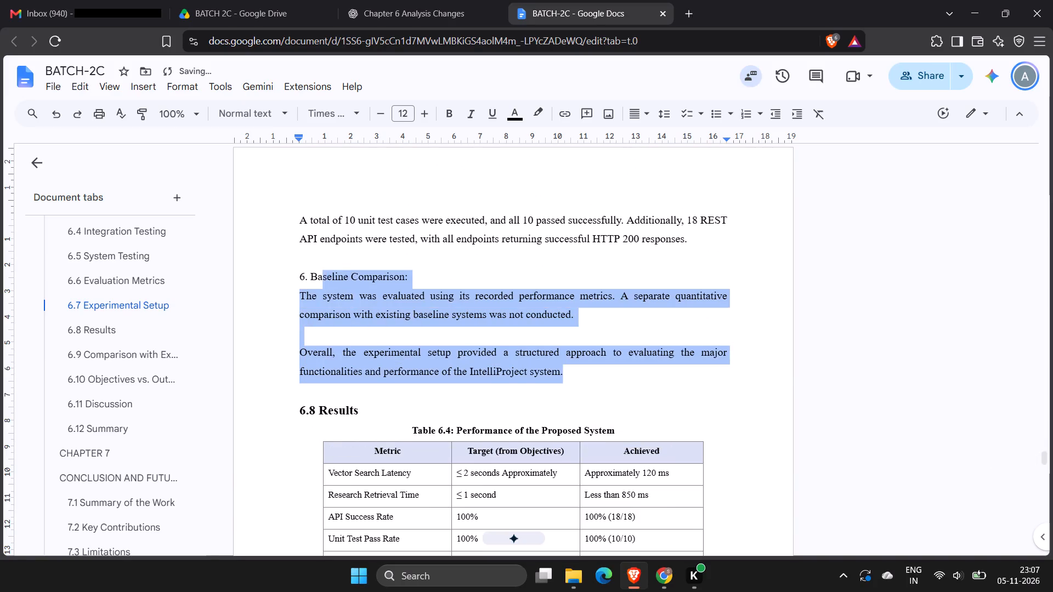
drag(320, 272, 310, 277)
scroll(322, 280, up, 9)
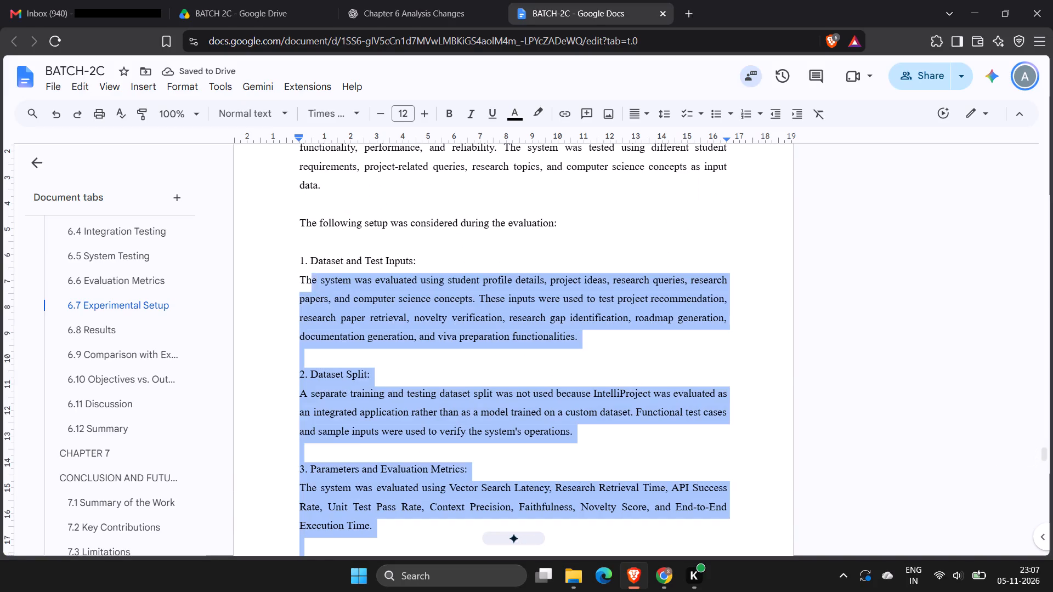
drag(310, 277, 293, 270)
scroll(302, 271, up, 2)
click(180, 86)
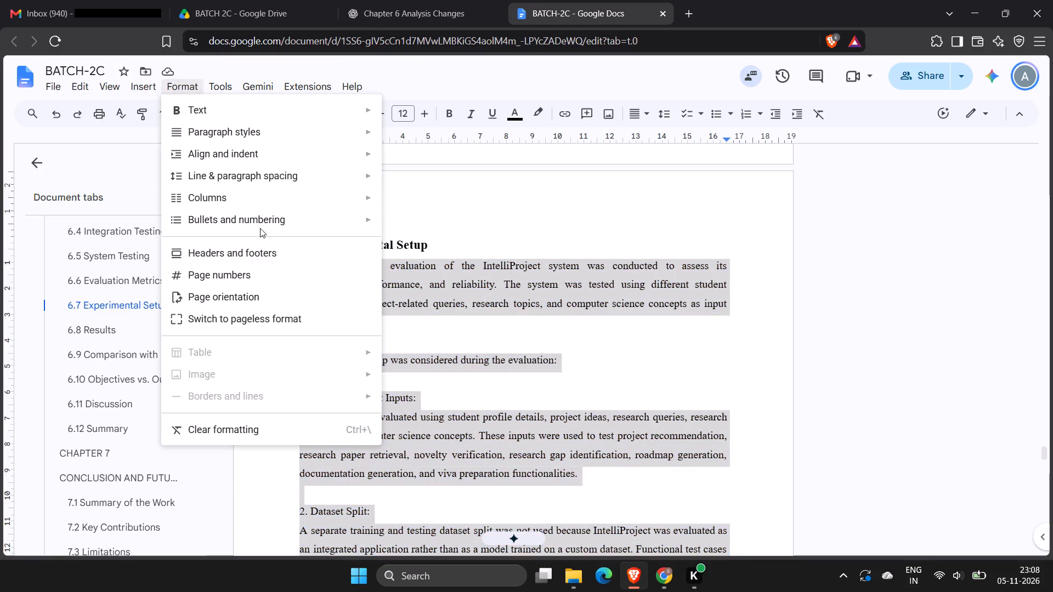
click(254, 429)
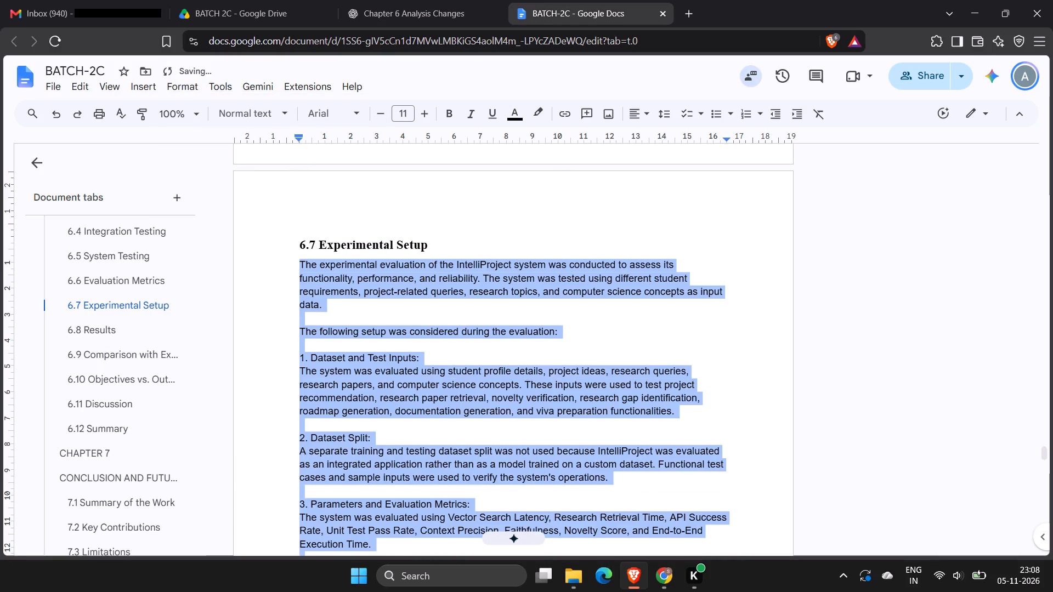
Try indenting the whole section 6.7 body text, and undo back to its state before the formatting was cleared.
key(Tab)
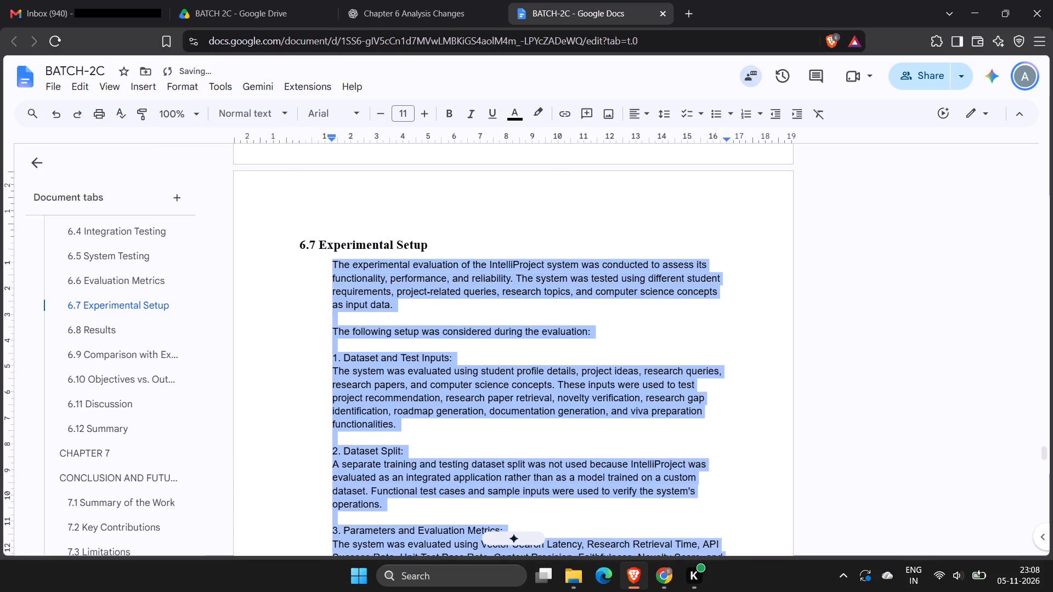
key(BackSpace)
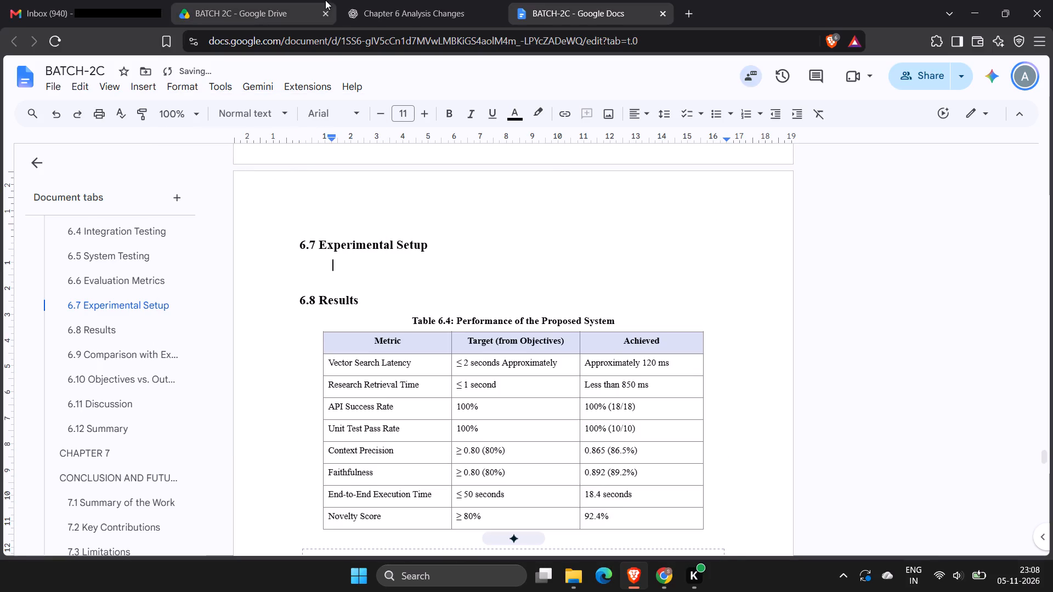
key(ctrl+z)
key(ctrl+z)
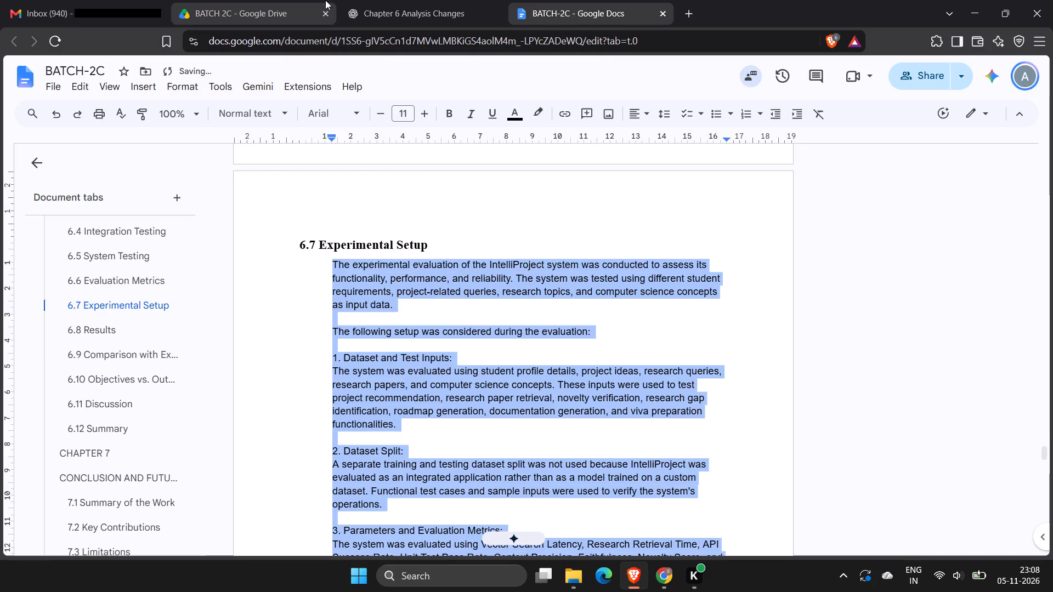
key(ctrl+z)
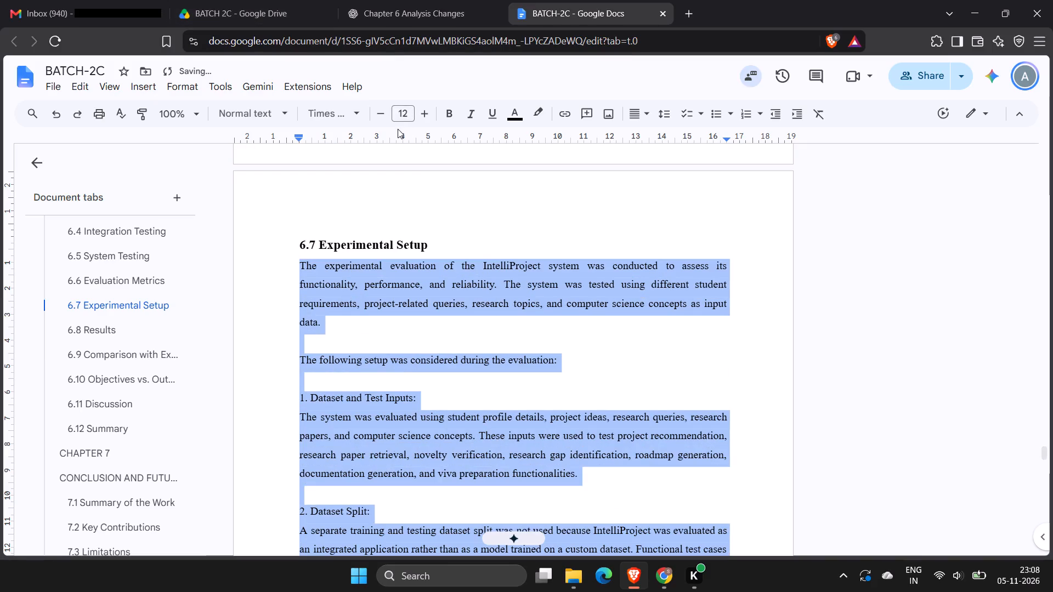
Clear the section 6.7 body text's formatting again and set it to Times New Roman, size 12.
click(176, 86)
click(223, 426)
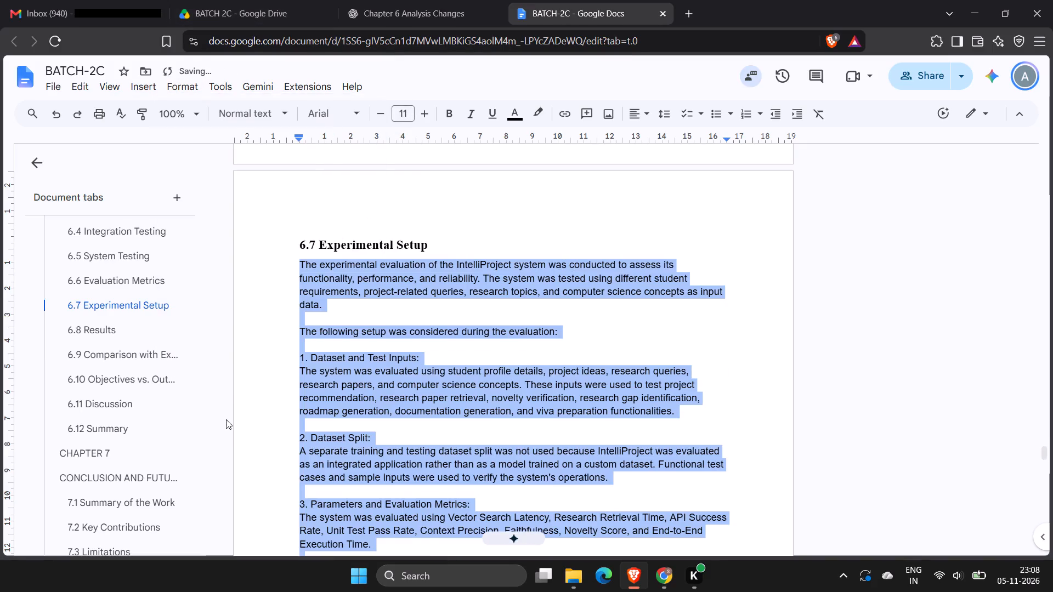
click(345, 117)
click(364, 193)
click(418, 110)
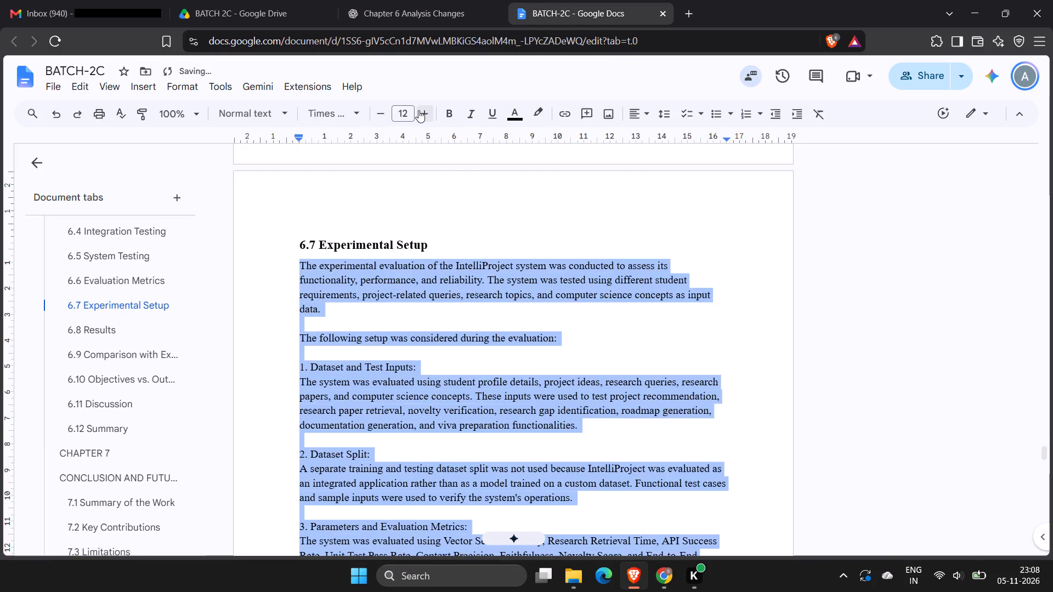
click(331, 310)
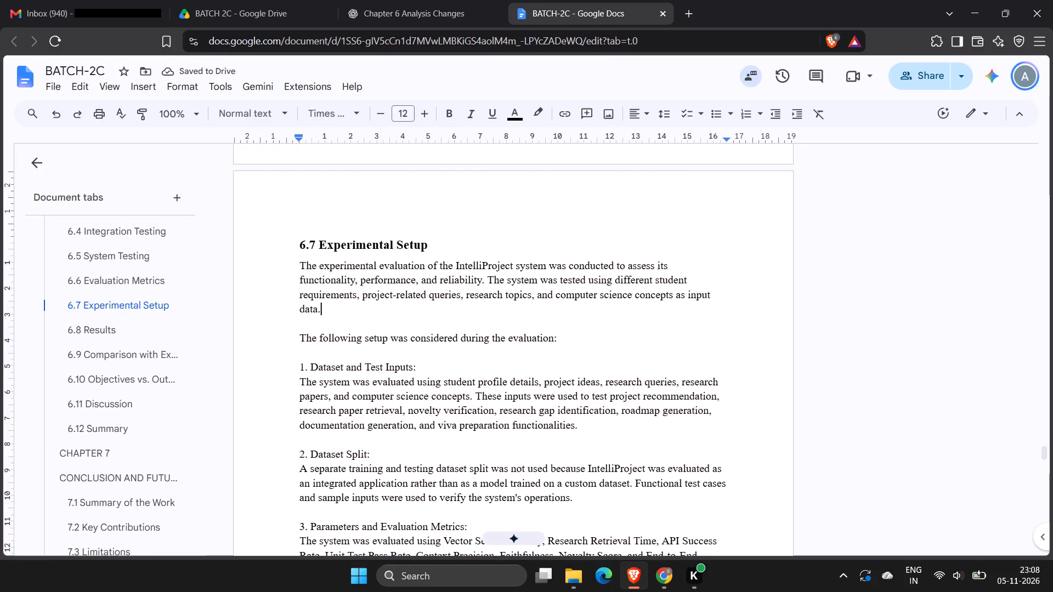
Make the line "The following setup was considered during the evaluation:" bold.
drag(562, 341, 301, 336)
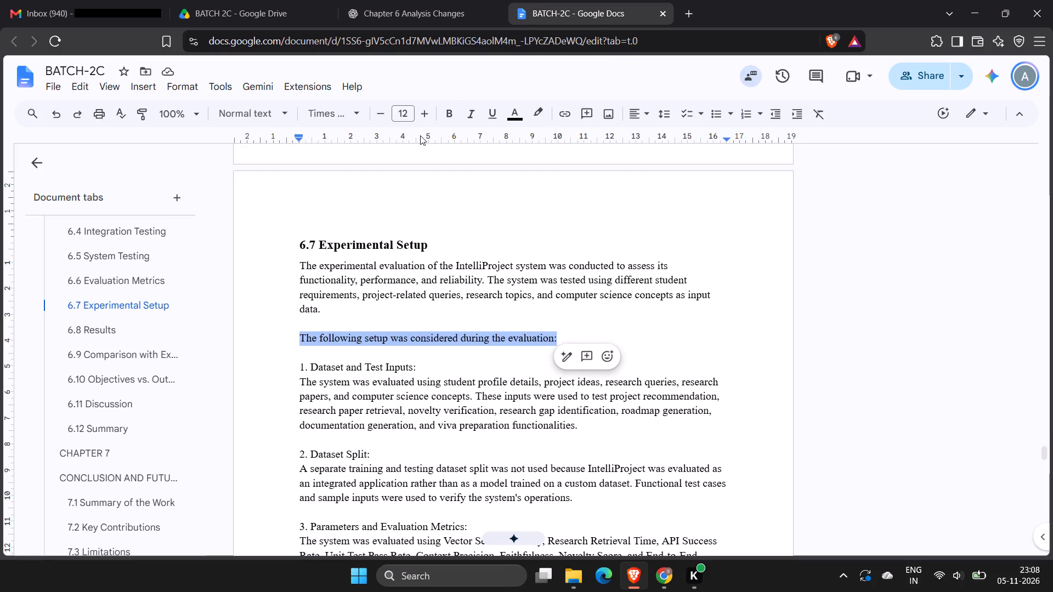
click(455, 118)
click(347, 372)
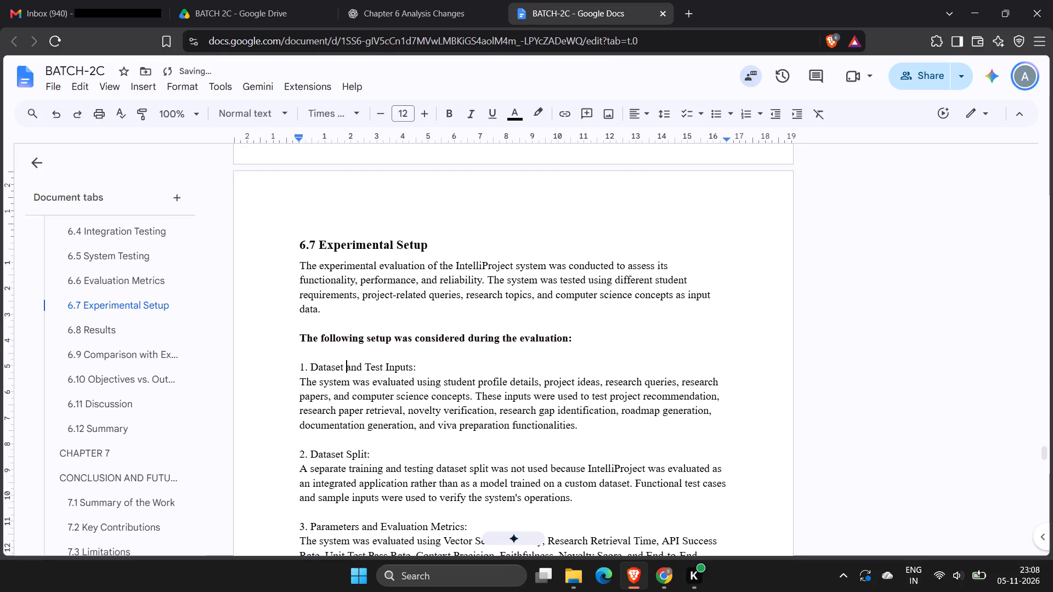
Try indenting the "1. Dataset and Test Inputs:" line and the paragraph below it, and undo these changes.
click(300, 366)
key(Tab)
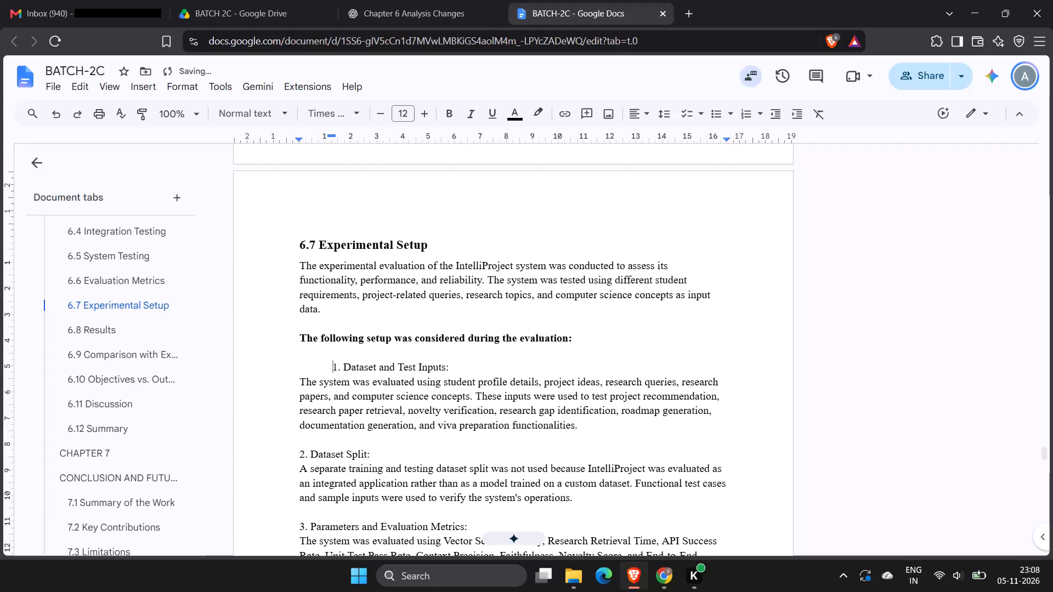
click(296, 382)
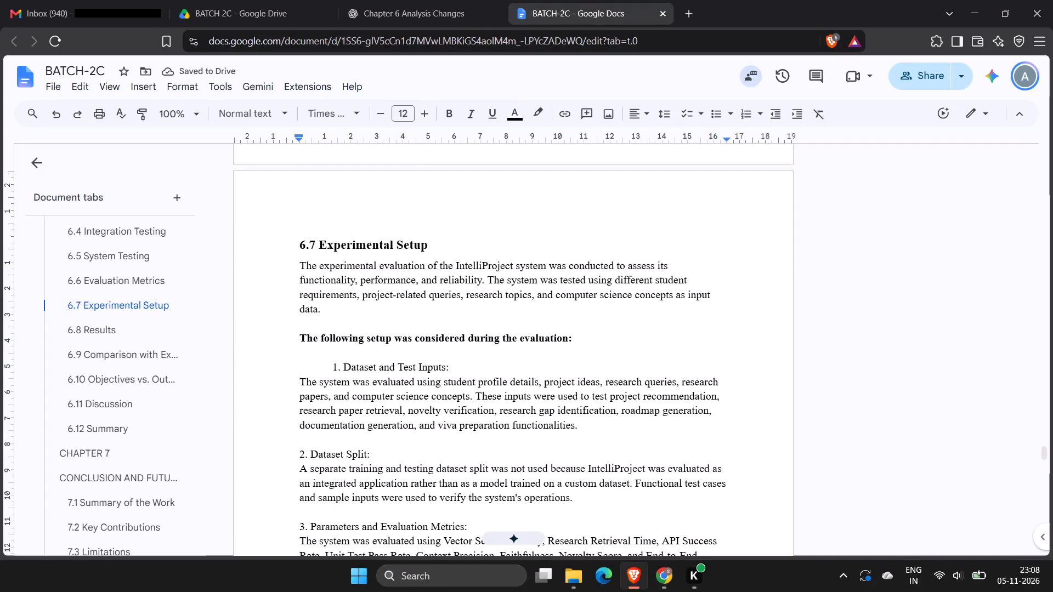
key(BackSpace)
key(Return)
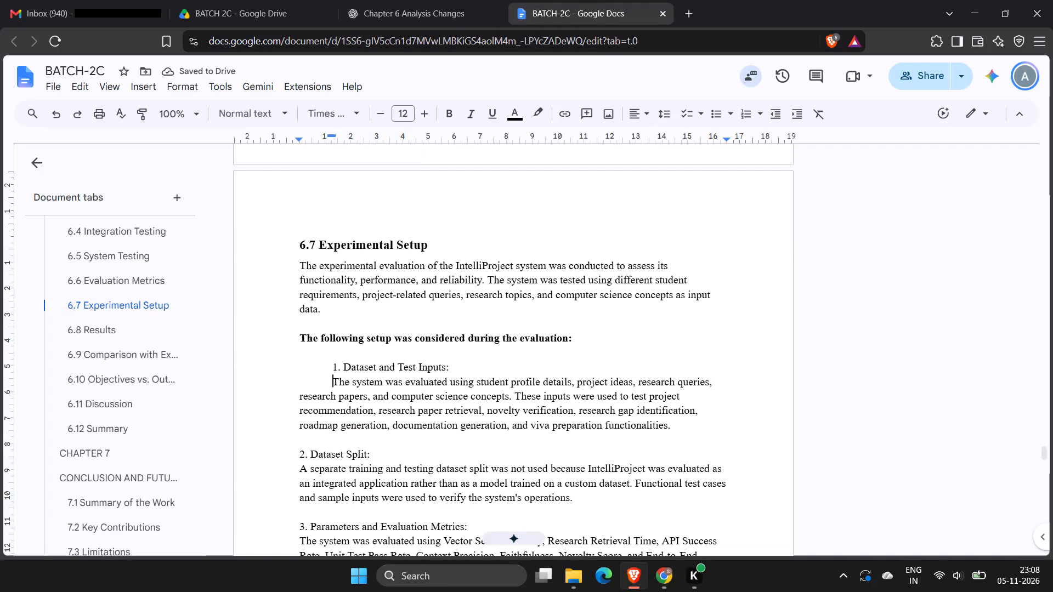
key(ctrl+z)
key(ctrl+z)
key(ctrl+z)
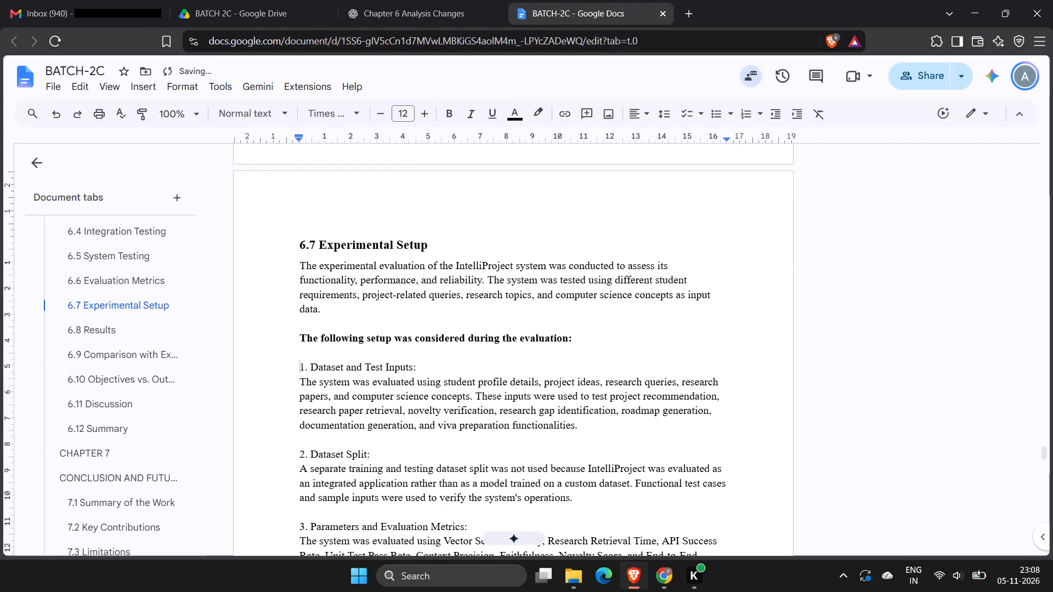
Make the subheading "1. Dataset and Test Inputs:" bold.
drag(420, 366, 330, 368)
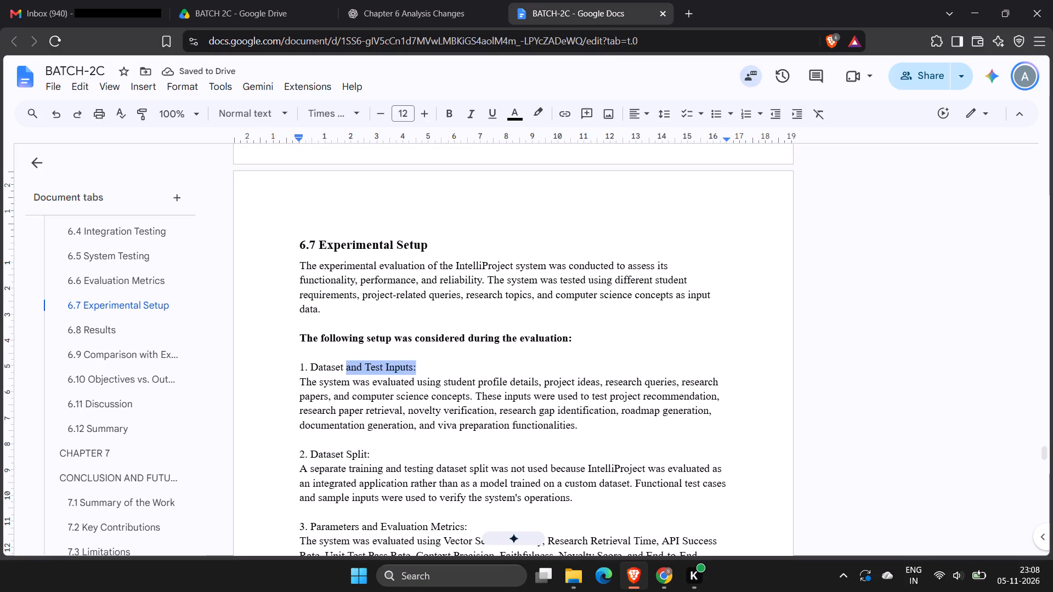
drag(330, 368, 297, 365)
click(448, 115)
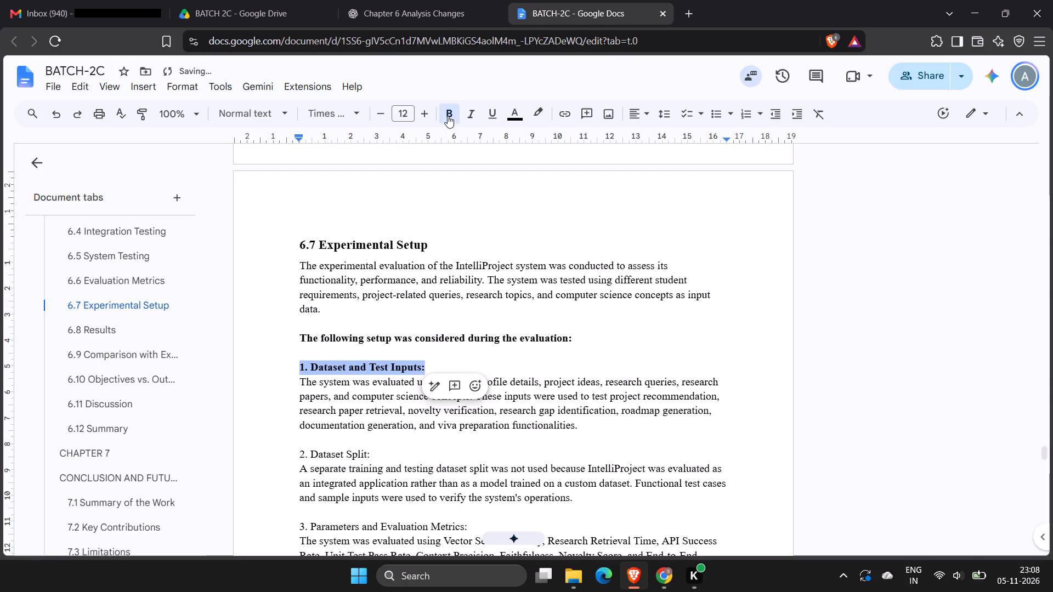
Make section 6.7's subheadings 2 to 6 bold, from "2. Dataset Split:" through "6. Baseline Comparison:".
drag(375, 455, 295, 453)
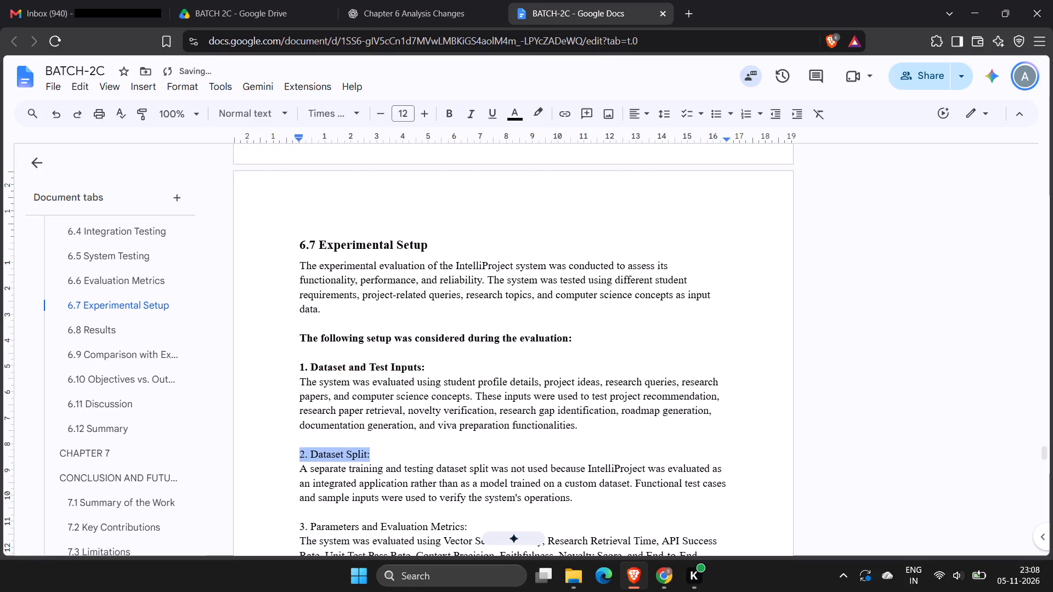
click(455, 115)
scroll(439, 423, down, 2)
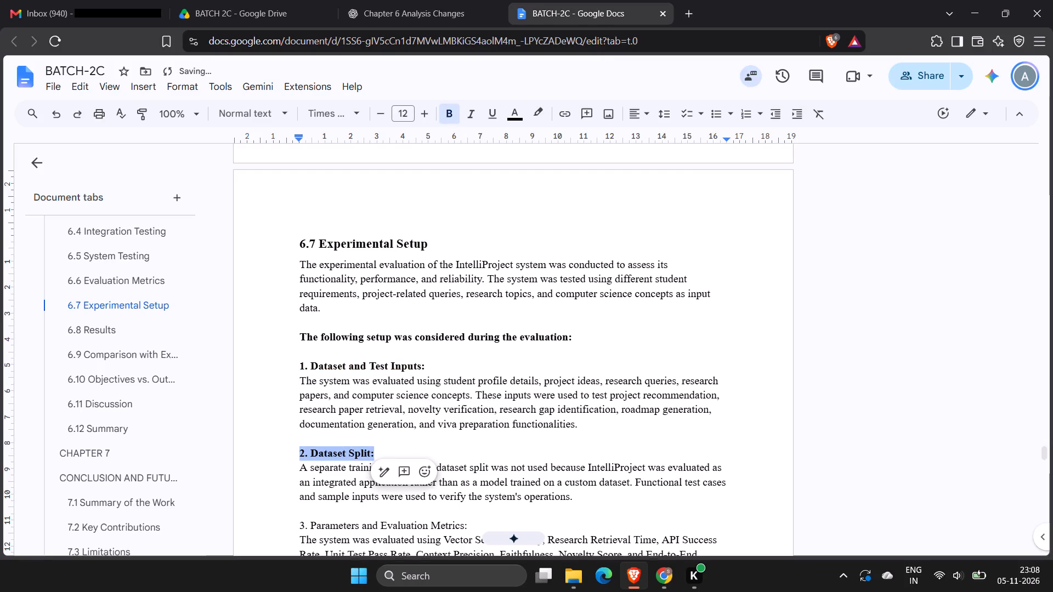
drag(476, 389, 383, 379)
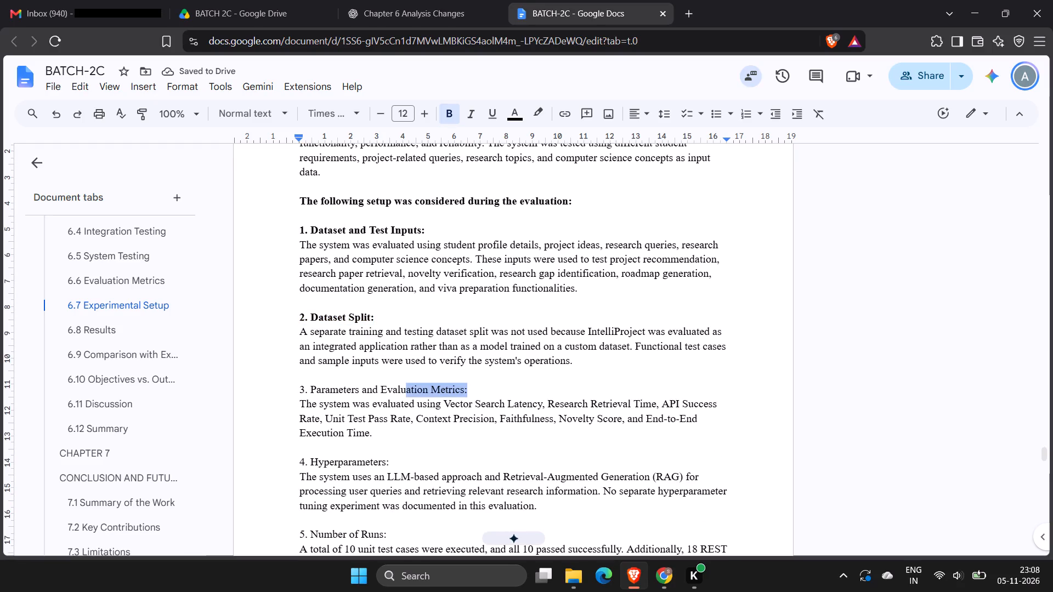
drag(383, 379, 301, 390)
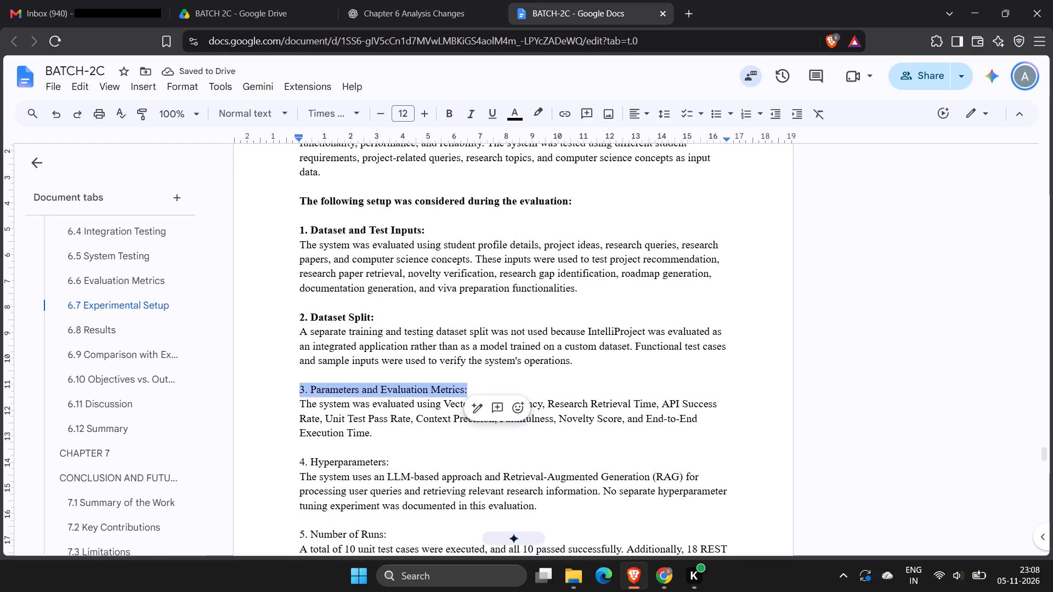
click(448, 108)
scroll(336, 344, down, 3)
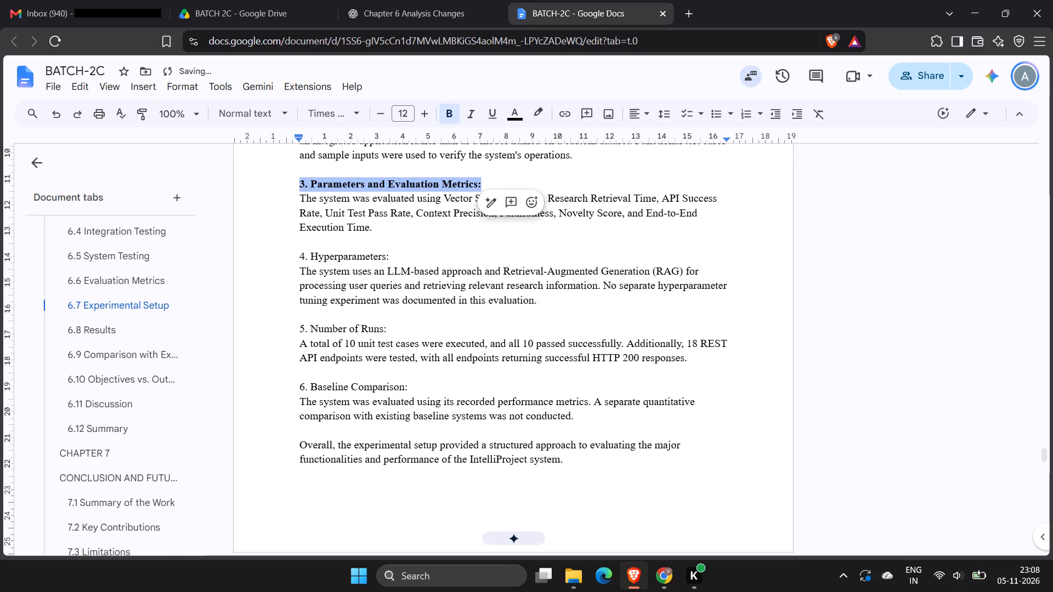
drag(400, 253, 291, 263)
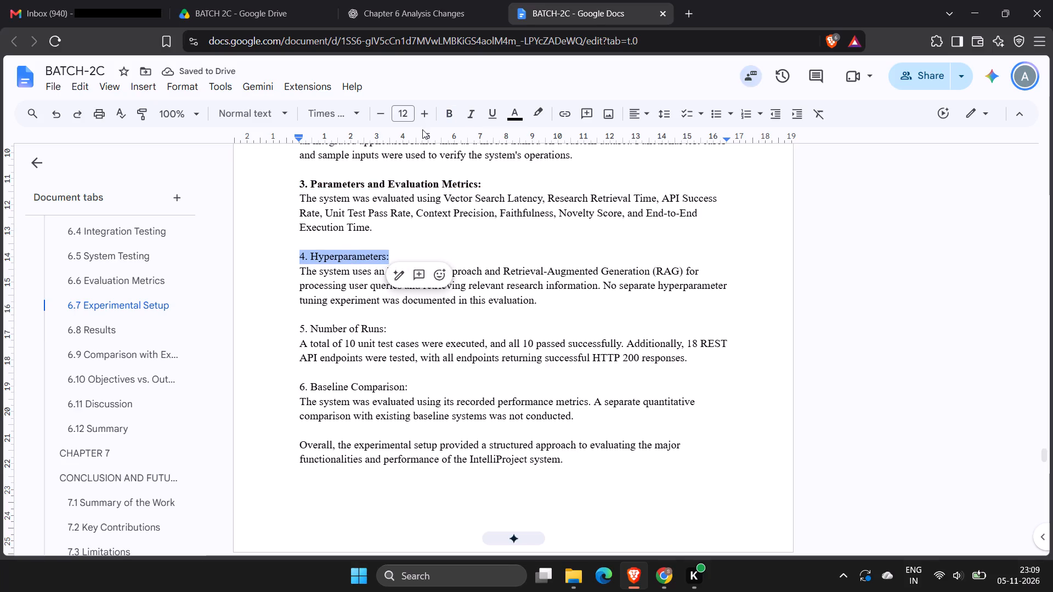
click(445, 111)
drag(391, 331, 320, 338)
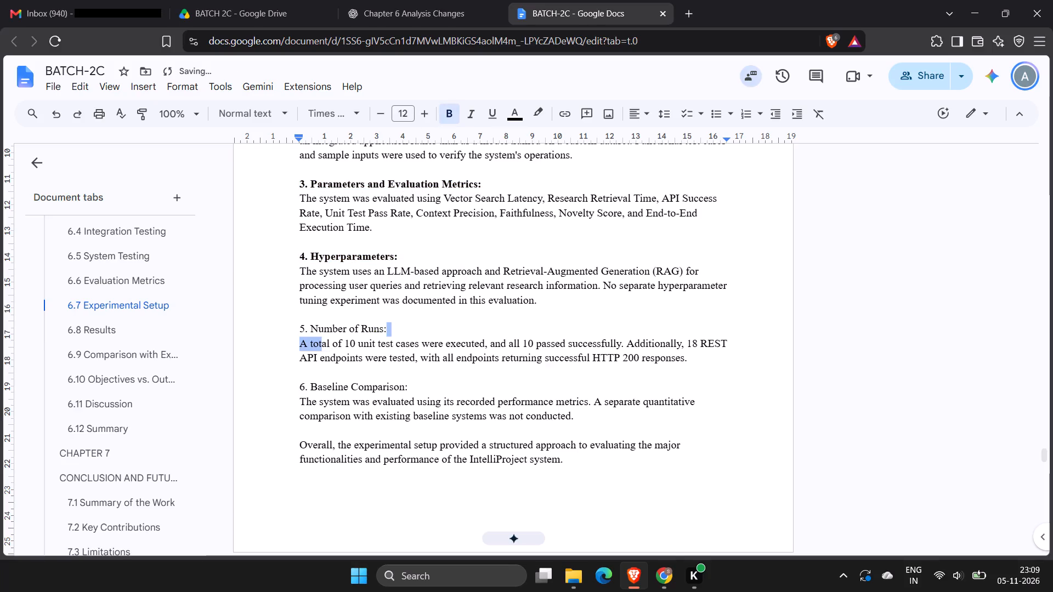
drag(320, 338, 302, 332)
click(450, 108)
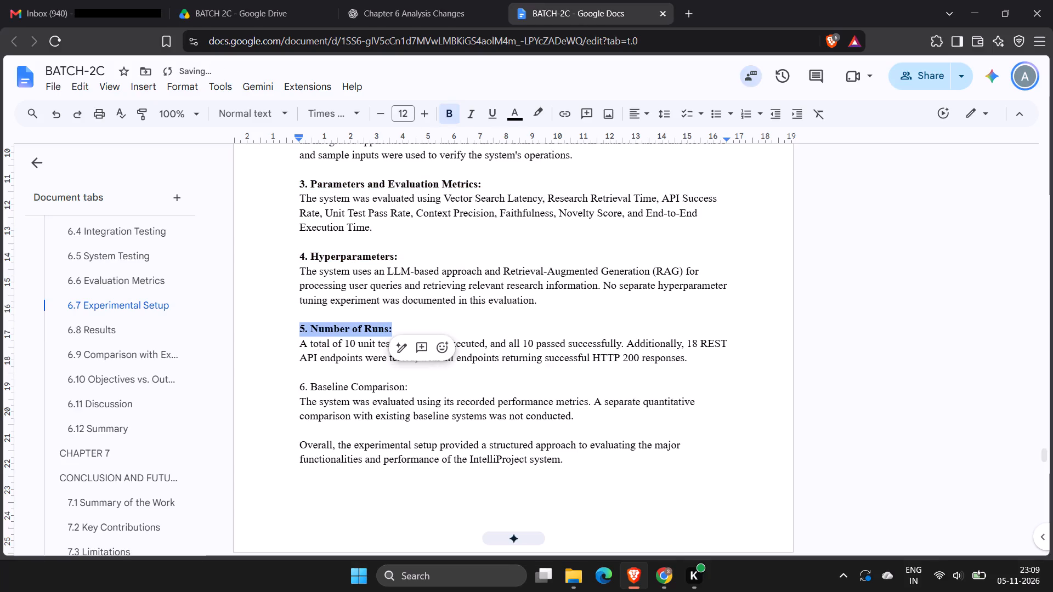
drag(410, 386, 299, 392)
click(452, 117)
Try to pull the "6.8 Results" heading up toward the end of section 6.7 by deleting backward from its start.
scroll(378, 451, down, 3)
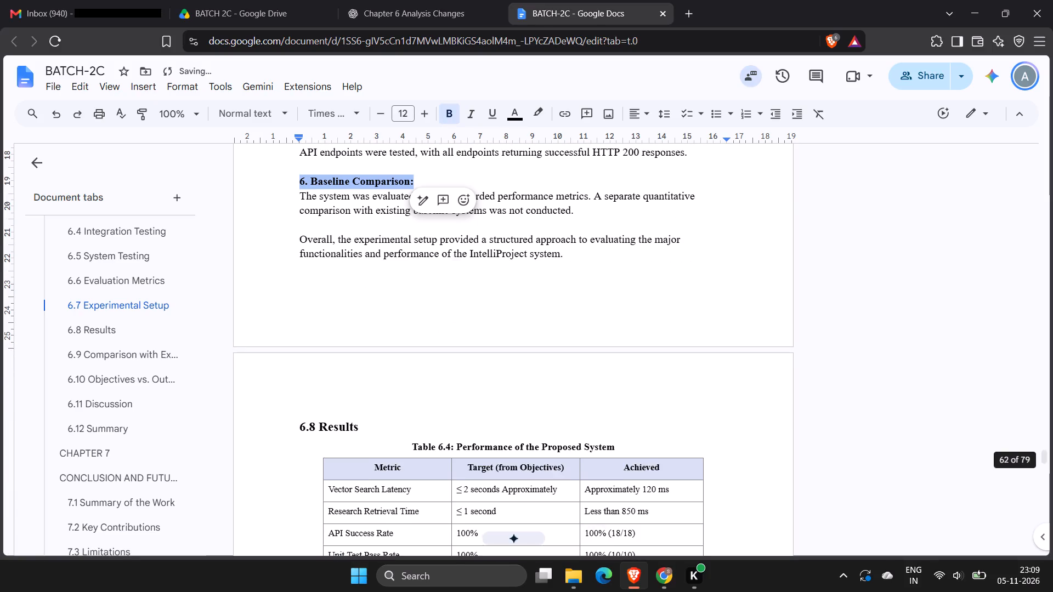
click(354, 391)
click(276, 421)
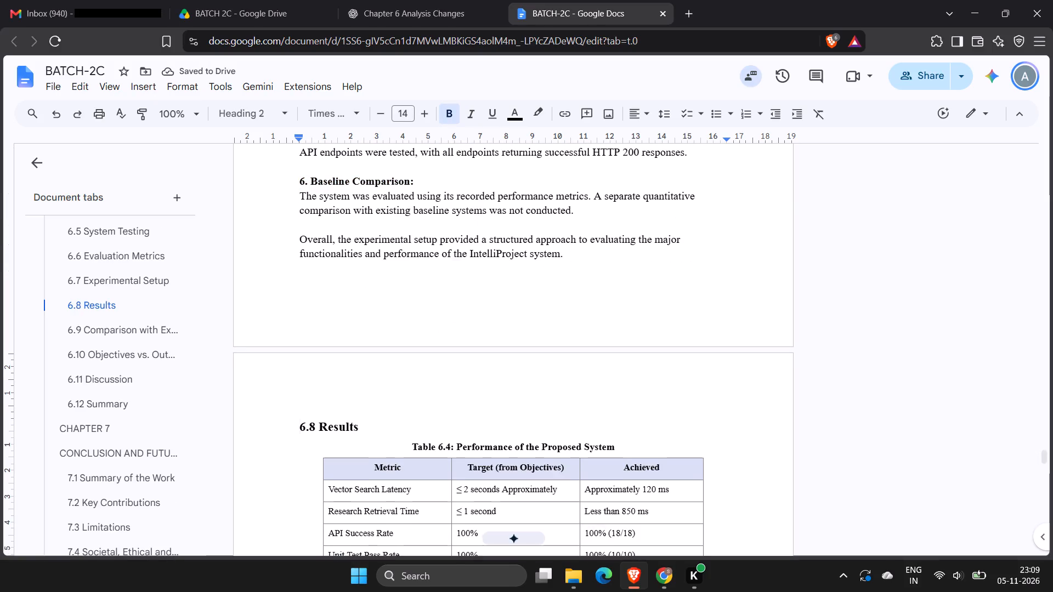
key(BackSpace)
Review Chapter 6 of the report, from the later sections' tables and discussion back to the chapter opening and section 6.2.
scroll(375, 388, down, 2)
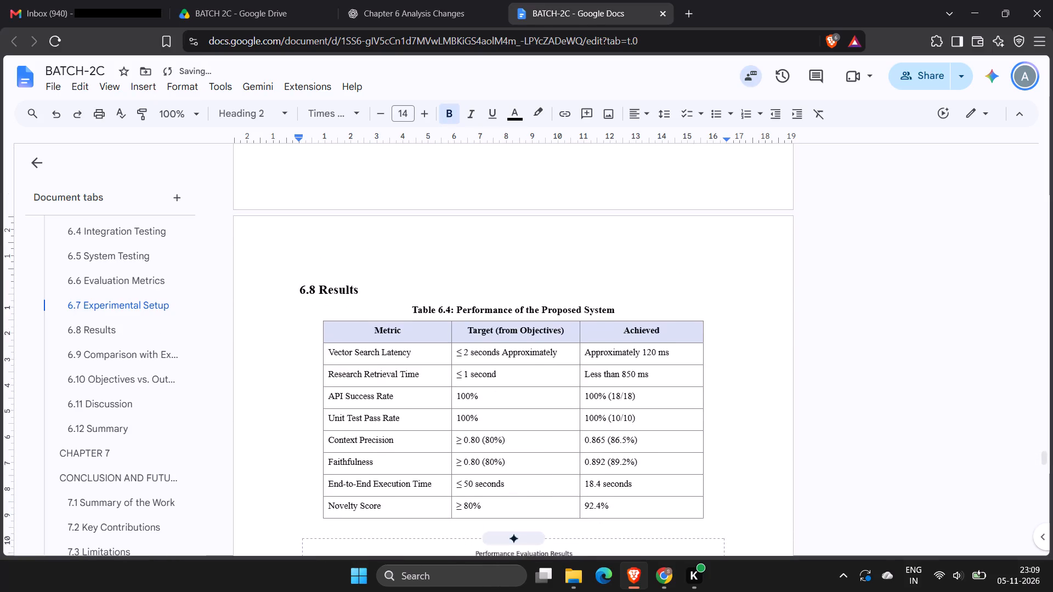
scroll(375, 388, down, 19)
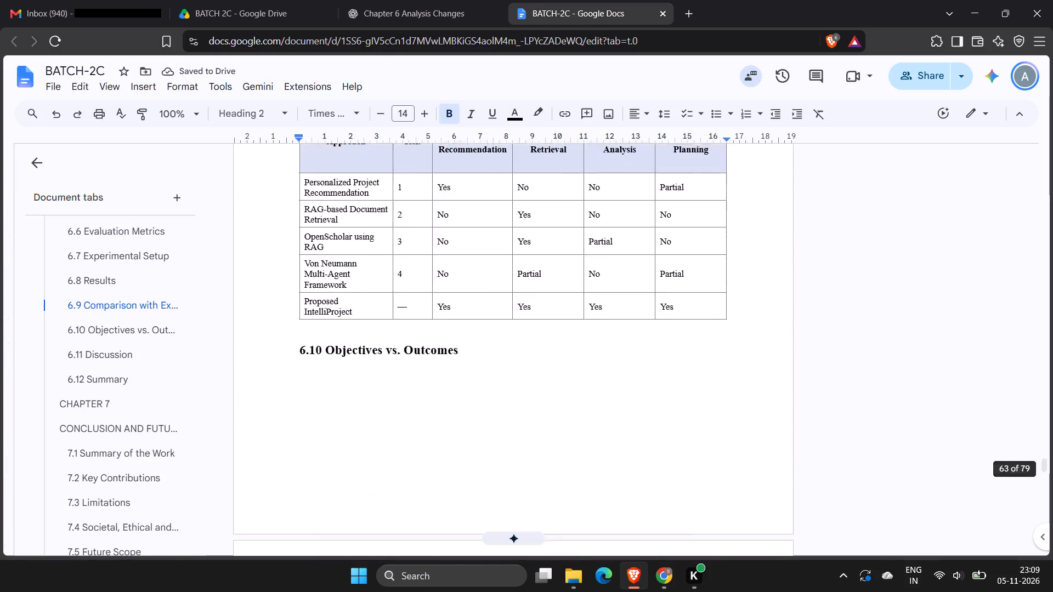
scroll(375, 388, down, 15)
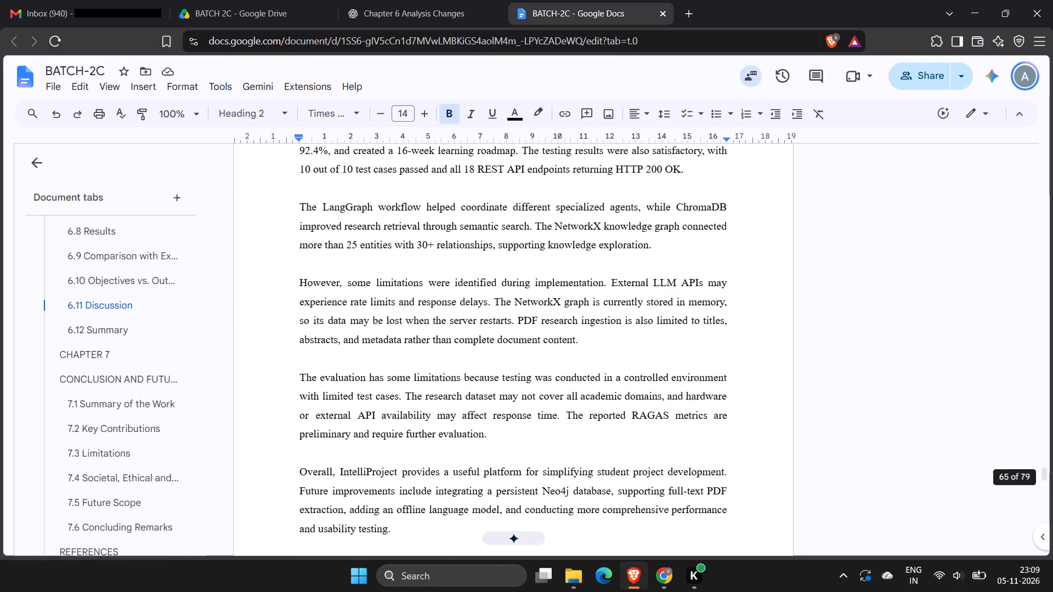
scroll(375, 388, up, 20)
scroll(375, 388, up, 20)
scroll(375, 388, up, 1)
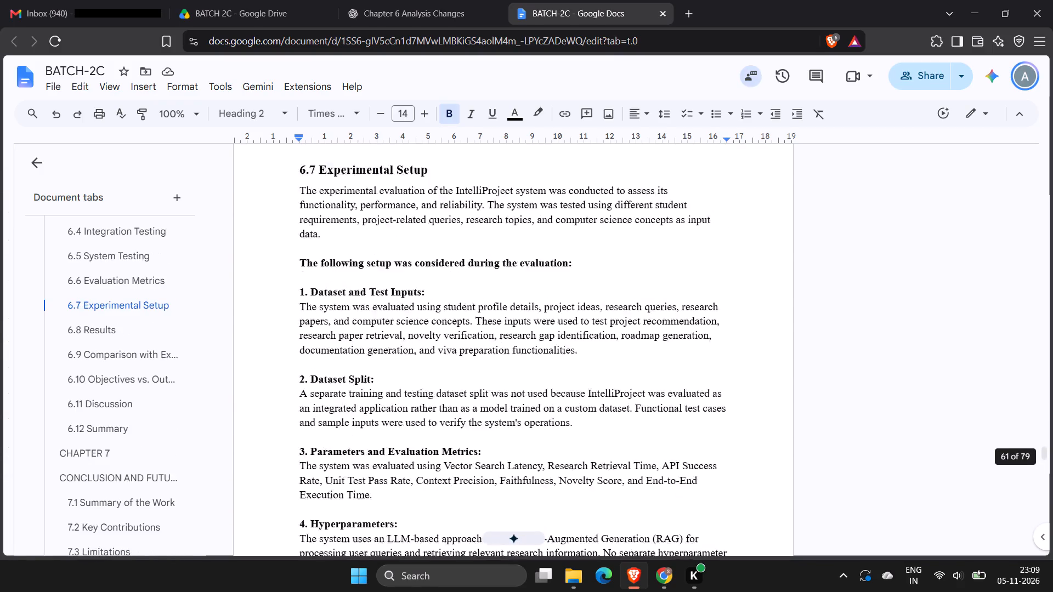
scroll(375, 386, up, 20)
scroll(375, 386, up, 20)
scroll(375, 386, up, 1)
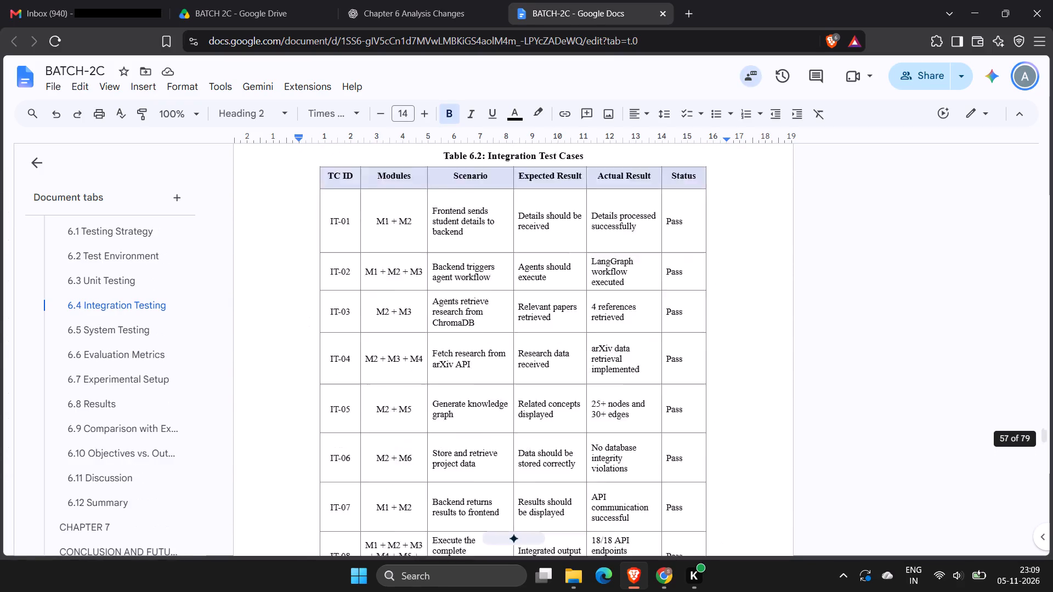
scroll(375, 385, up, 16)
scroll(375, 385, up, 11)
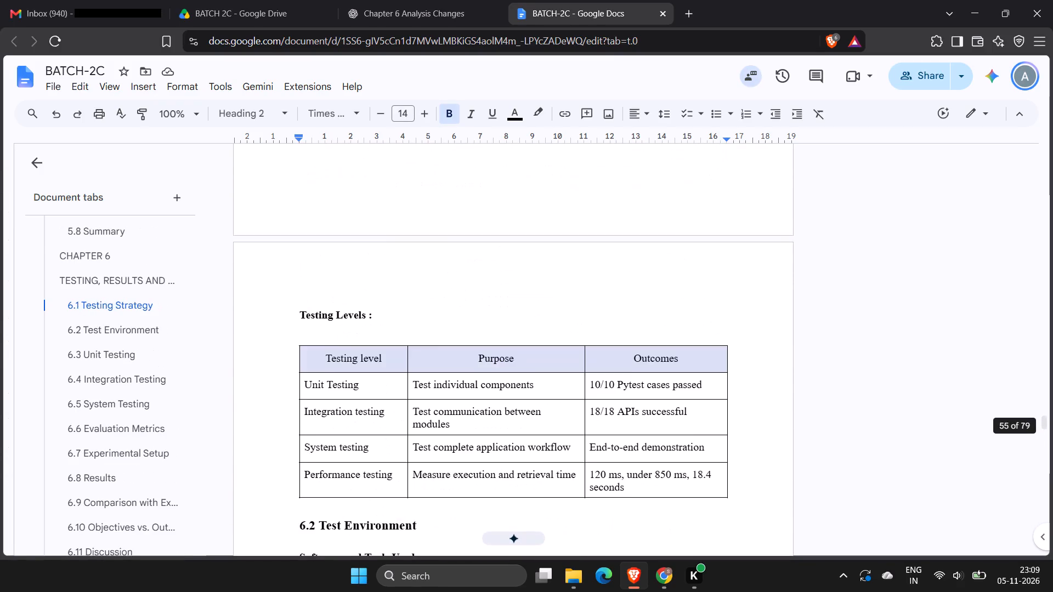
scroll(375, 385, up, 10)
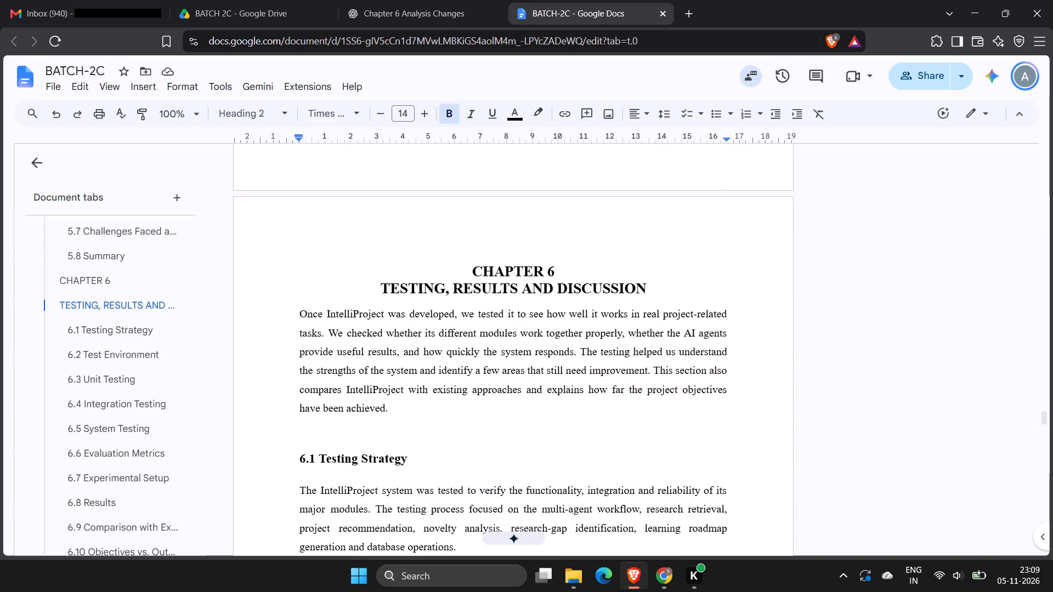
scroll(375, 385, down, 14)
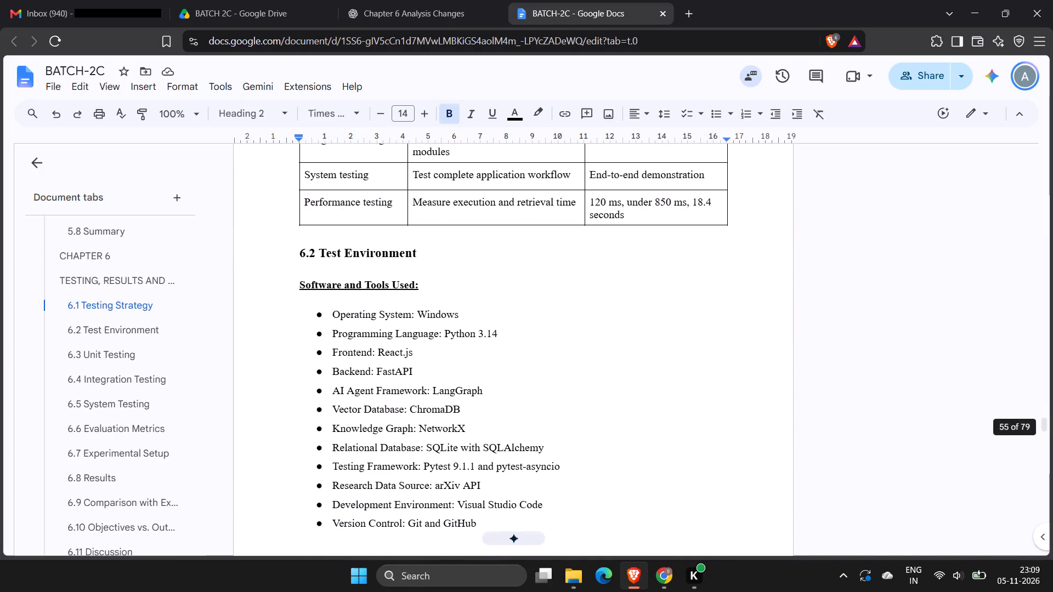
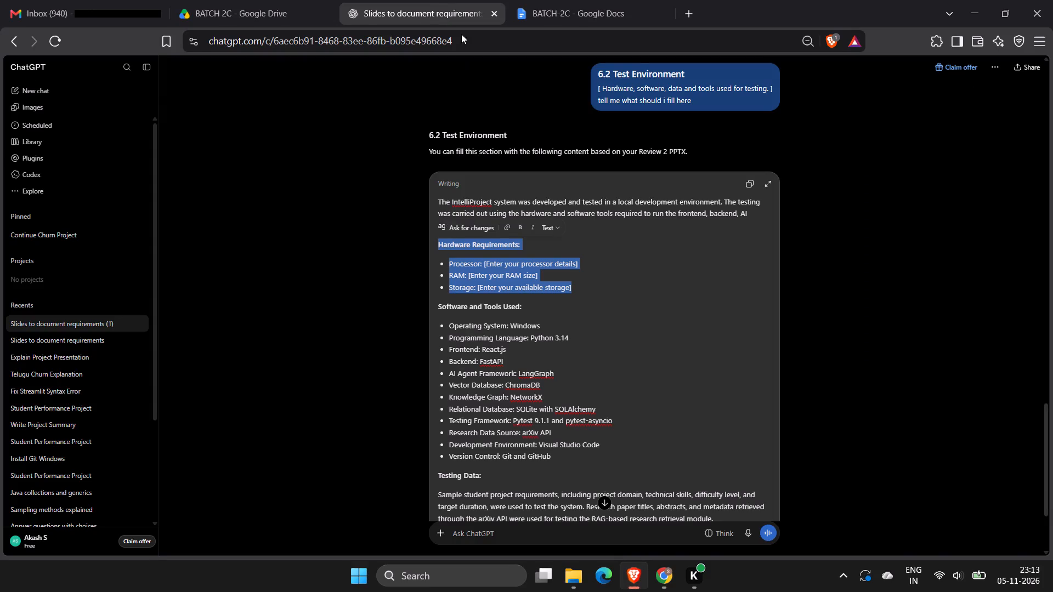
click(581, 0)
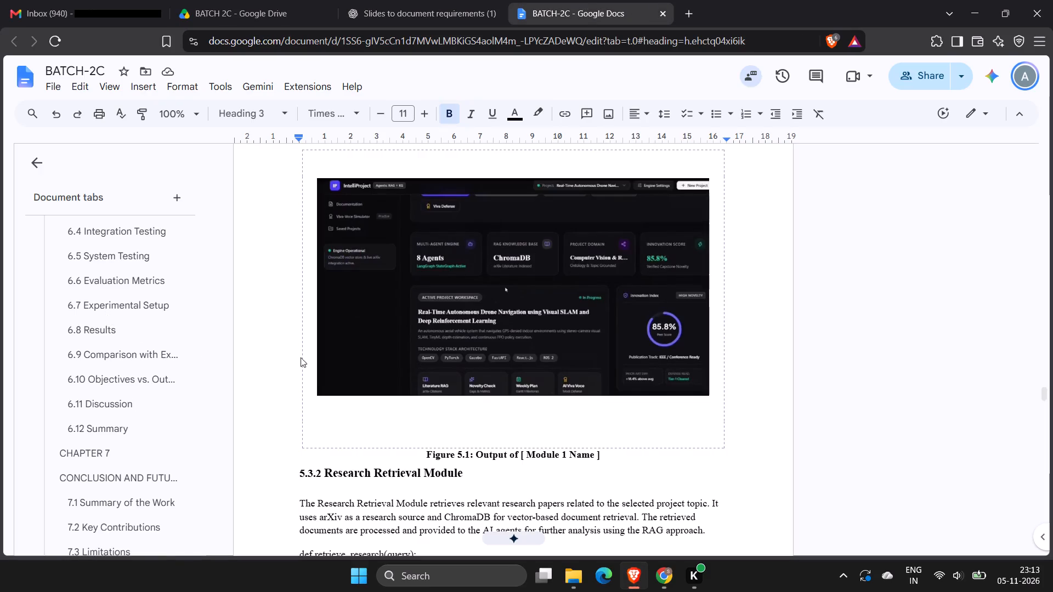
scroll(423, 338, down, 20)
scroll(423, 338, down, 12)
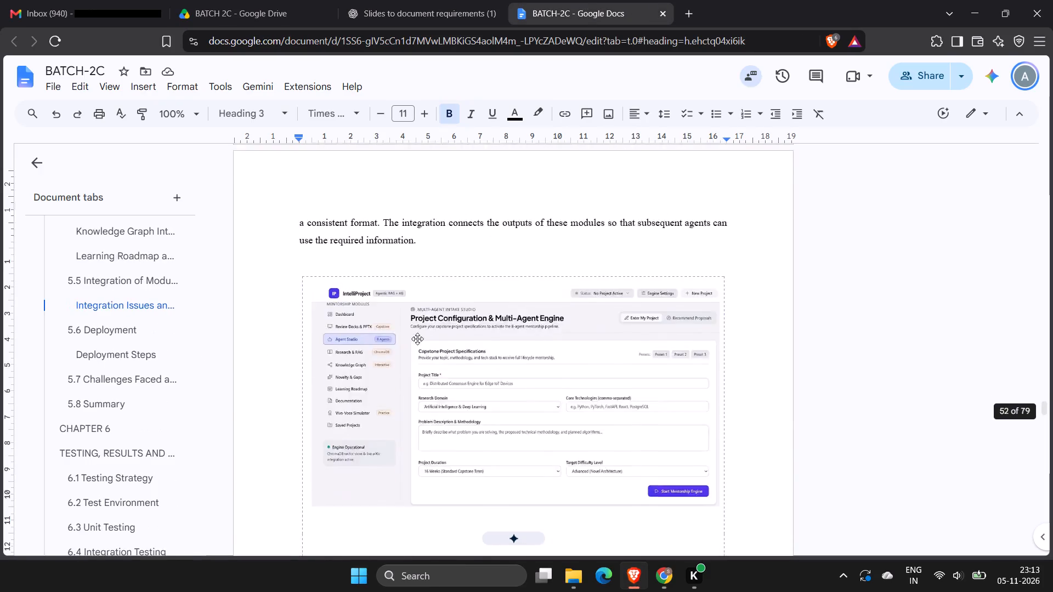
scroll(417, 339, down, 20)
scroll(417, 339, down, 3)
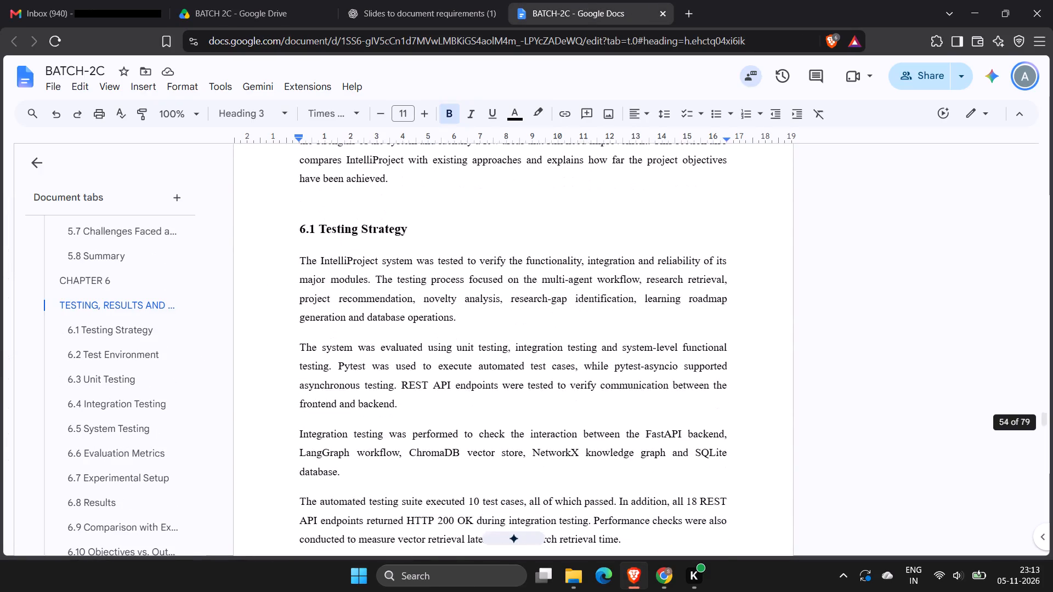
scroll(411, 333, down, 9)
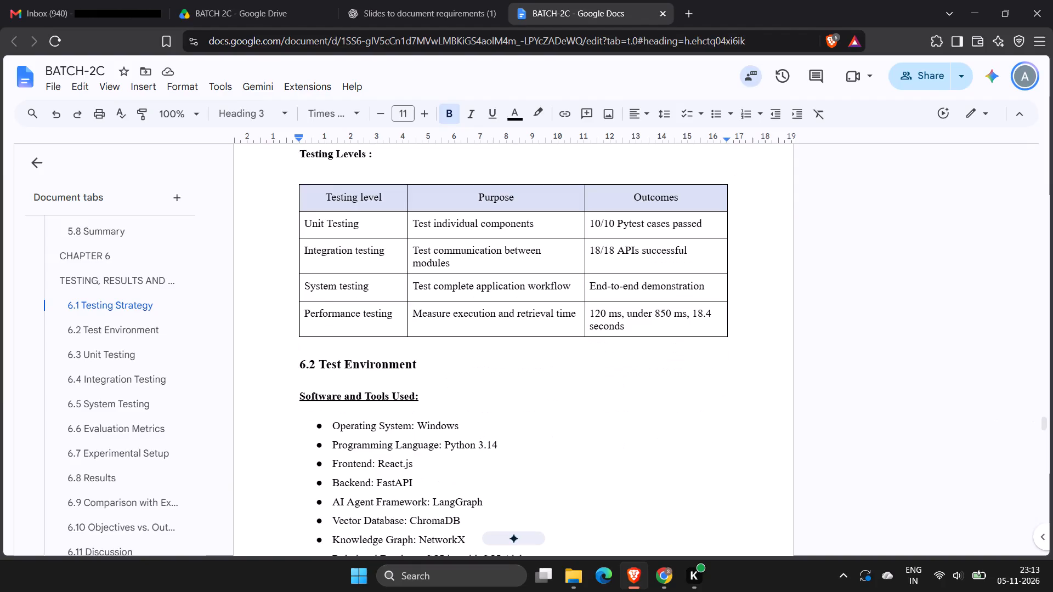
click(428, 380)
click(380, 378)
click(444, 366)
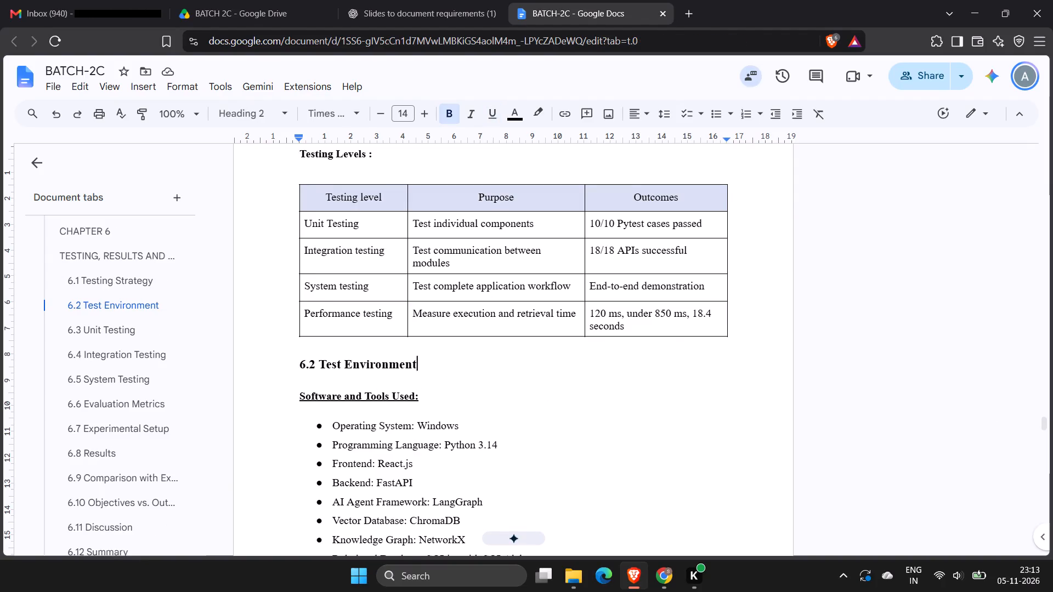
key(Return)
key(ctrl+v)
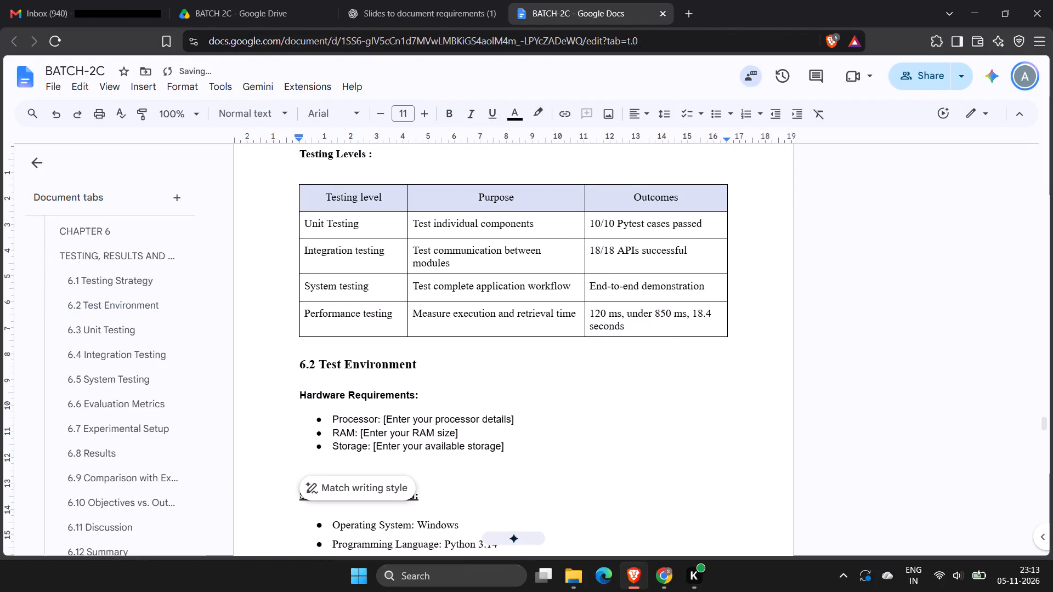
Clear the formatting of the pasted Hardware Requirements block and set it to Times New Roman, size 12.
drag(516, 451, 298, 407)
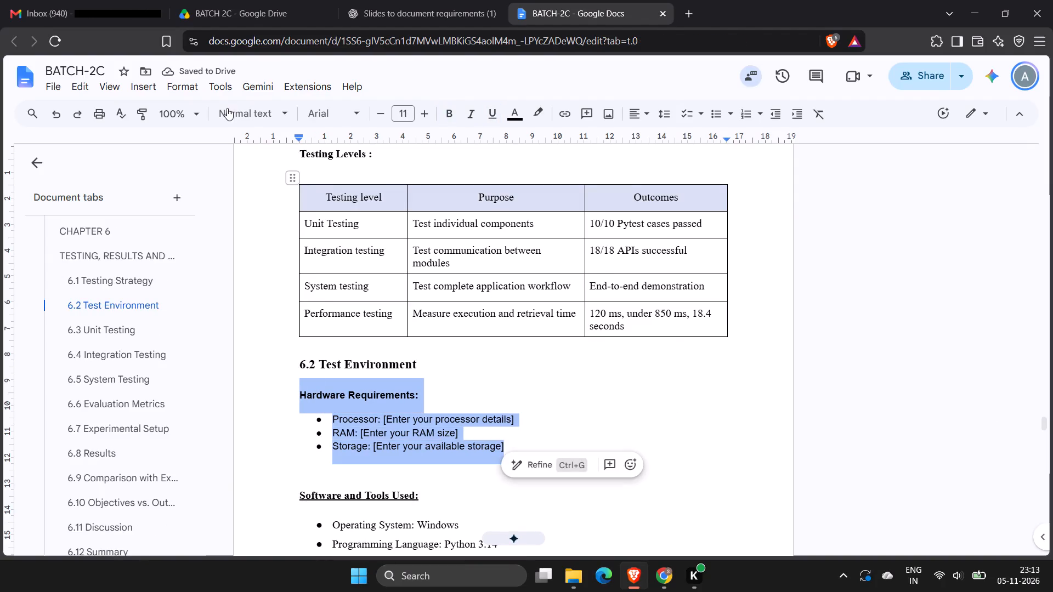
click(185, 89)
click(236, 427)
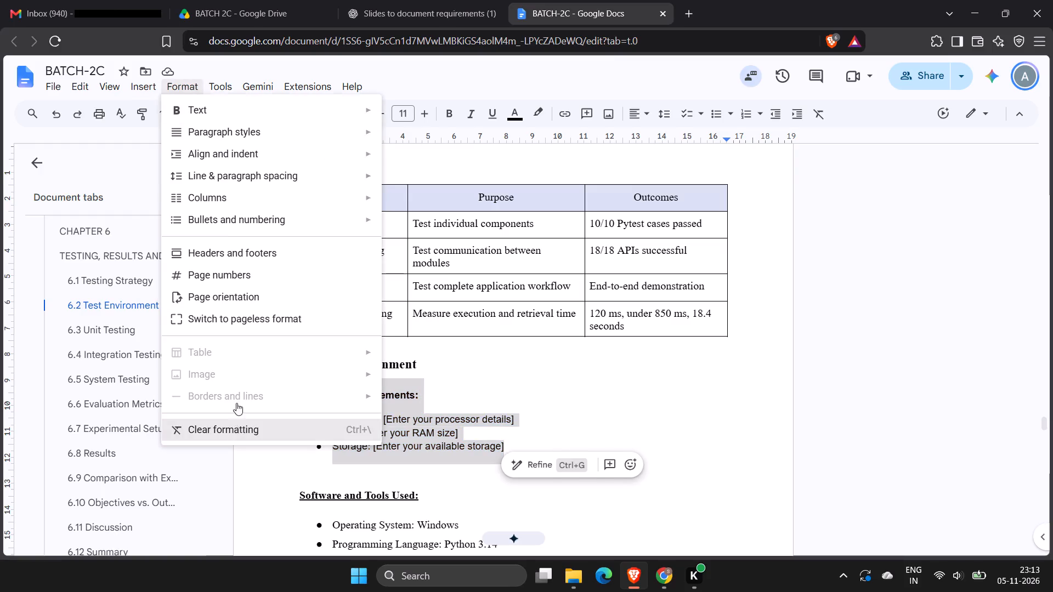
click(254, 118)
click(310, 107)
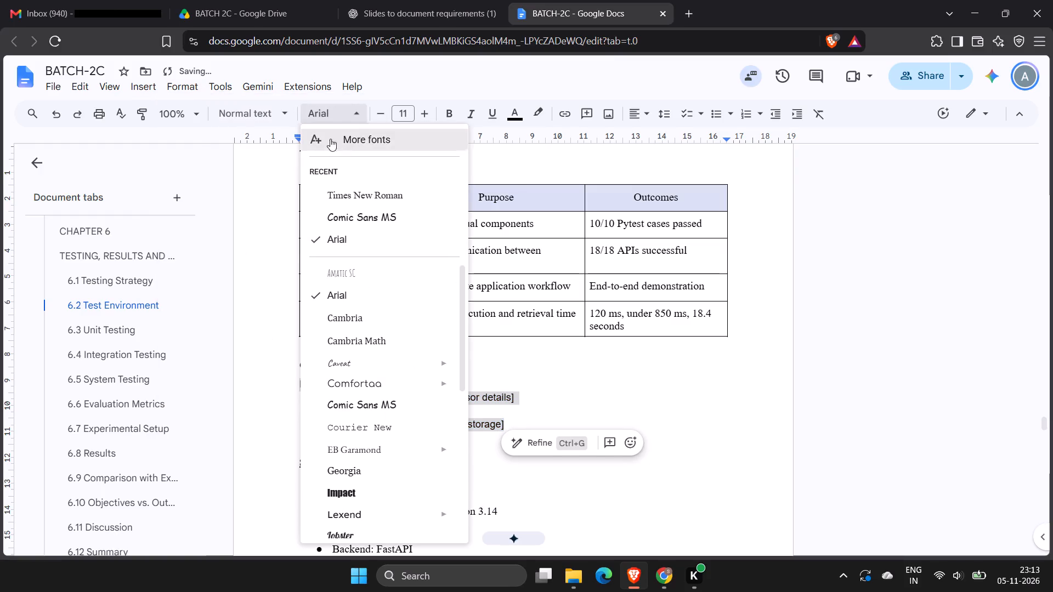
click(359, 187)
click(428, 113)
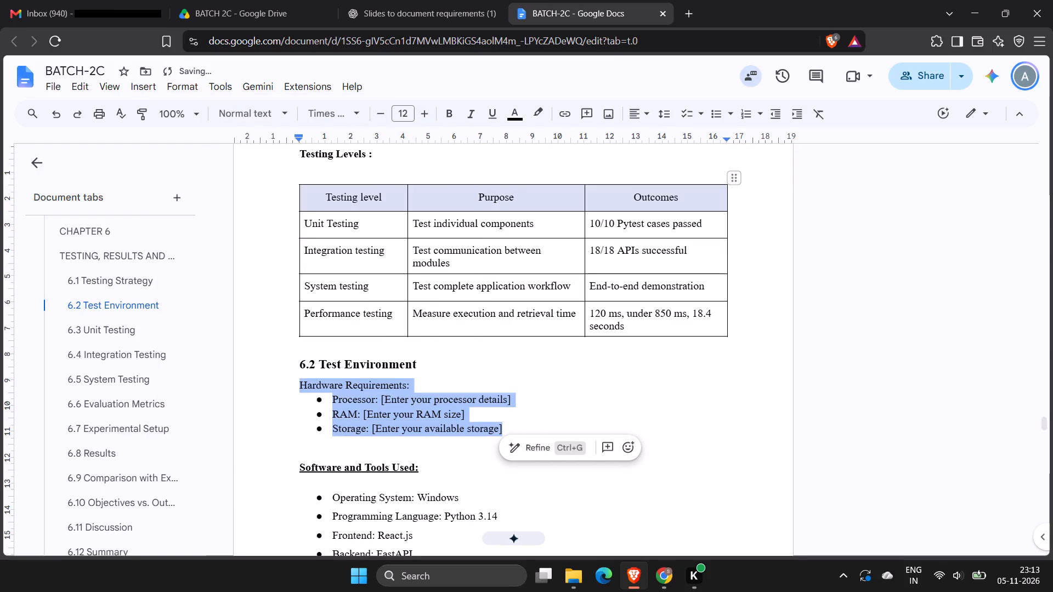
Make the "Hardware Requirements:" subheading bold and underlined, and add a blank line between it and the bullet list.
click(427, 394)
drag(414, 391, 293, 393)
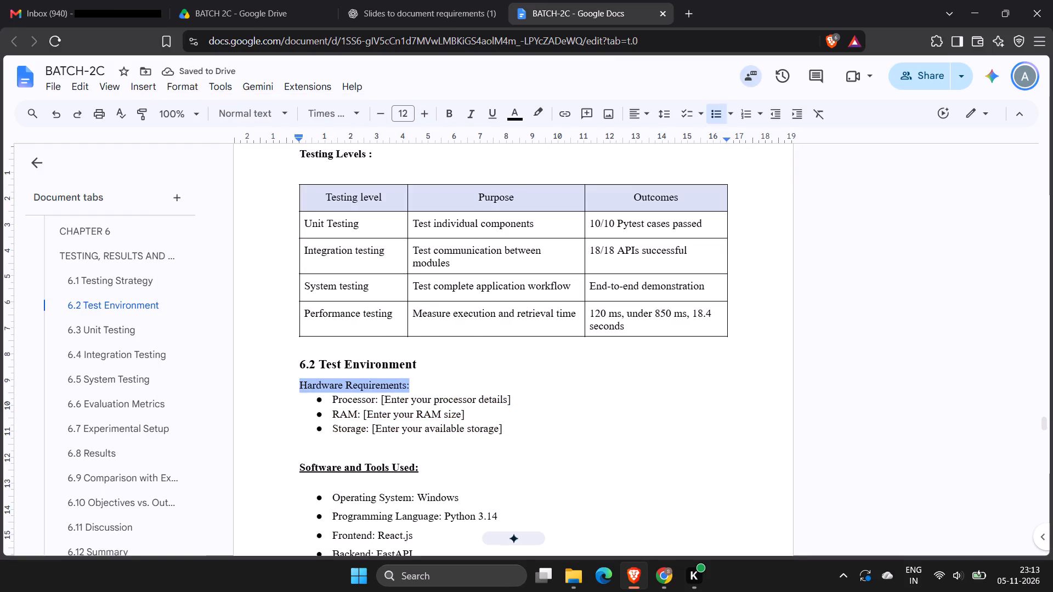
drag(293, 393, 291, 394)
click(448, 112)
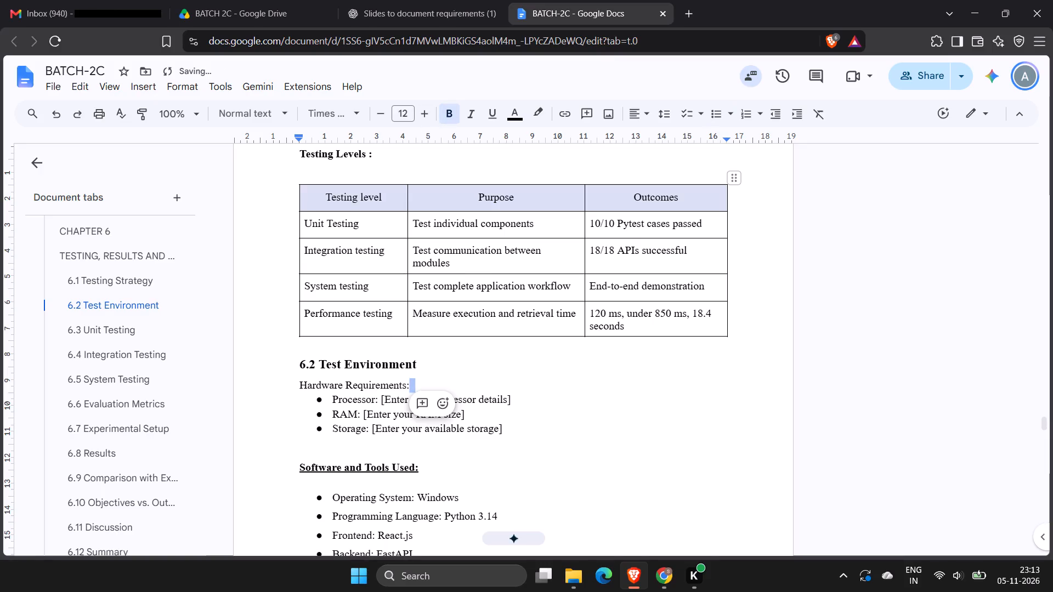
click(421, 379)
drag(418, 384, 283, 386)
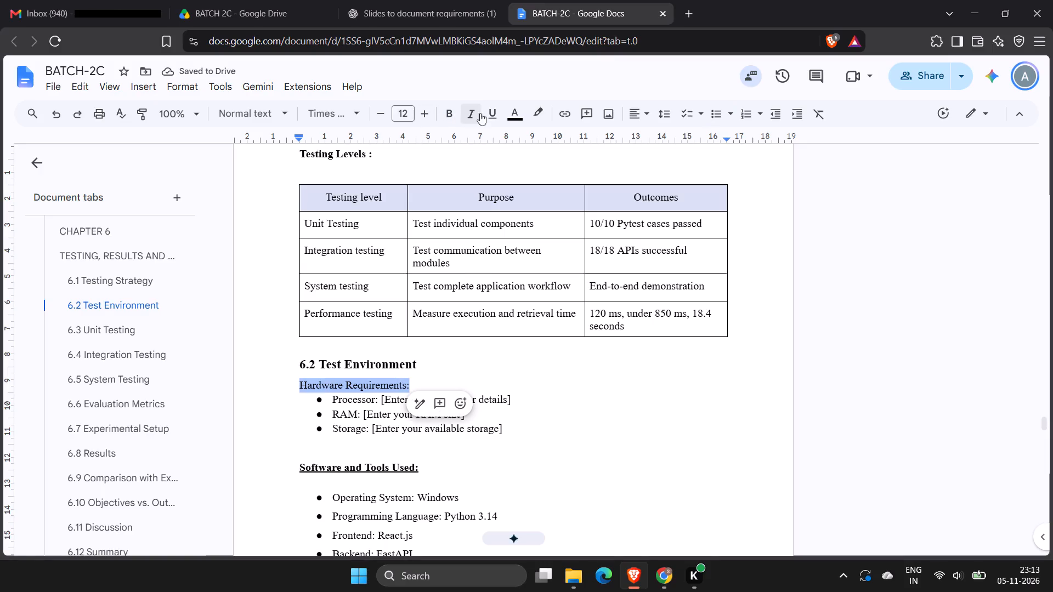
click(451, 115)
click(491, 111)
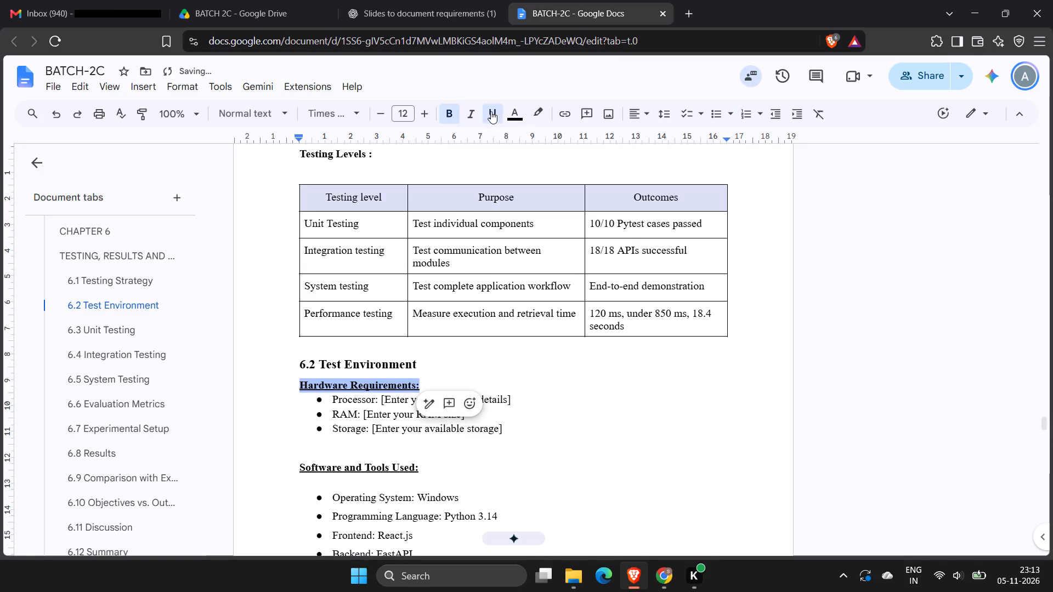
click(428, 381)
key(Return)
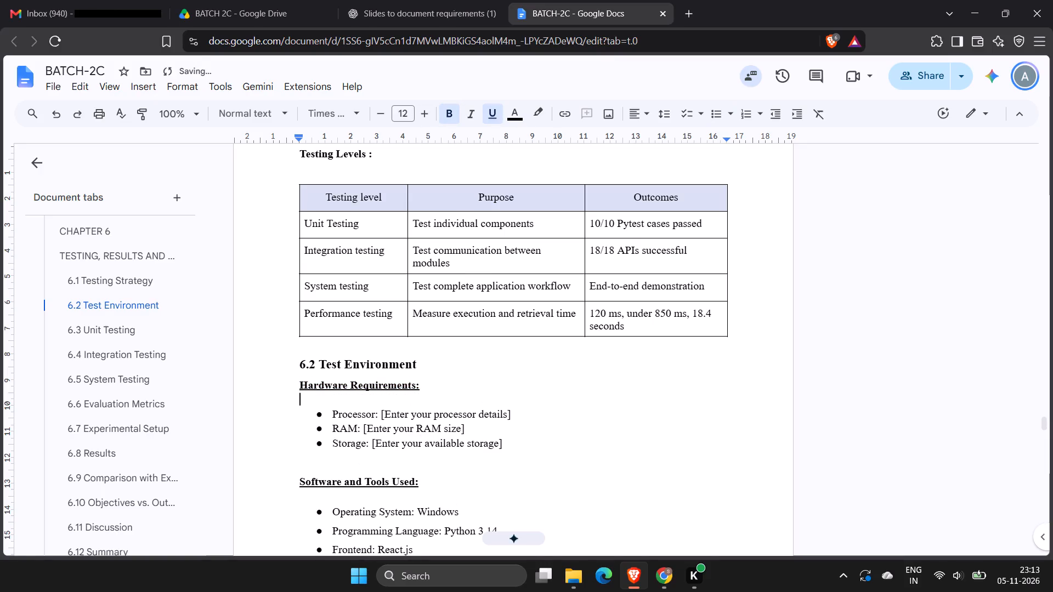
click(385, 480)
click(431, 481)
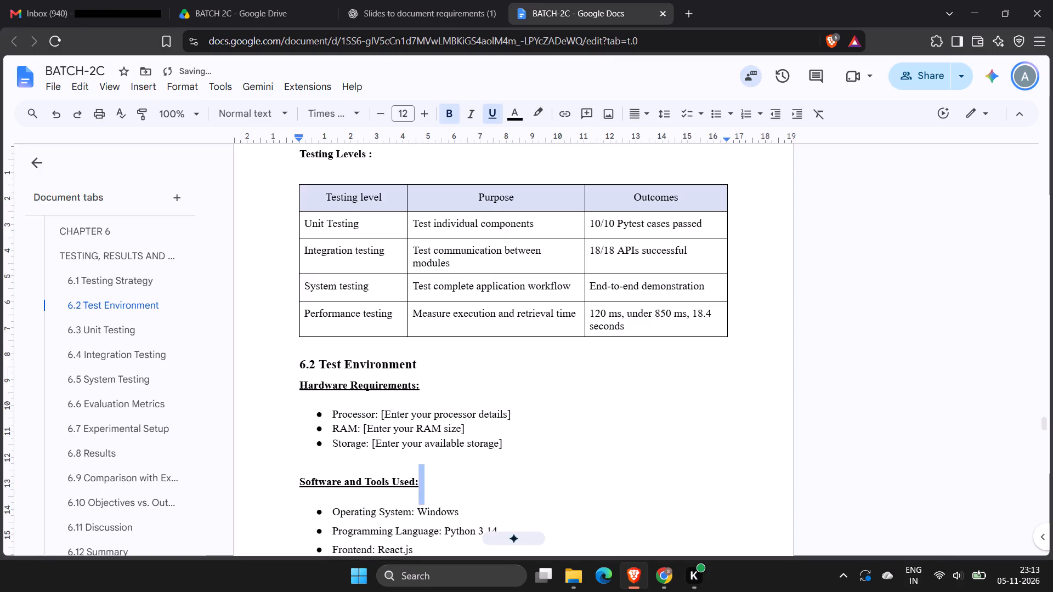
click(383, 382)
click(384, 388)
click(399, 426)
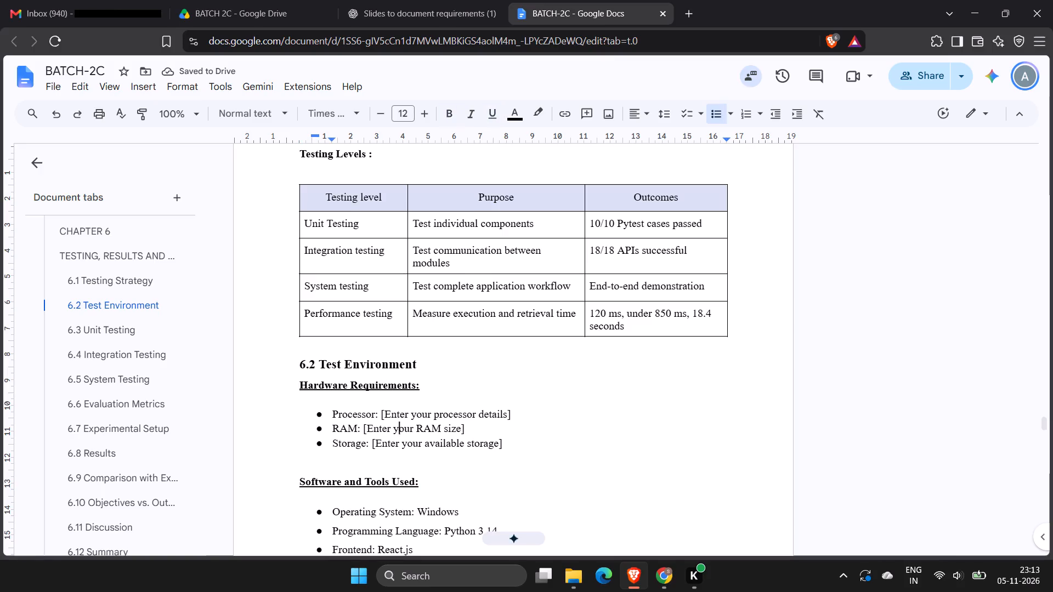
Delete the bracketed placeholder texts after Processor, RAM and Storage in the 6.2 hardware list.
drag(511, 415, 387, 426)
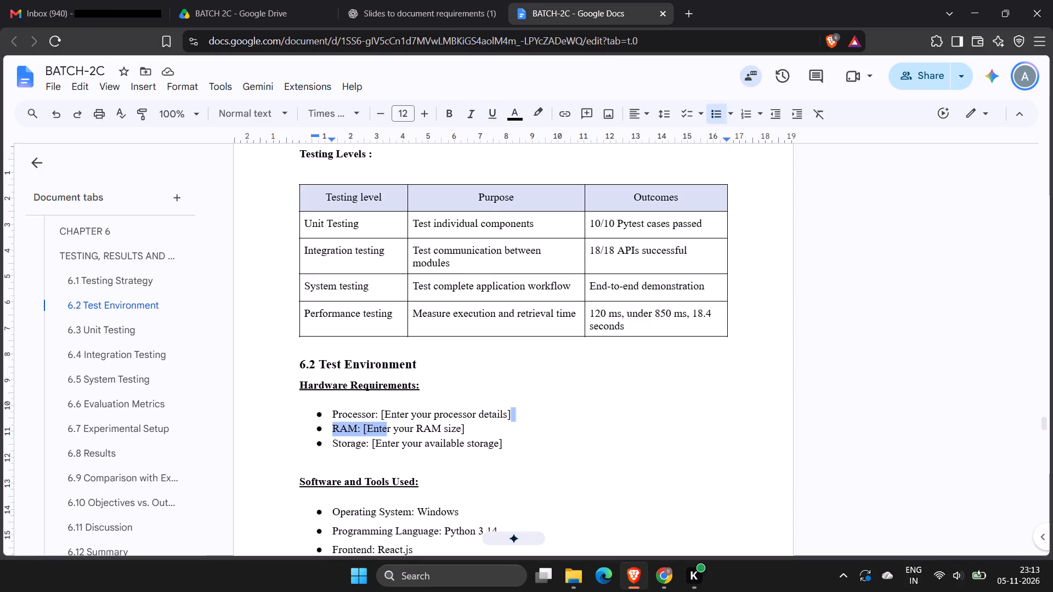
drag(387, 426, 381, 419)
key(BackSpace)
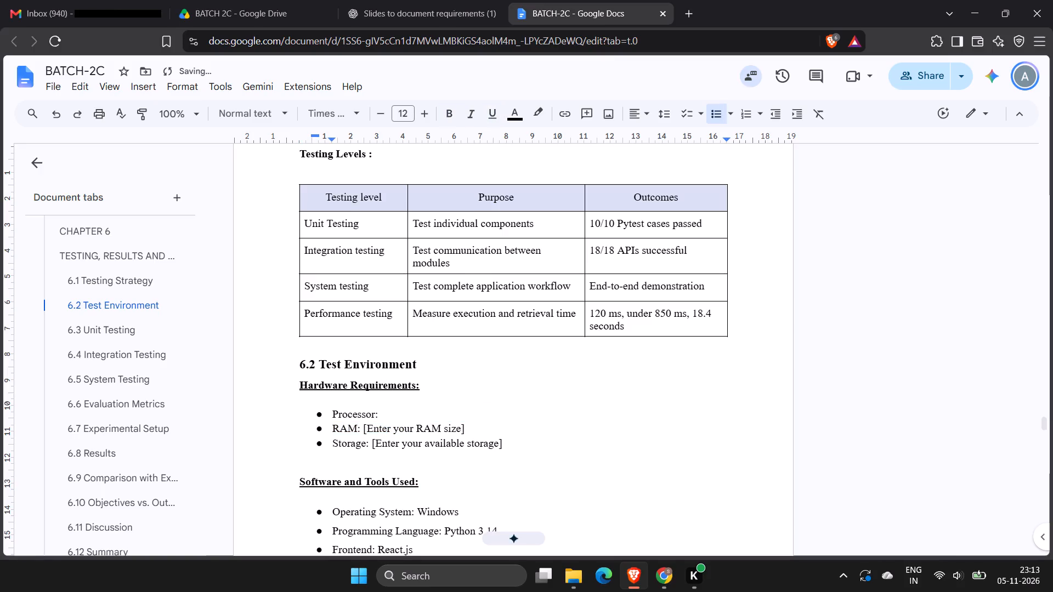
drag(467, 427, 362, 432)
key(BackSpace)
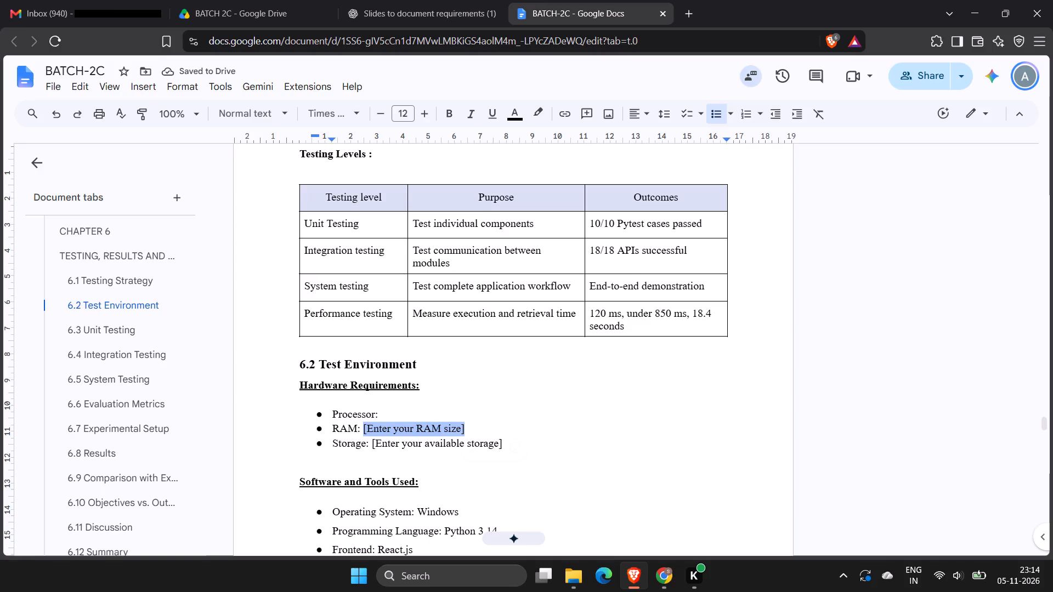
drag(506, 441, 373, 449)
key(BackSpace)
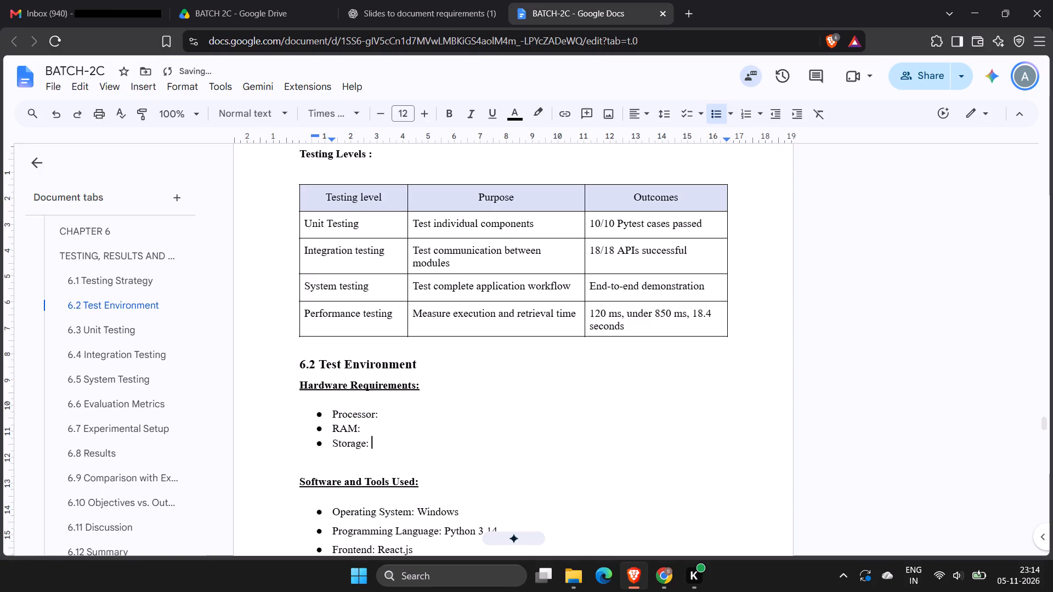
Copy the minimum processor specification "Modern dual-core 64-bit processor" from Table 3.3 in section 3.7 into the Processor bullet of section 6.2.
scroll(136, 367, up, 5)
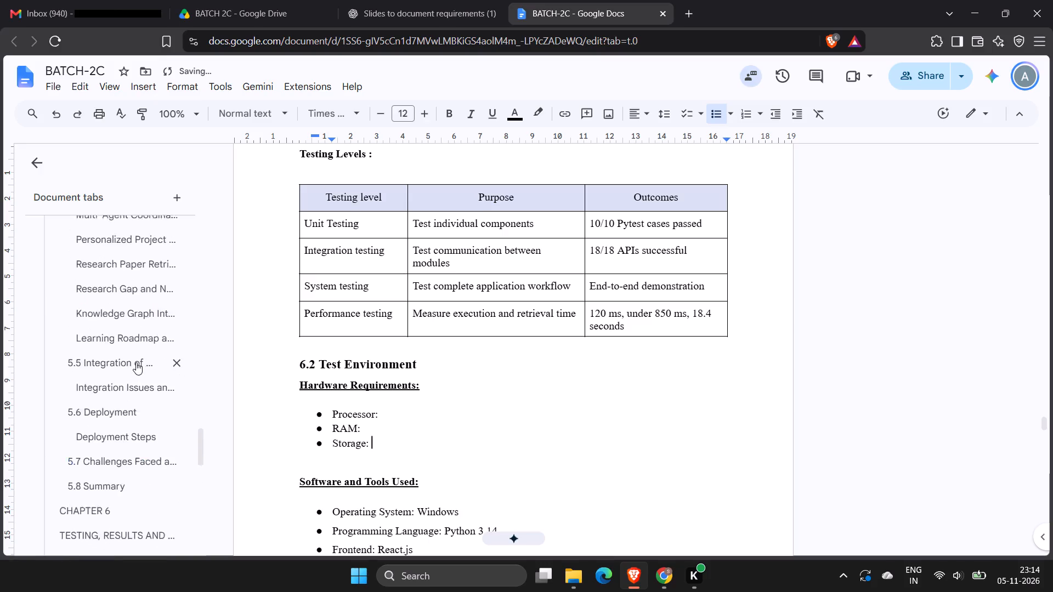
scroll(136, 362, up, 9)
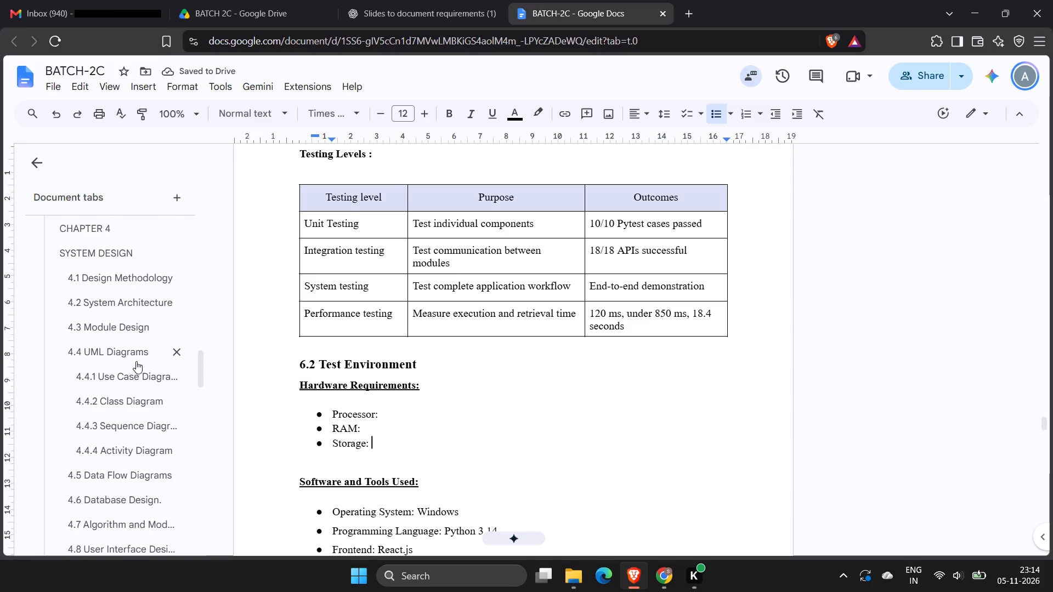
scroll(113, 285, up, 3)
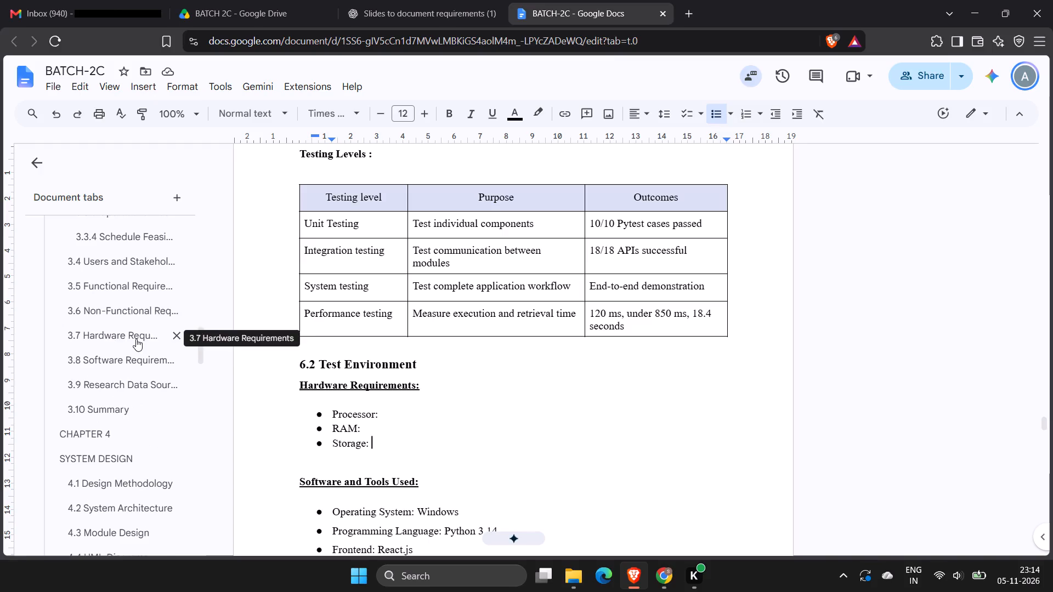
click(136, 339)
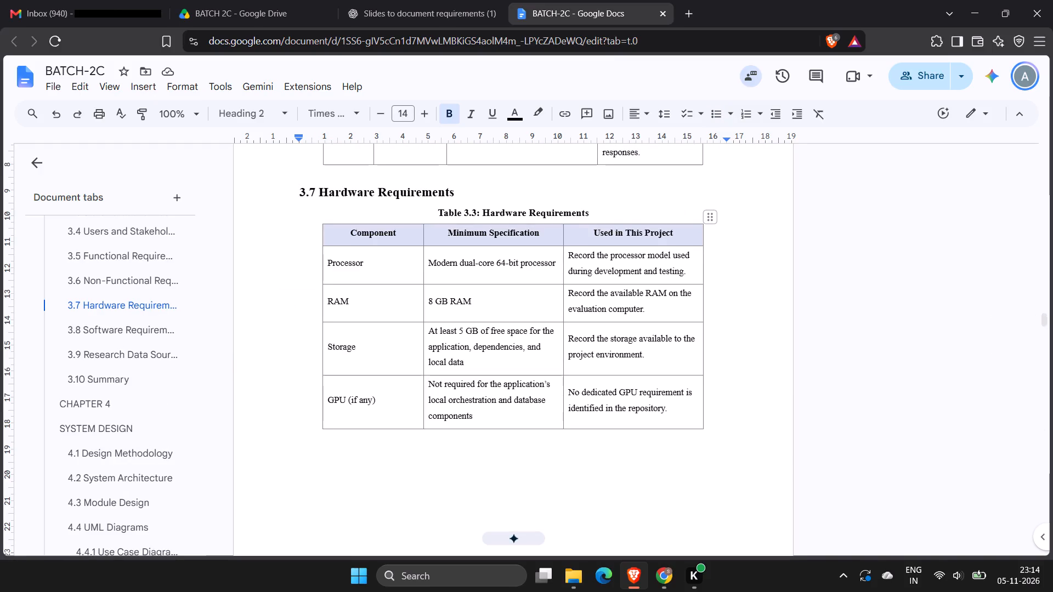
drag(429, 263, 437, 263)
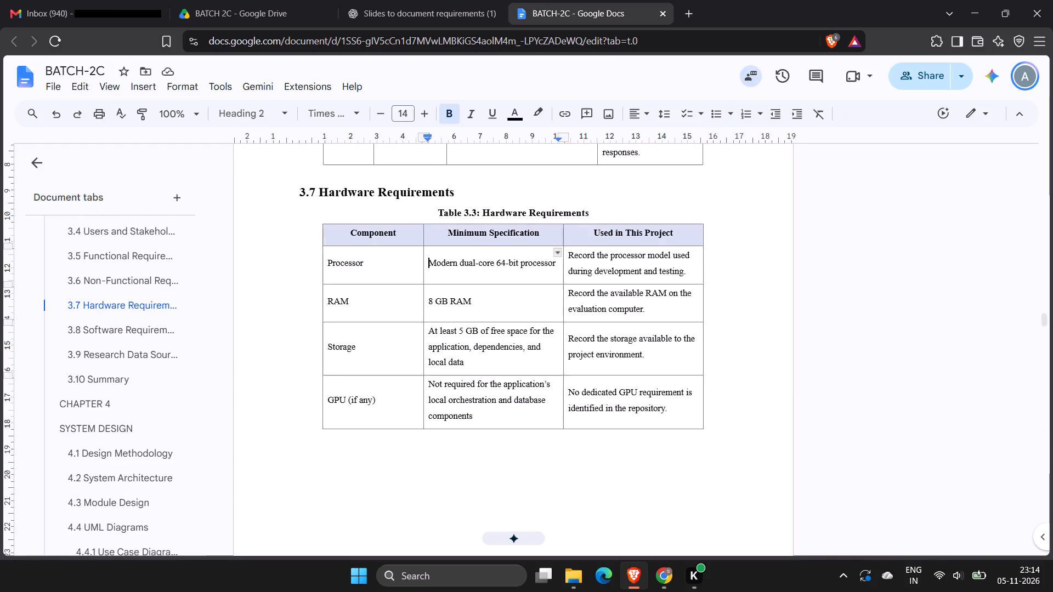
drag(437, 263, 555, 264)
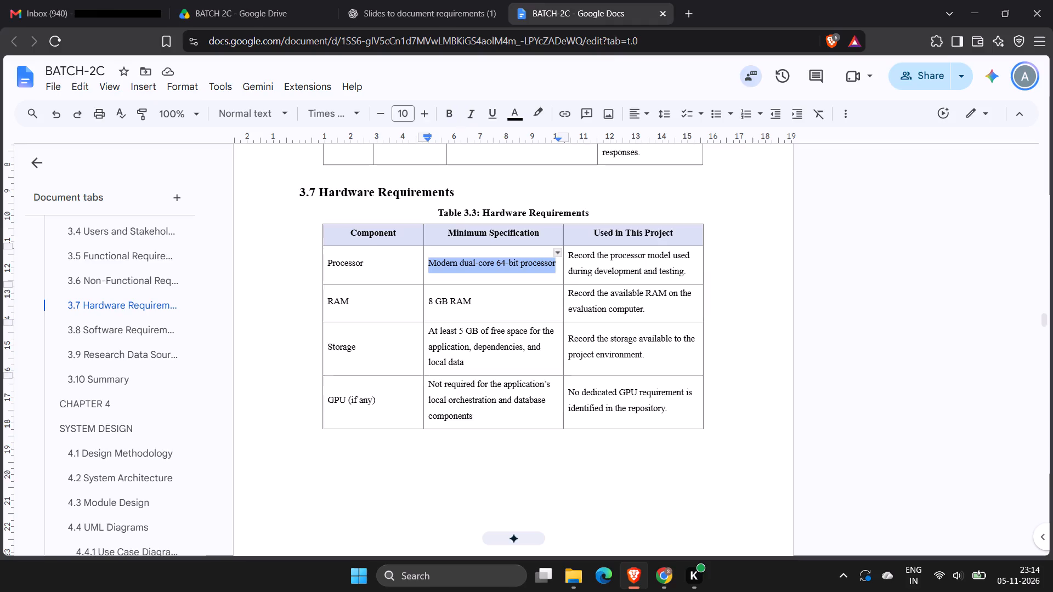
key(ctrl+c)
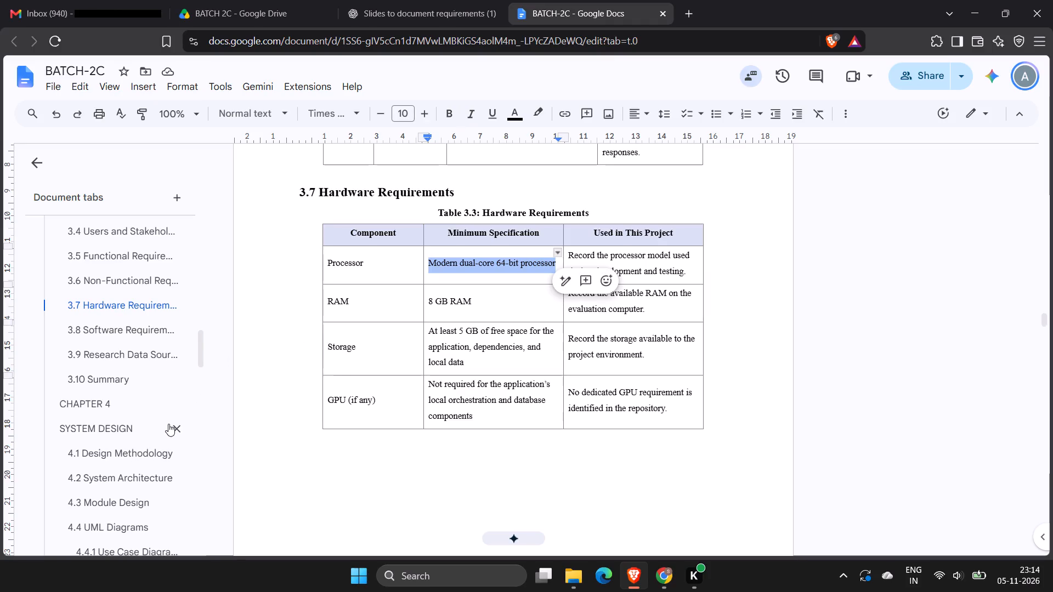
scroll(96, 450, down, 8)
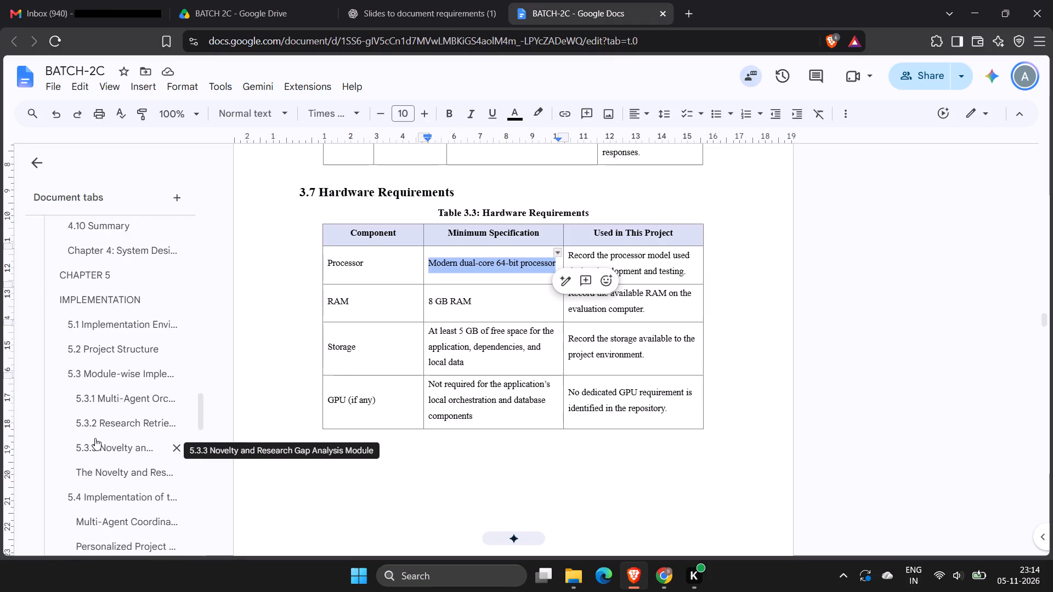
scroll(95, 438, down, 8)
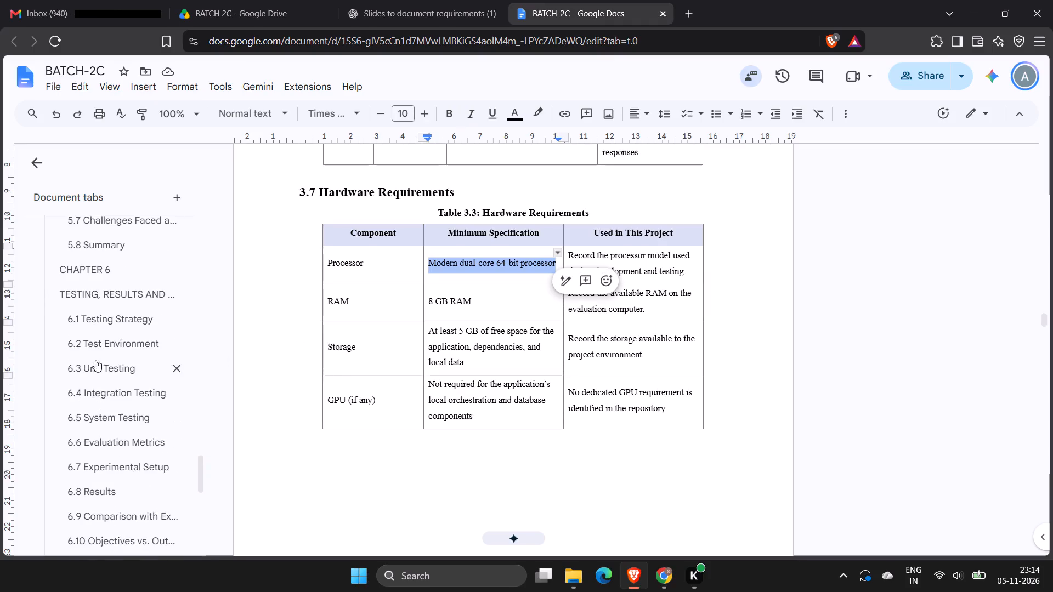
click(98, 335)
scroll(330, 357, up, 2)
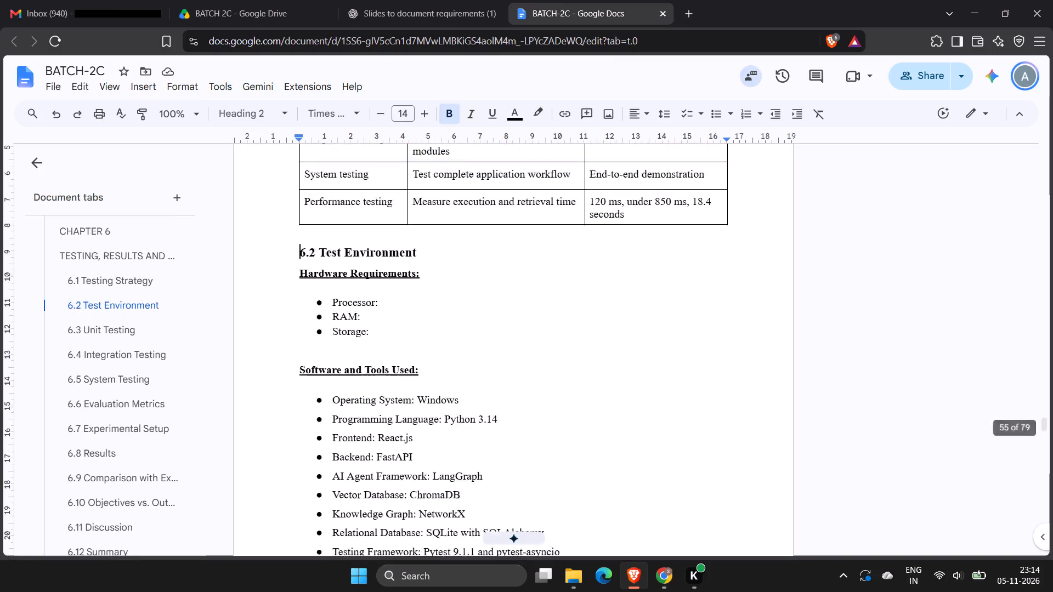
click(389, 384)
key(ctrl+v)
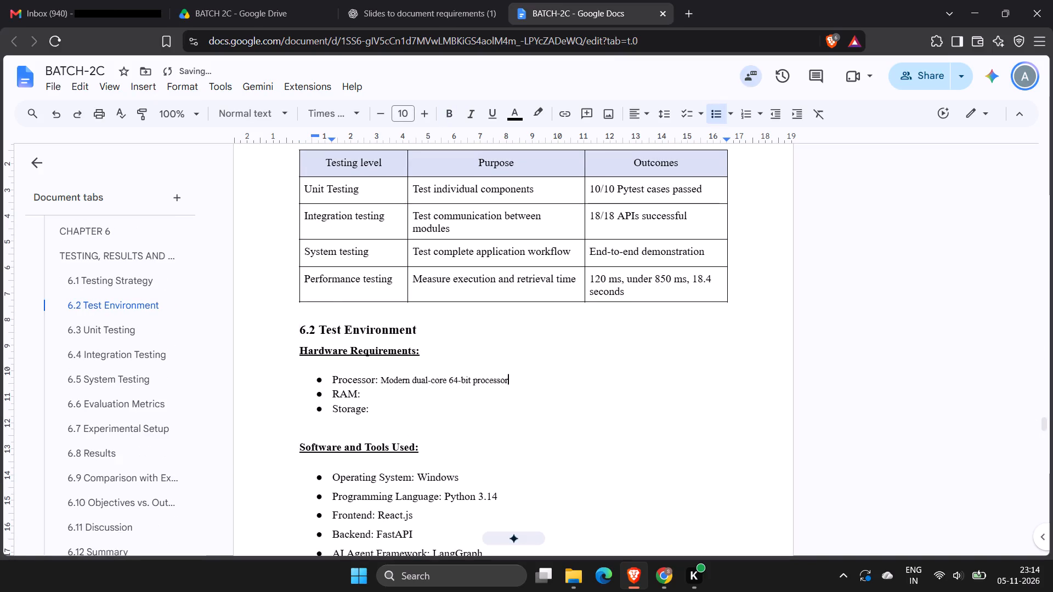
Set the "Modern dual-core 64-bit processor" text in the Processor bullet of section 6.2 to font size 12.
drag(514, 382, 434, 395)
drag(434, 395, 381, 383)
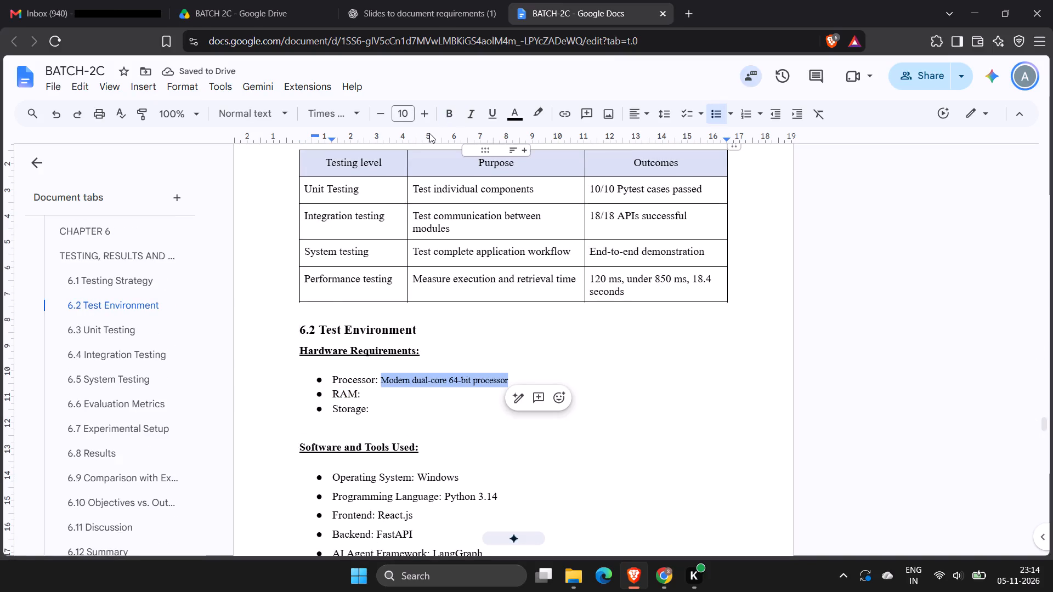
double_click(428, 116)
Fill in the RAM bullet of section 6.2 with "8GB RAM".
click(382, 393)
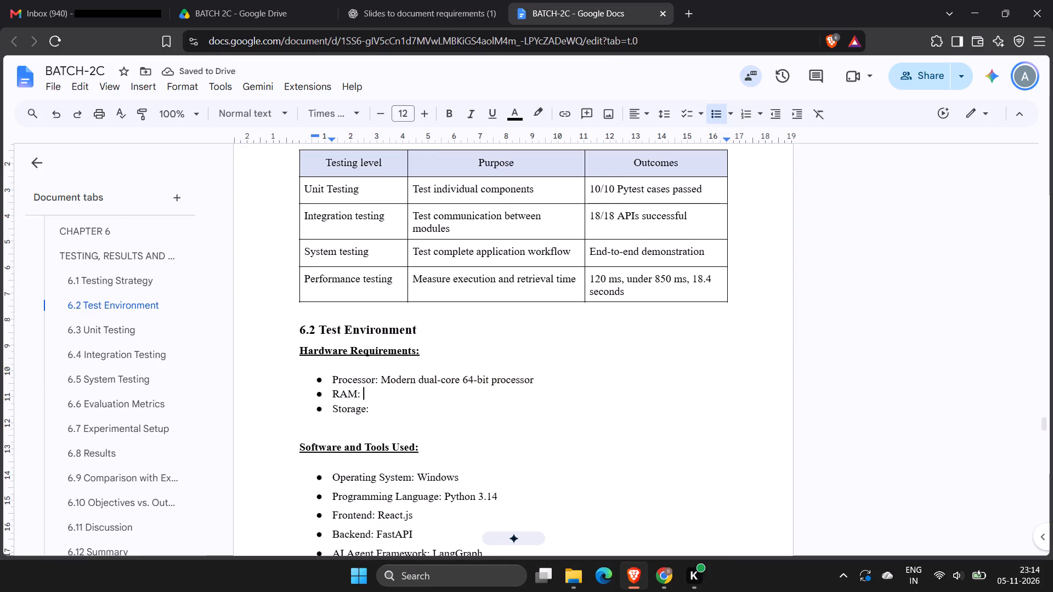
key(shift+asterisk)
key(BackSpace)
key(8)
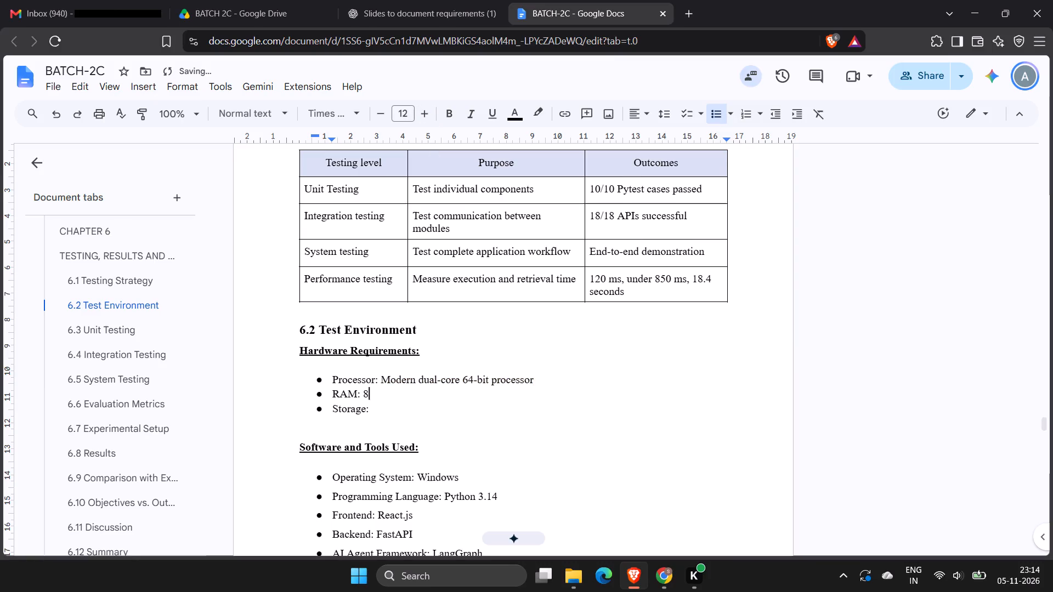
text(GB)
key(space)
text(RAM)
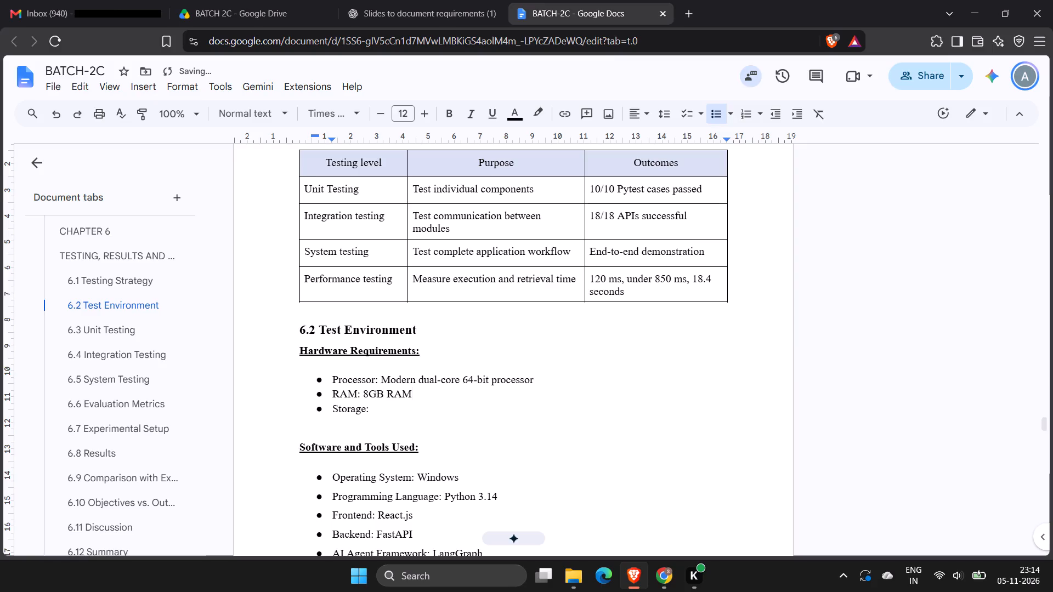
Copy the minimum storage specification from Table 3.3 in section 3.7 into the Storage bullet of section 6.2.
scroll(183, 379, up, 9)
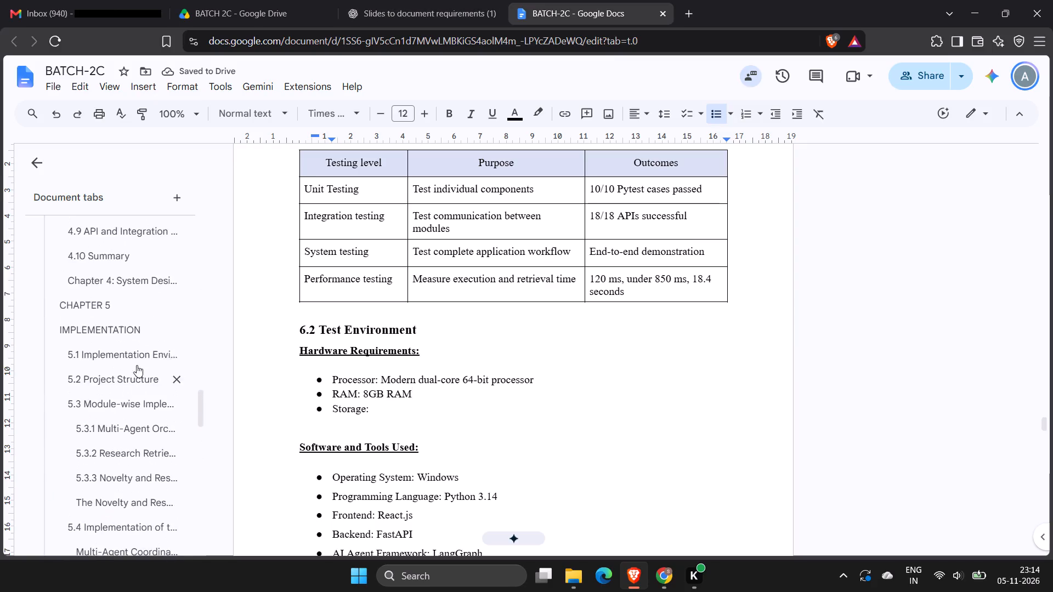
scroll(123, 358, up, 4)
scroll(110, 311, up, 3)
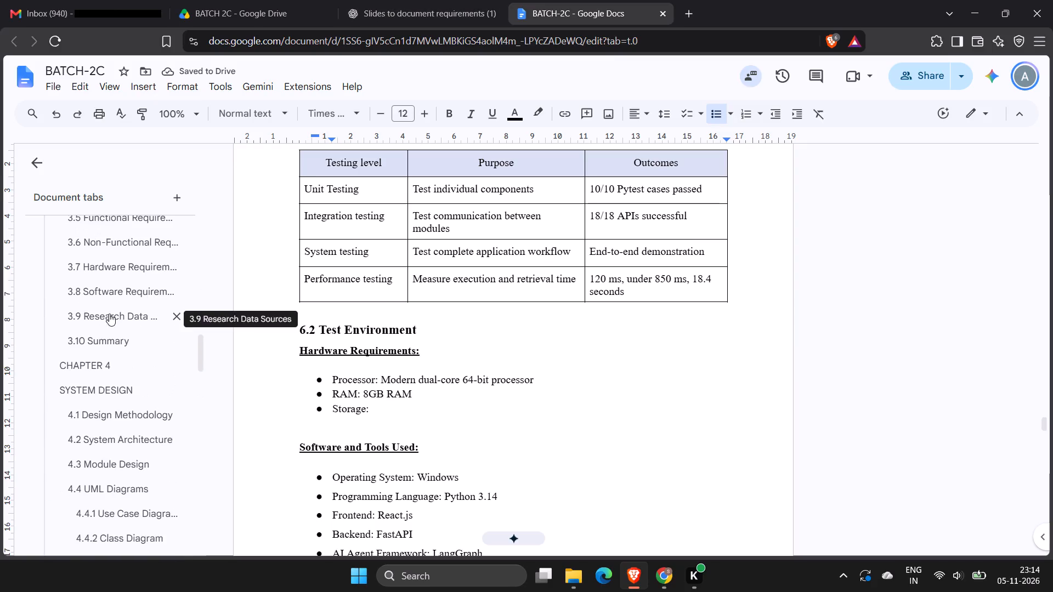
click(112, 271)
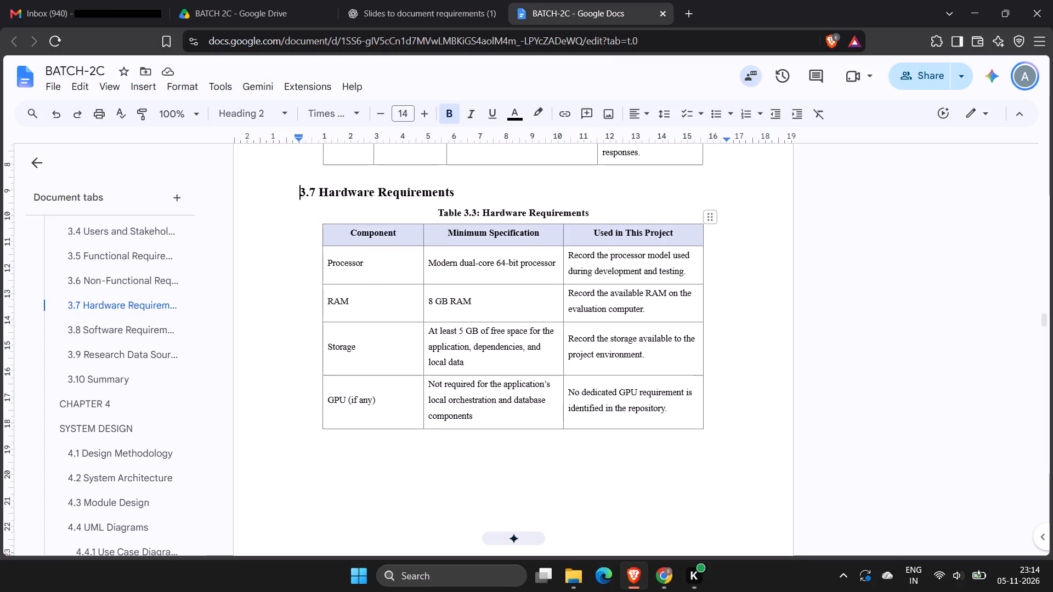
drag(472, 362, 460, 358)
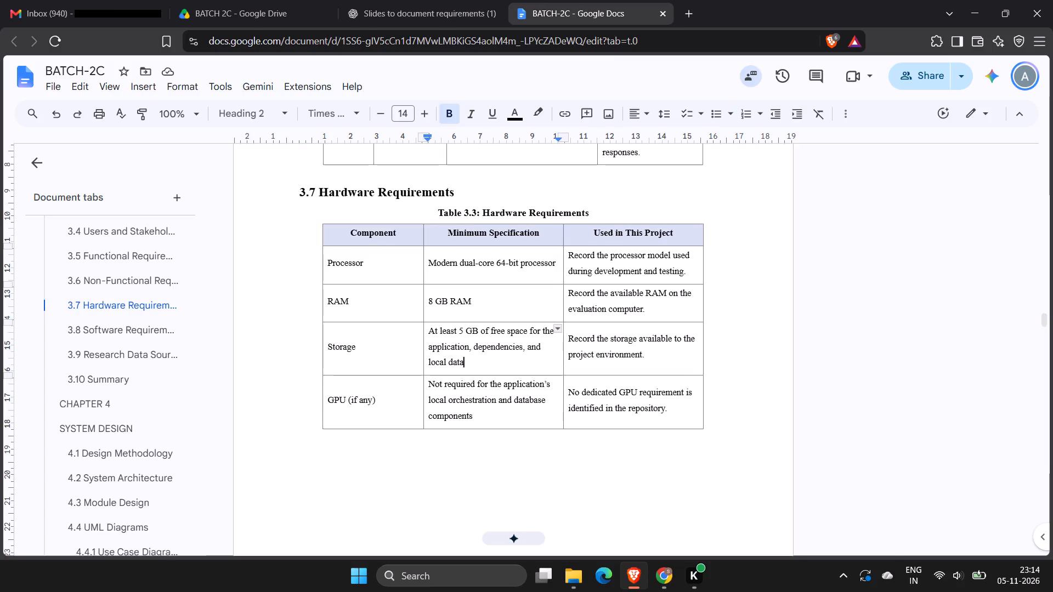
drag(460, 358, 432, 338)
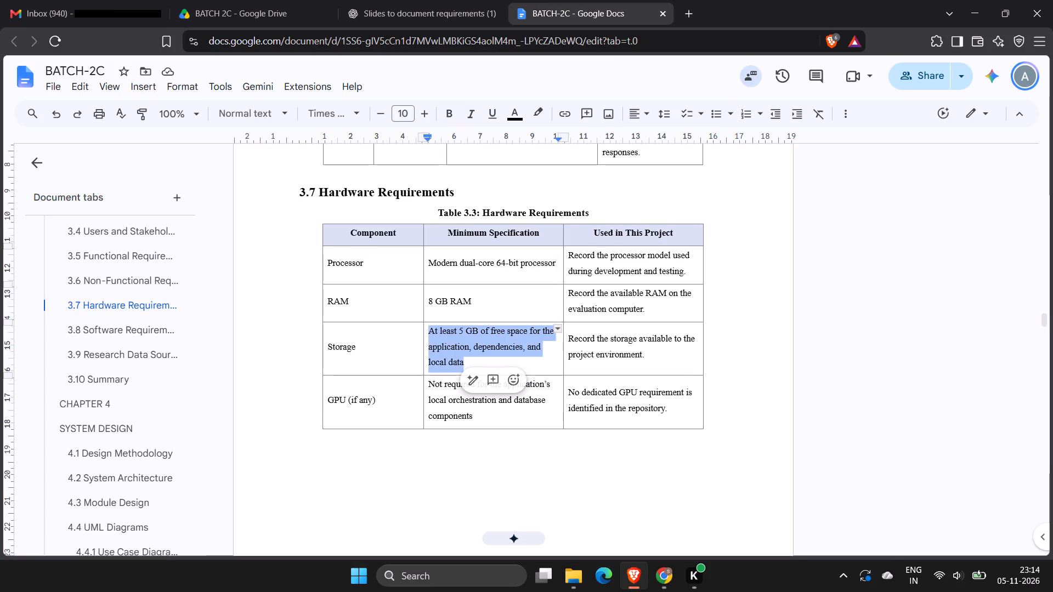
key(ctrl+c)
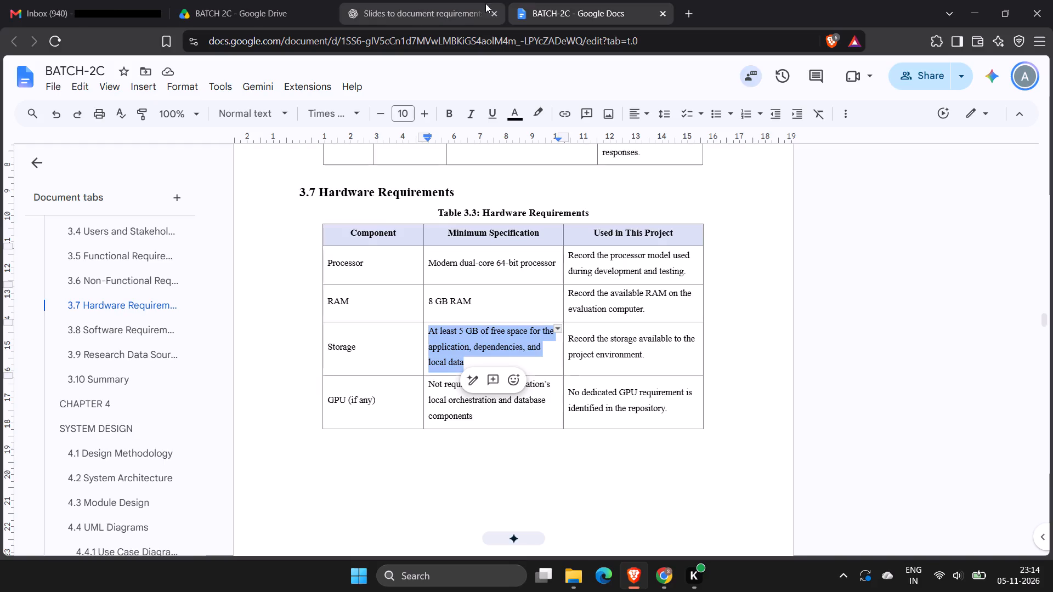
scroll(92, 411, down, 14)
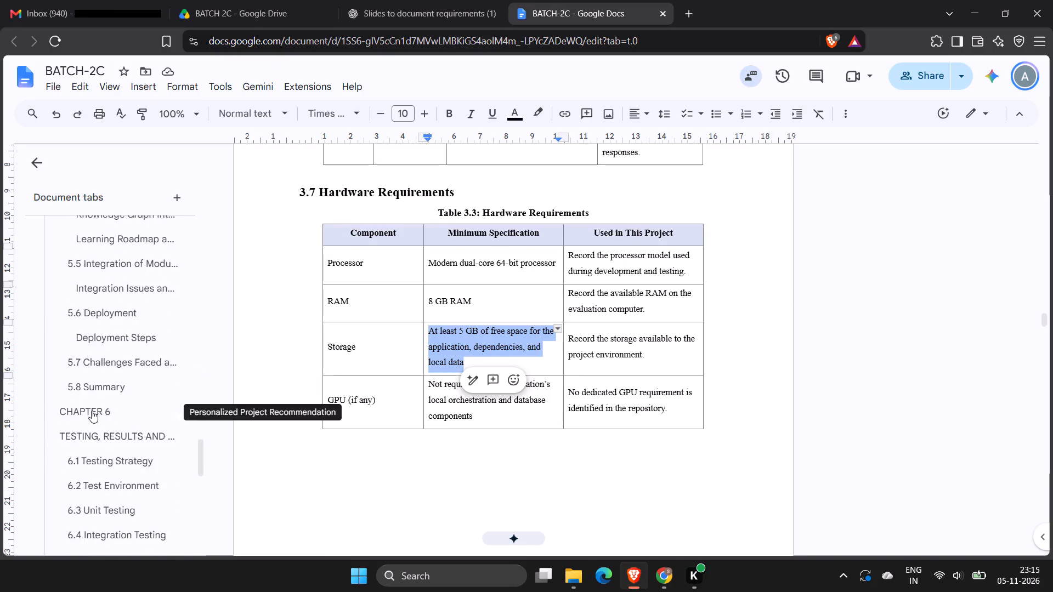
scroll(92, 409, down, 5)
scroll(90, 319, up, 2)
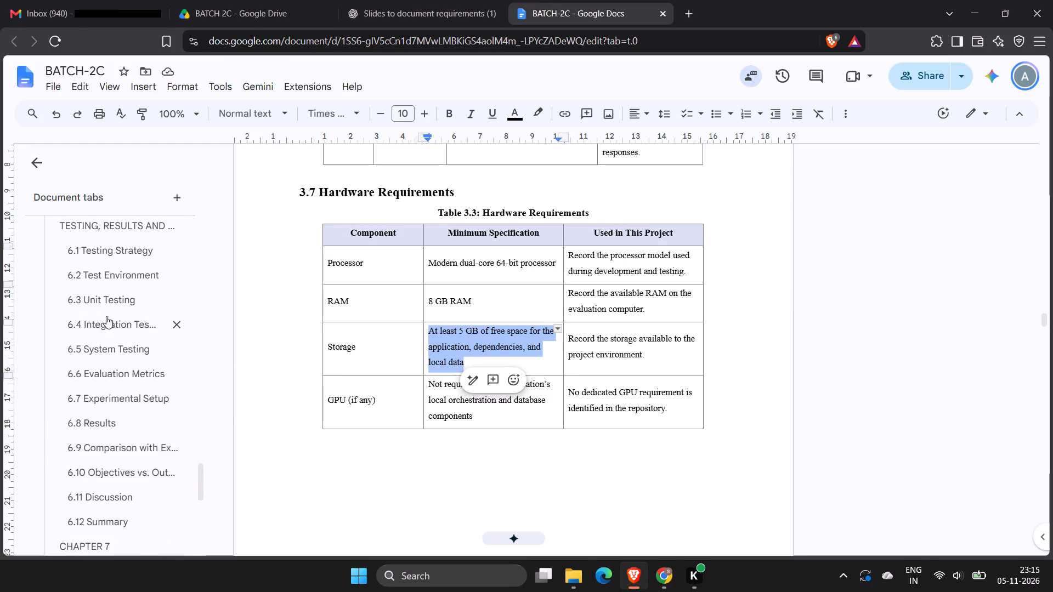
click(99, 278)
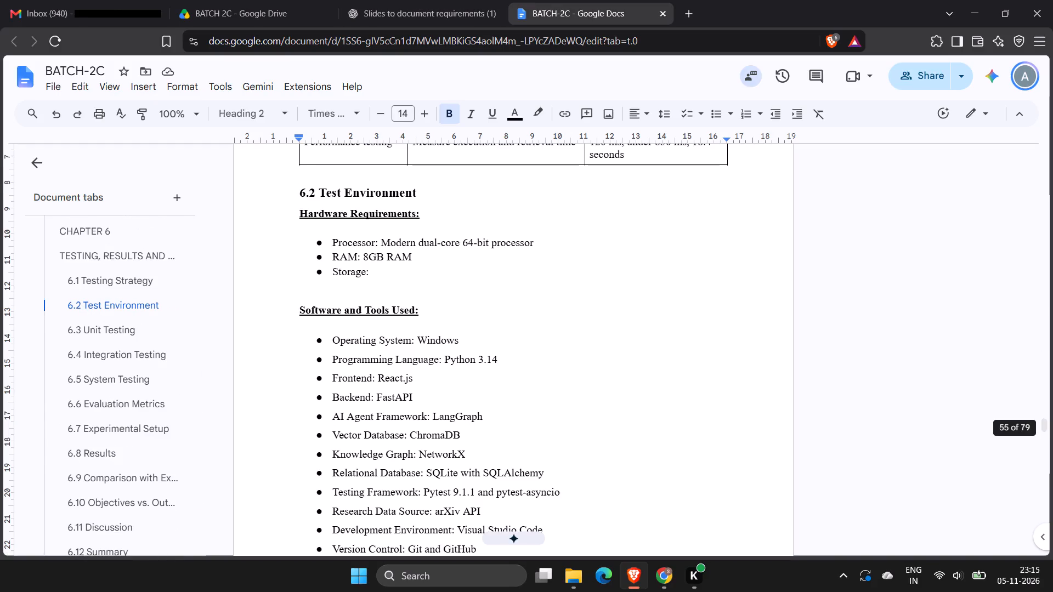
click(386, 270)
key(ctrl+v)
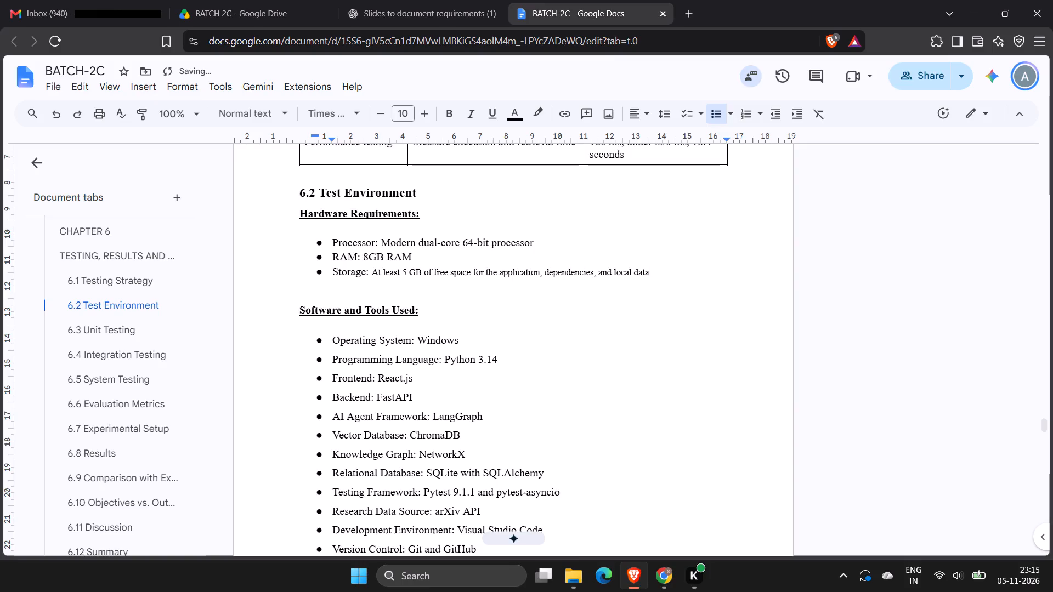
Set the pasted storage specification in the Storage bullet of section 6.2 to font size 12.
drag(663, 272, 370, 276)
click(405, 113)
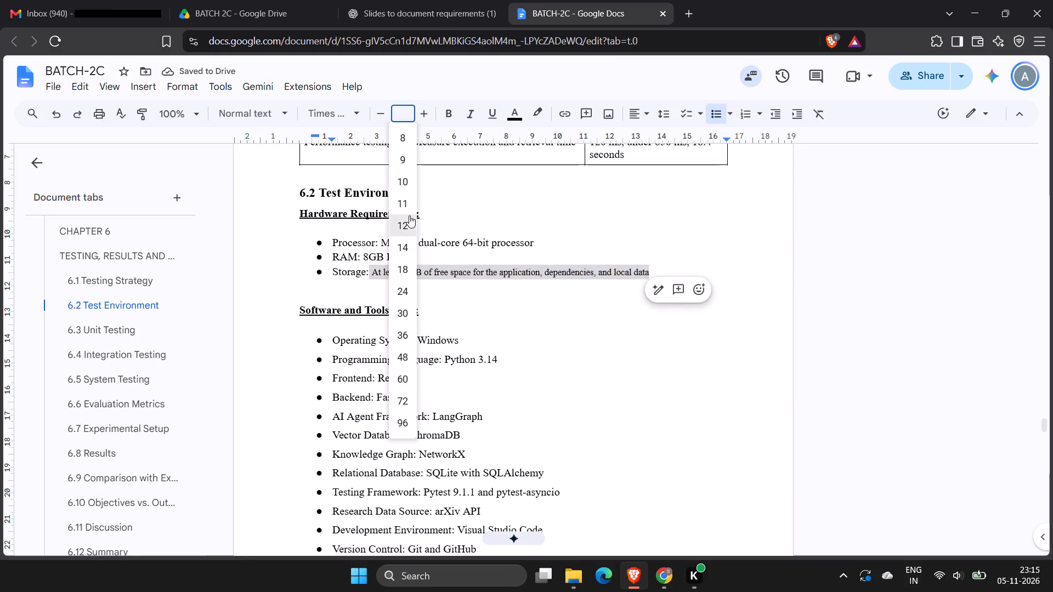
click(409, 215)
click(464, 260)
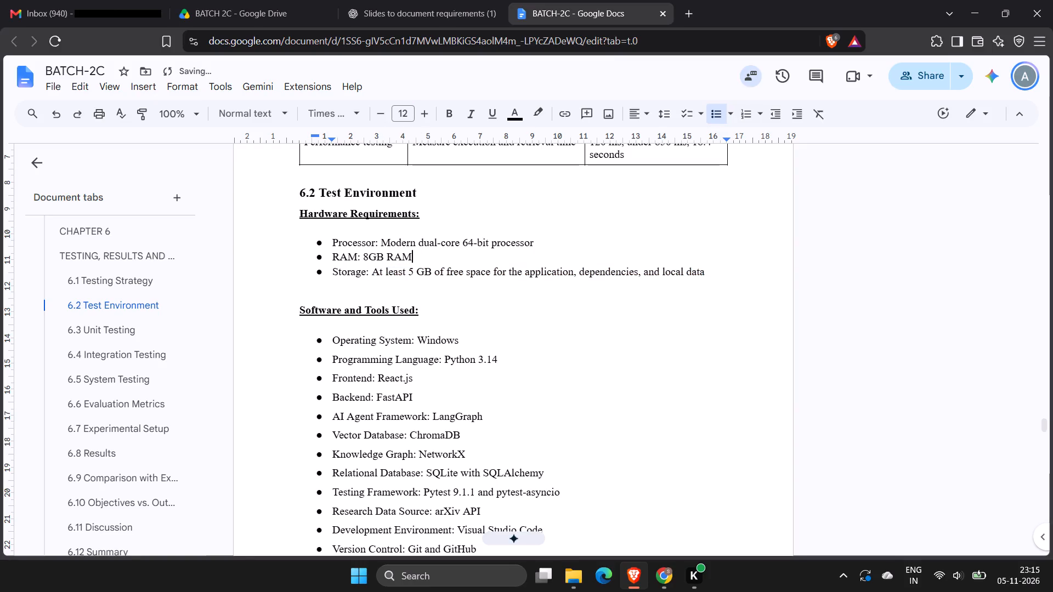
Delete the blank lines above the 6.3 Unit Testing heading.
scroll(402, 321, down, 6)
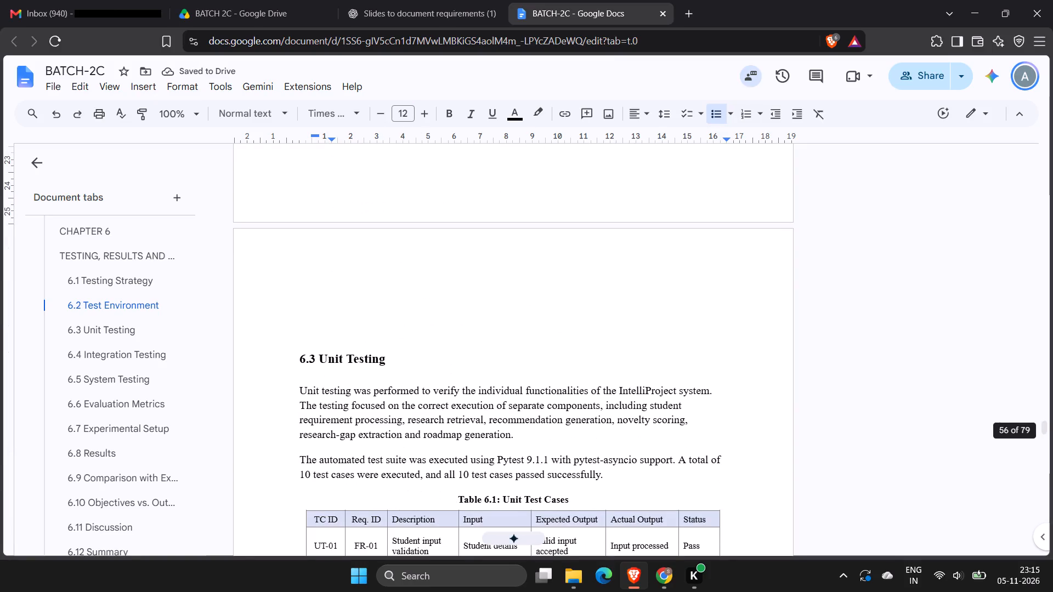
drag(343, 335, 327, 311)
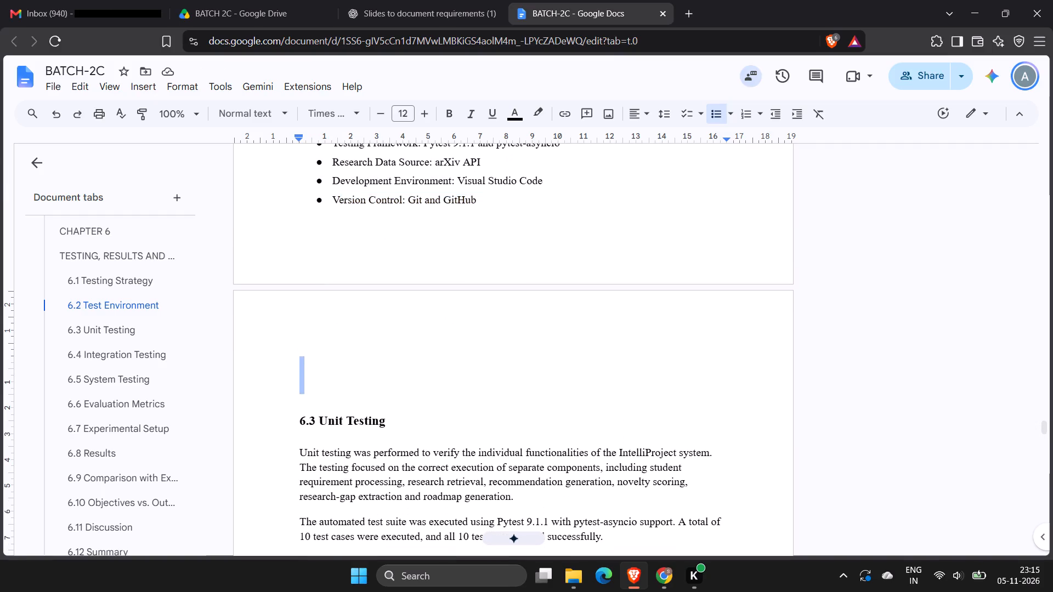
drag(327, 311, 326, 312)
key(BackSpace)
key(BackSpace)
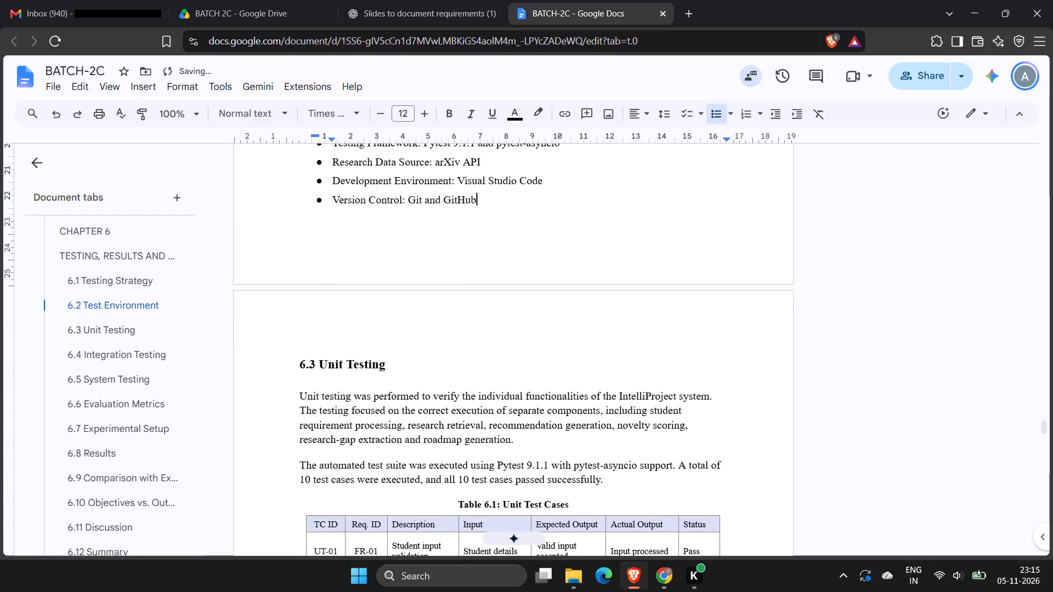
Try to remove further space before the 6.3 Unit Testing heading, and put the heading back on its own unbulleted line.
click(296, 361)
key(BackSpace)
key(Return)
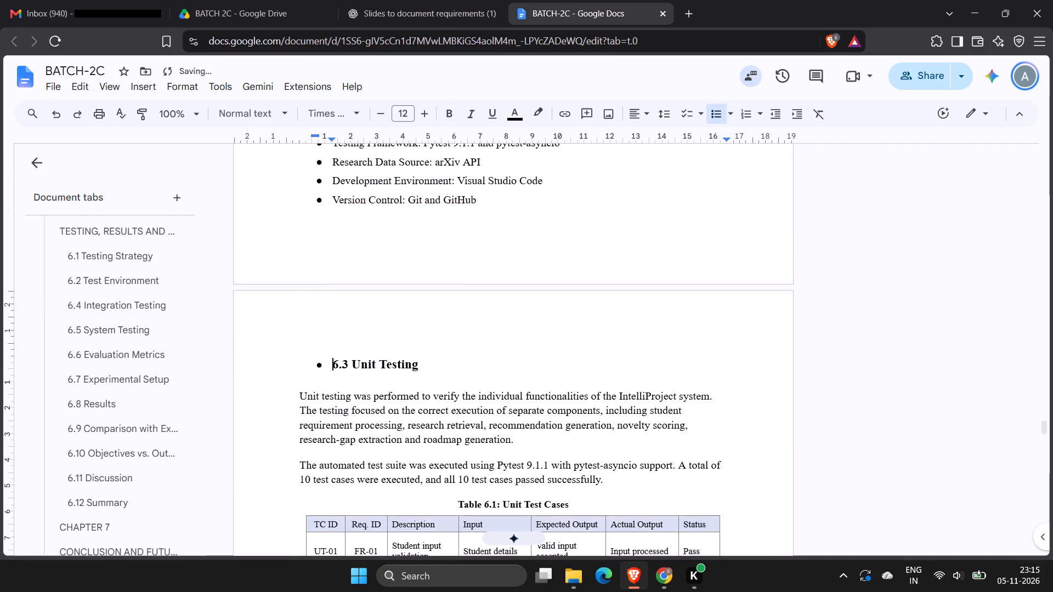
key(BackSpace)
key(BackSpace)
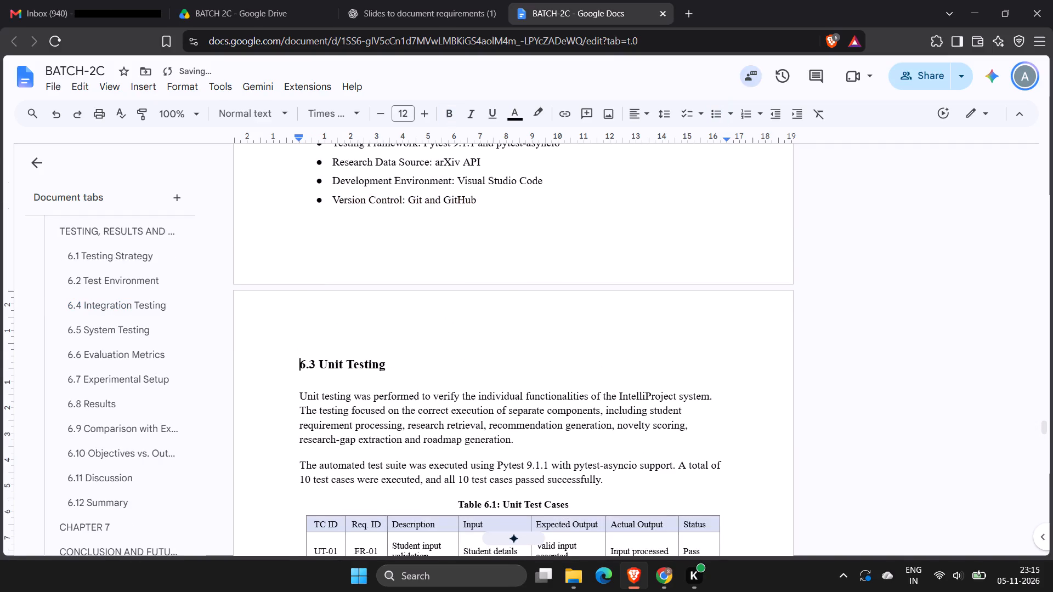
Delete the blank line above the 6.4 Integration Testing heading.
scroll(399, 334, down, 11)
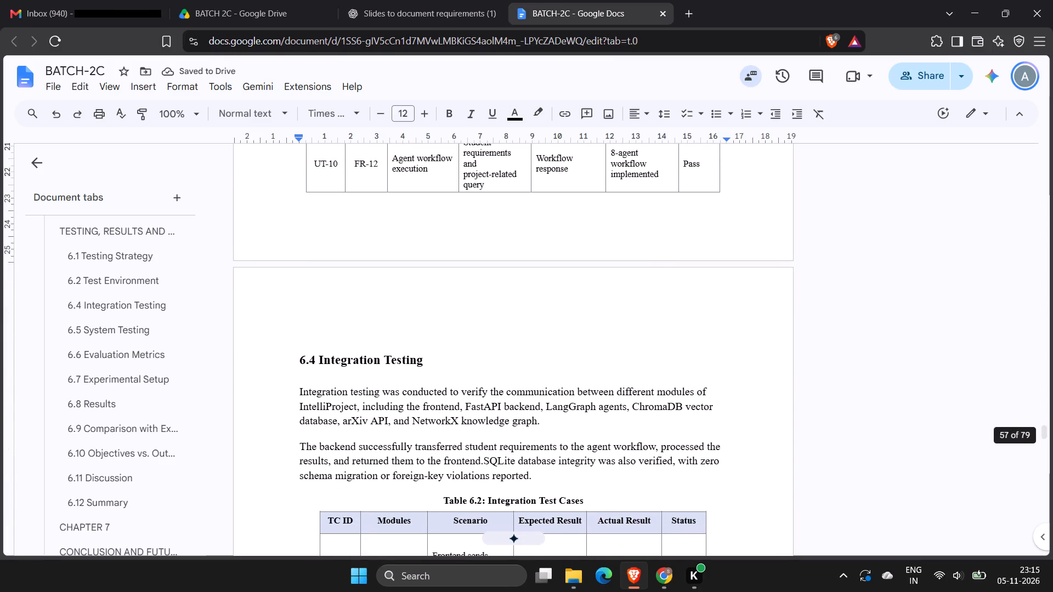
click(297, 354)
key(BackSpace)
key(BackSpace)
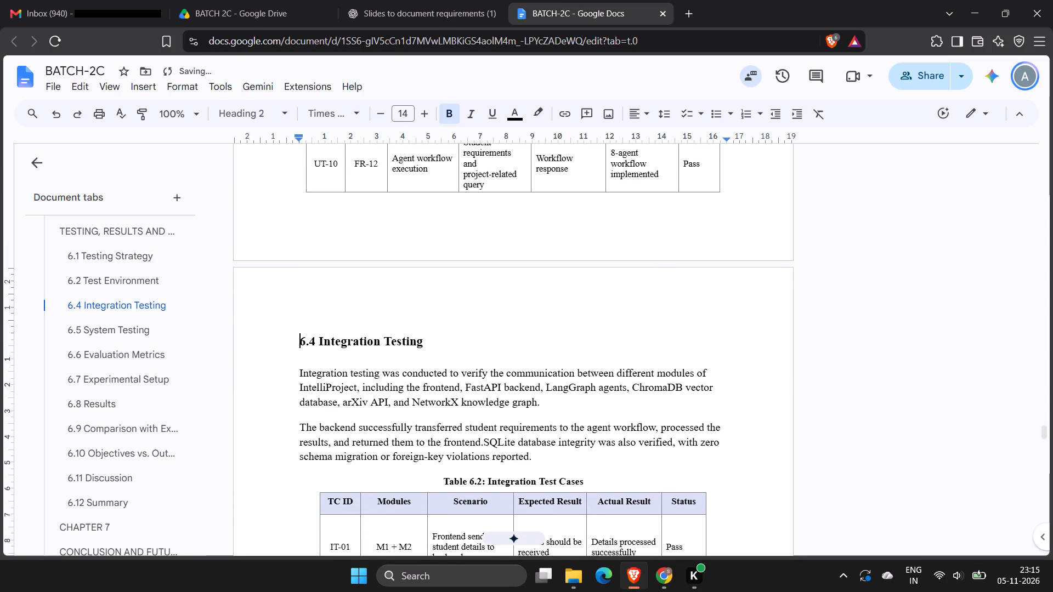
Insert a blank line before the "Module identification:" subheading below Table 6.2 in section 6.4.
scroll(336, 356, down, 3)
scroll(336, 355, up, 4)
scroll(335, 349, down, 2)
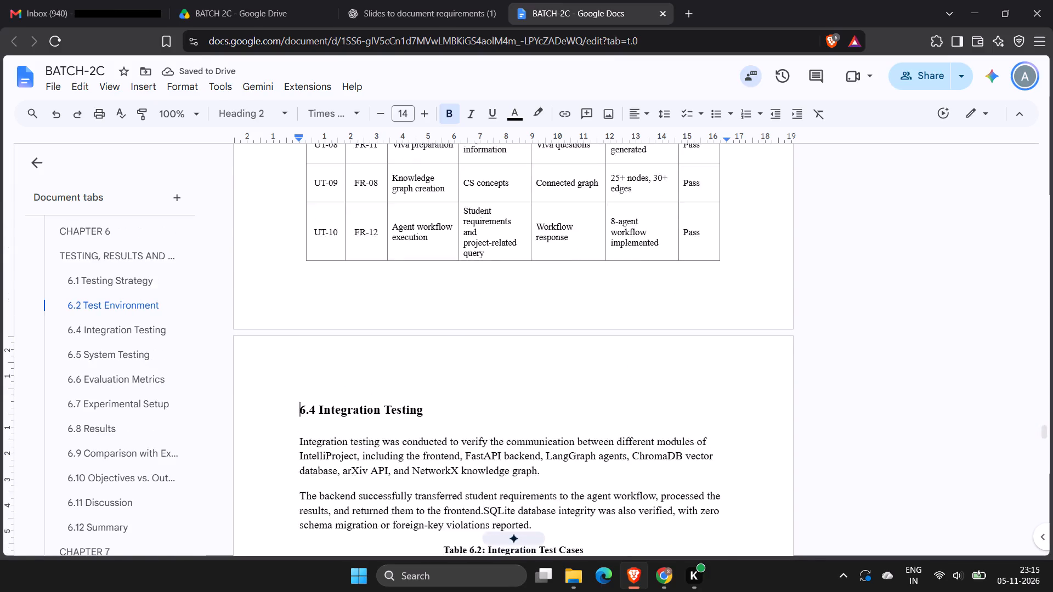
scroll(335, 349, down, 9)
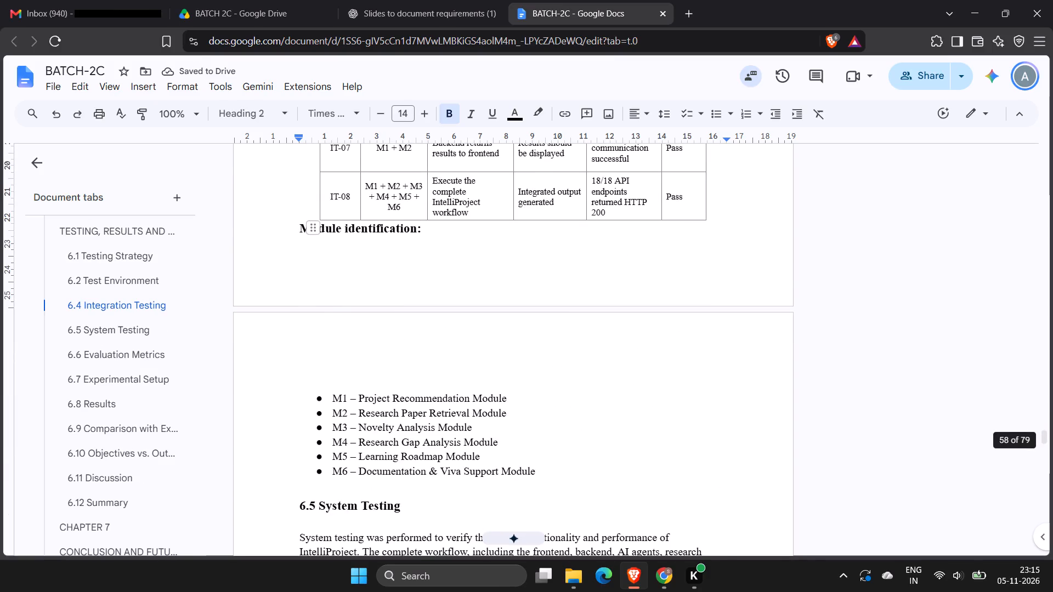
click(294, 233)
key(Return)
Remove the extra blank space directly before the 6.6 Evaluation Metrics heading.
scroll(298, 253, down, 4)
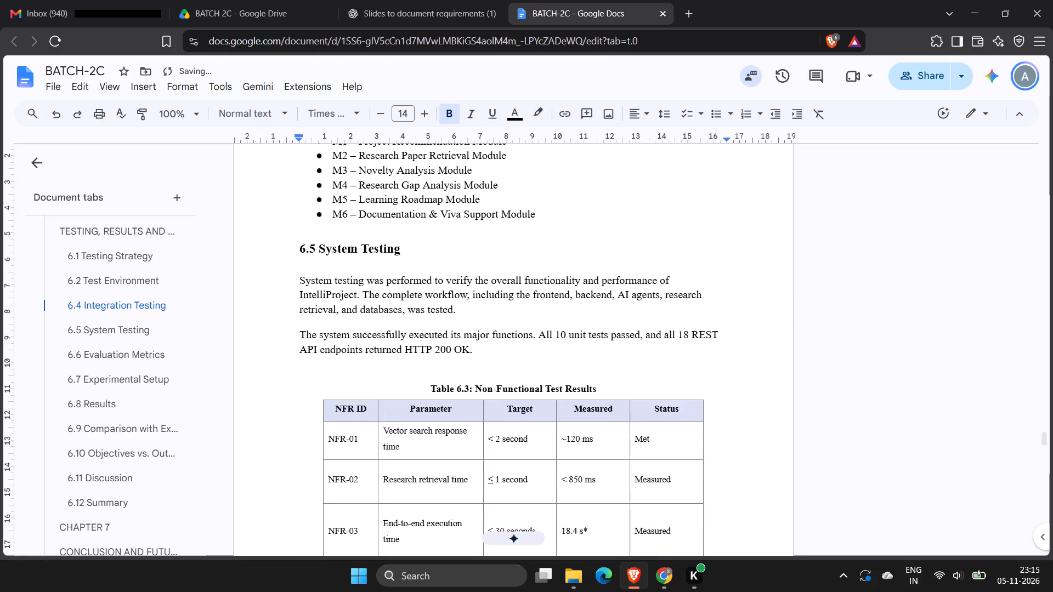
scroll(296, 267, down, 8)
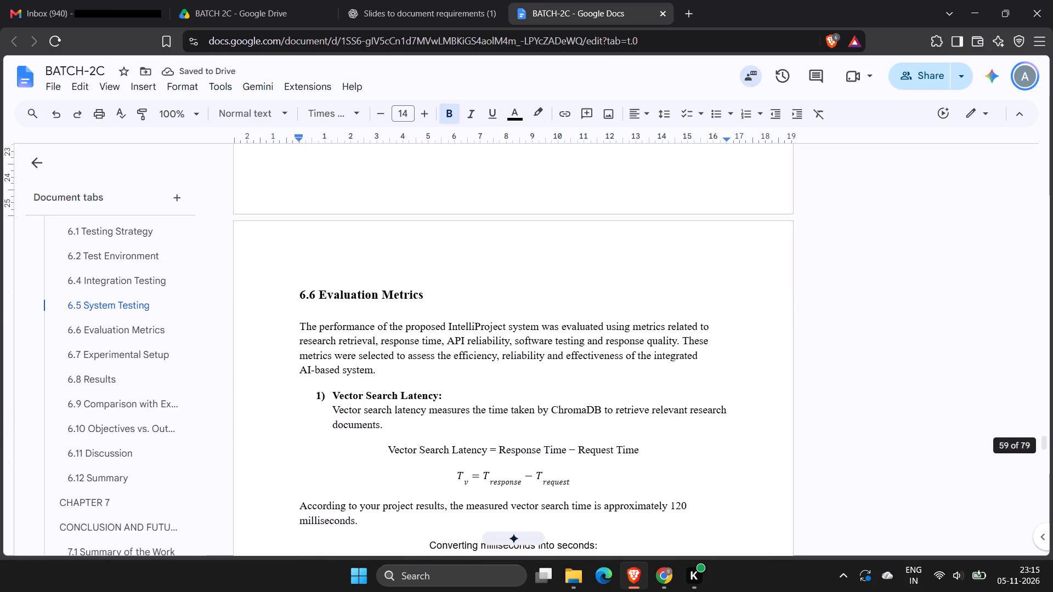
click(296, 273)
key(BackSpace)
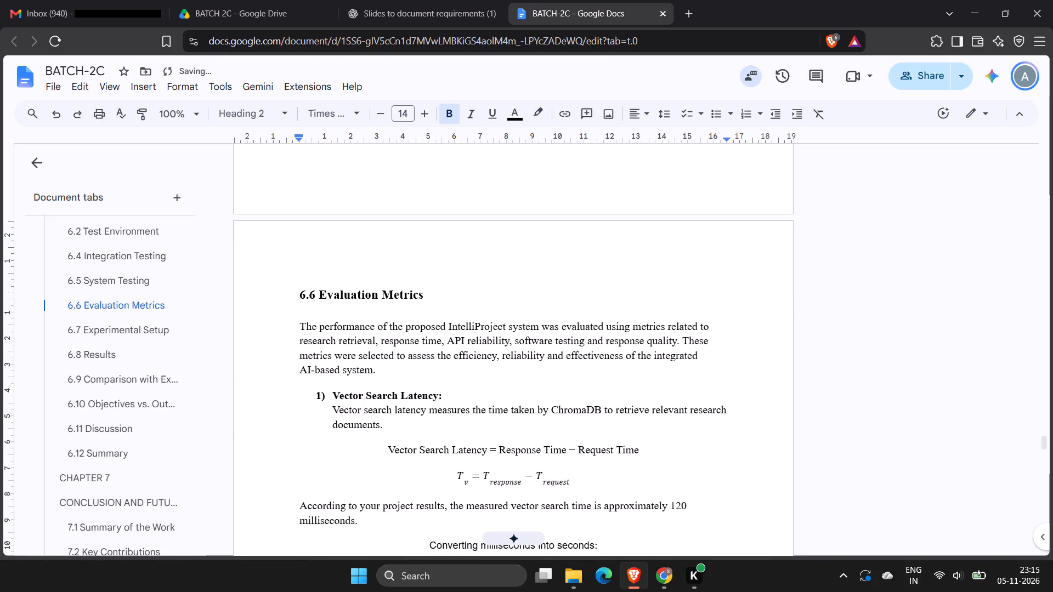
key(BackSpace)
Remove the extra blank space directly before the 6.7 Experimental Setup heading.
scroll(318, 332, down, 15)
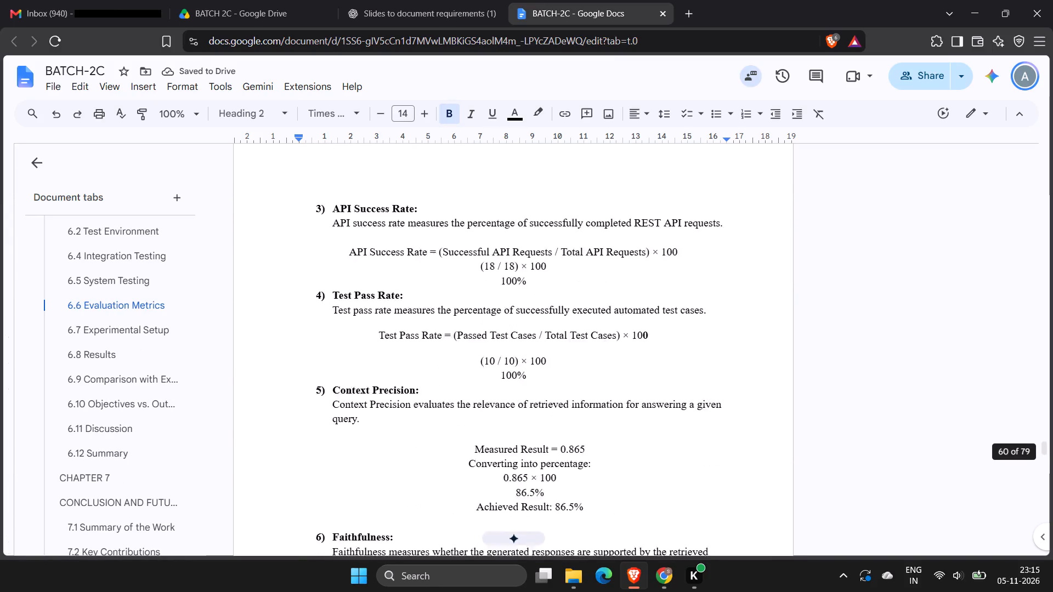
scroll(318, 332, down, 5)
click(299, 378)
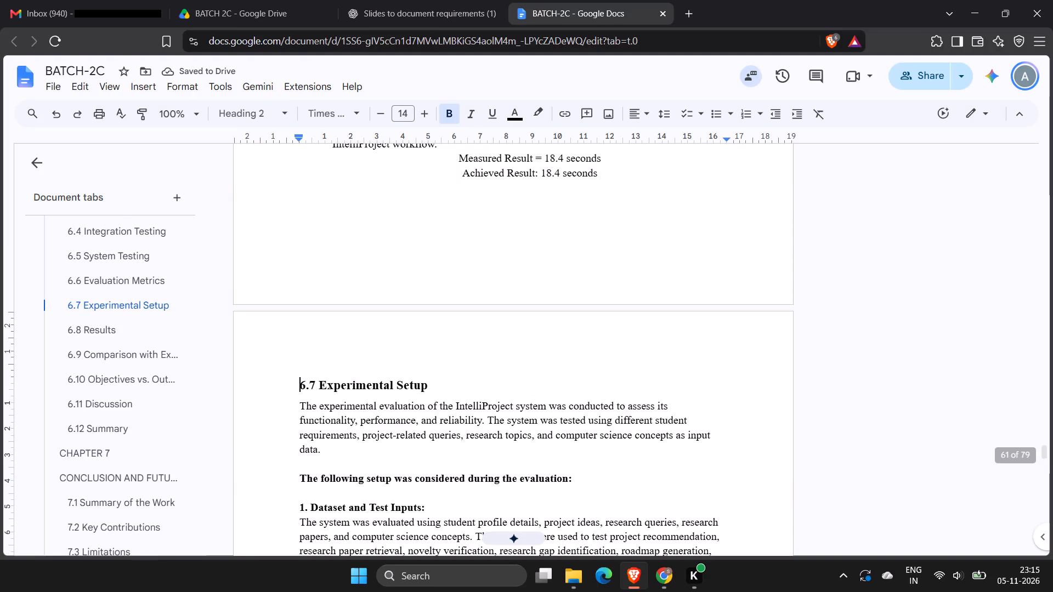
key(BackSpace)
Review sections 6.7 Experimental Setup through 6.10 Objectives vs. Outcomes, checking the spacing of headings, tables and figures.
scroll(309, 365, down, 12)
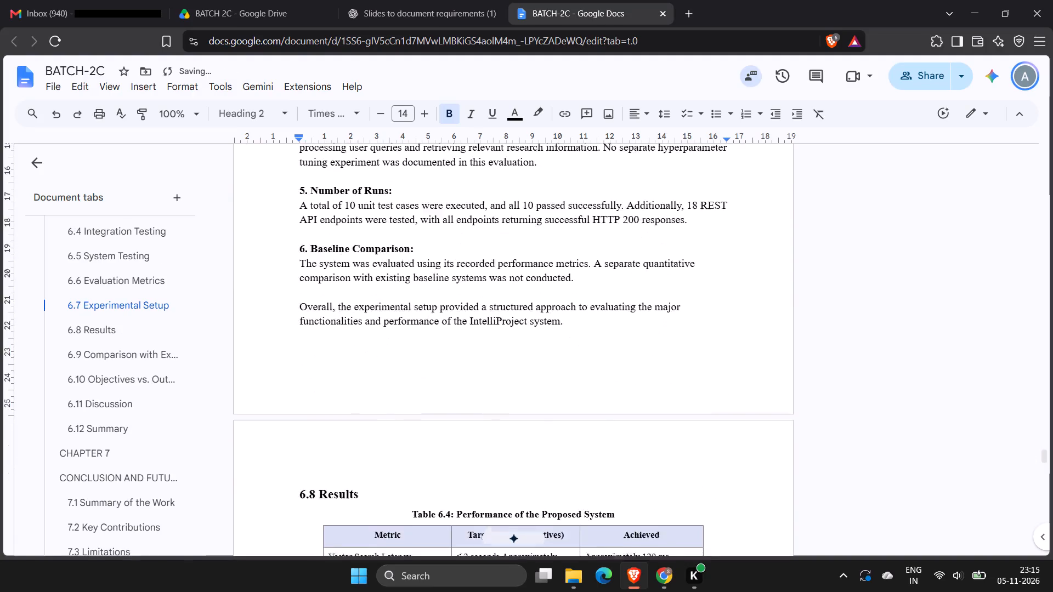
scroll(309, 365, down, 1)
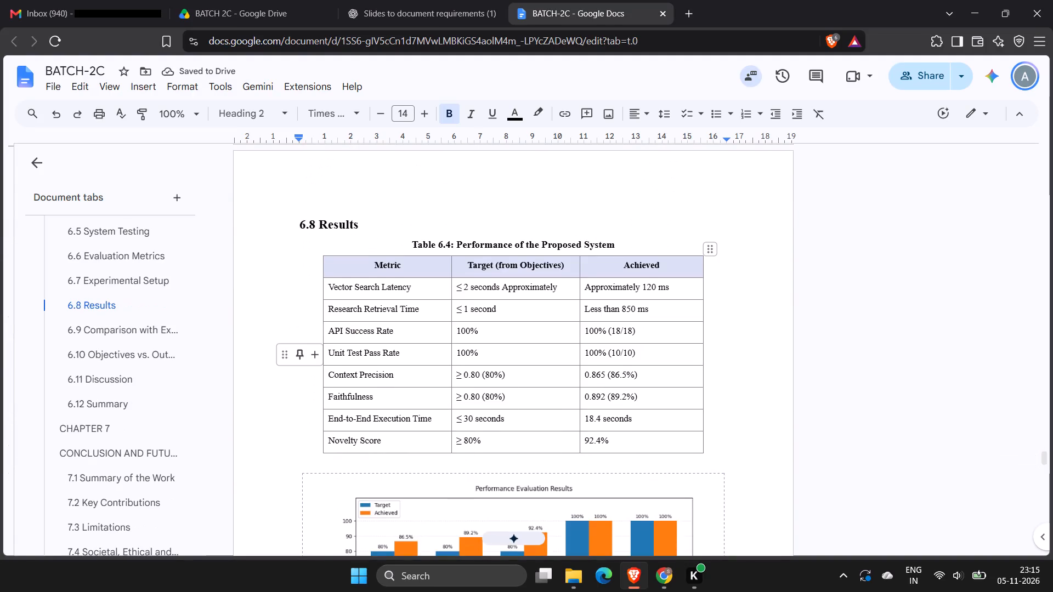
scroll(309, 364, down, 3)
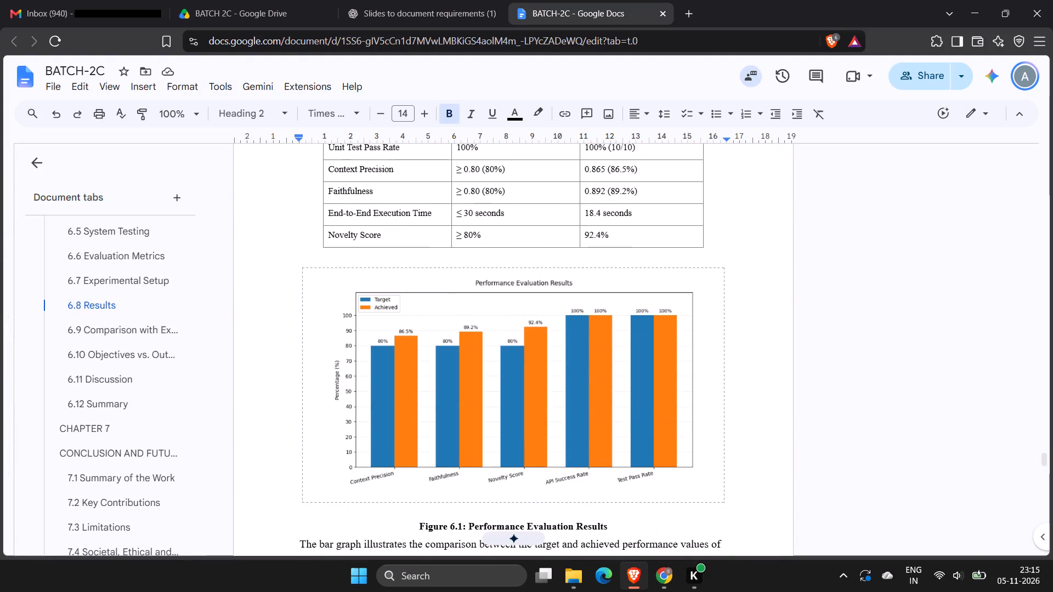
scroll(309, 363, down, 3)
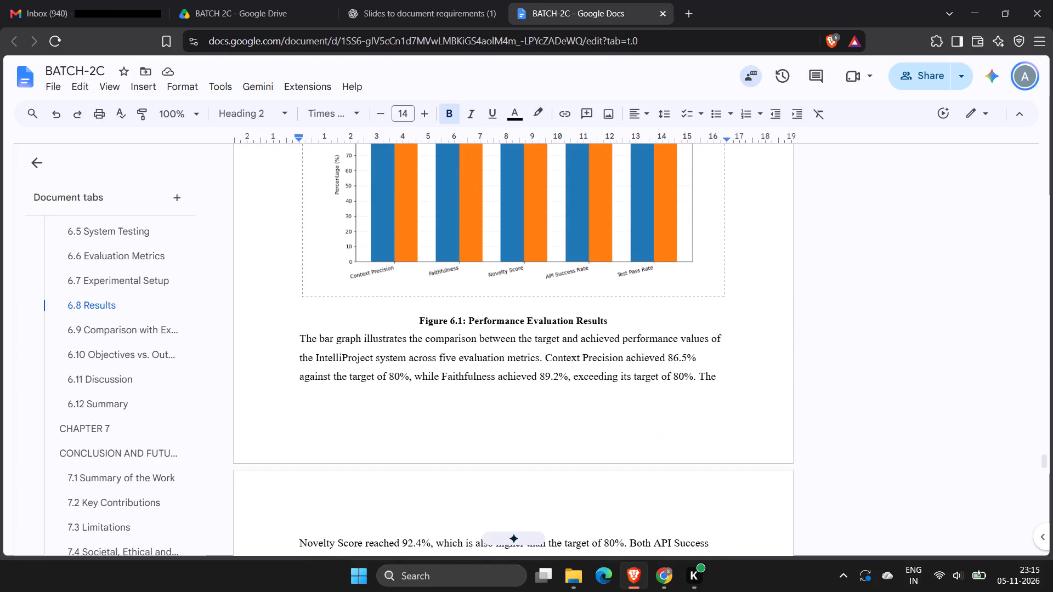
scroll(309, 363, down, 3)
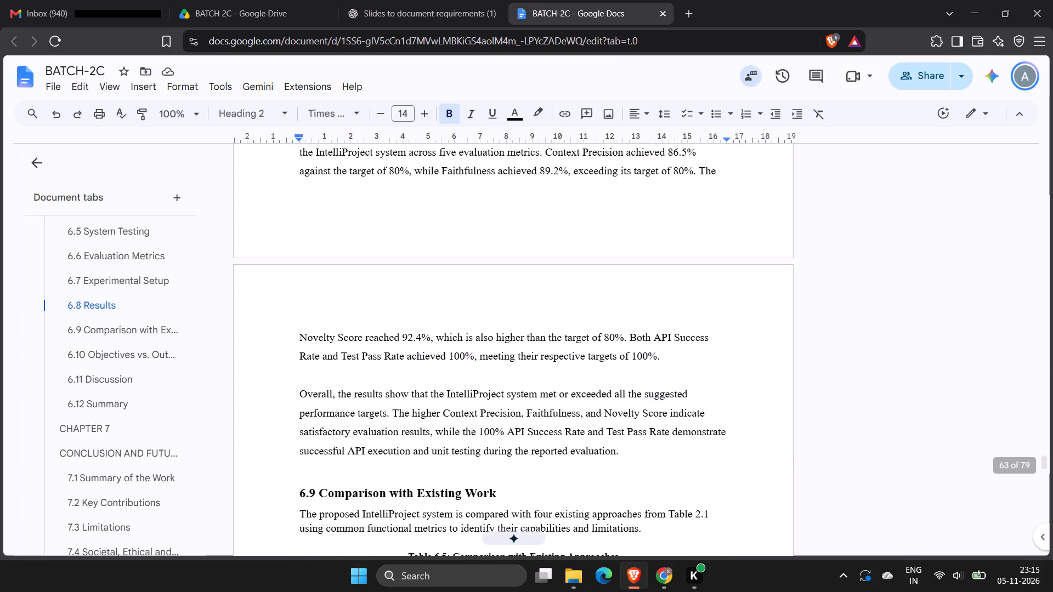
scroll(309, 363, down, 6)
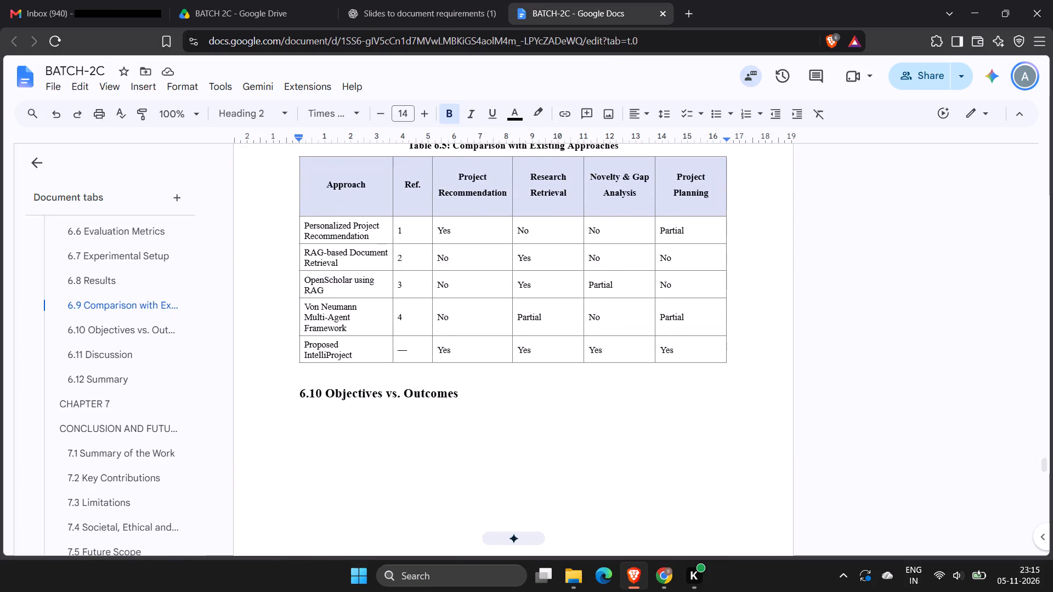
scroll(304, 363, down, 6)
scroll(304, 363, up, 4)
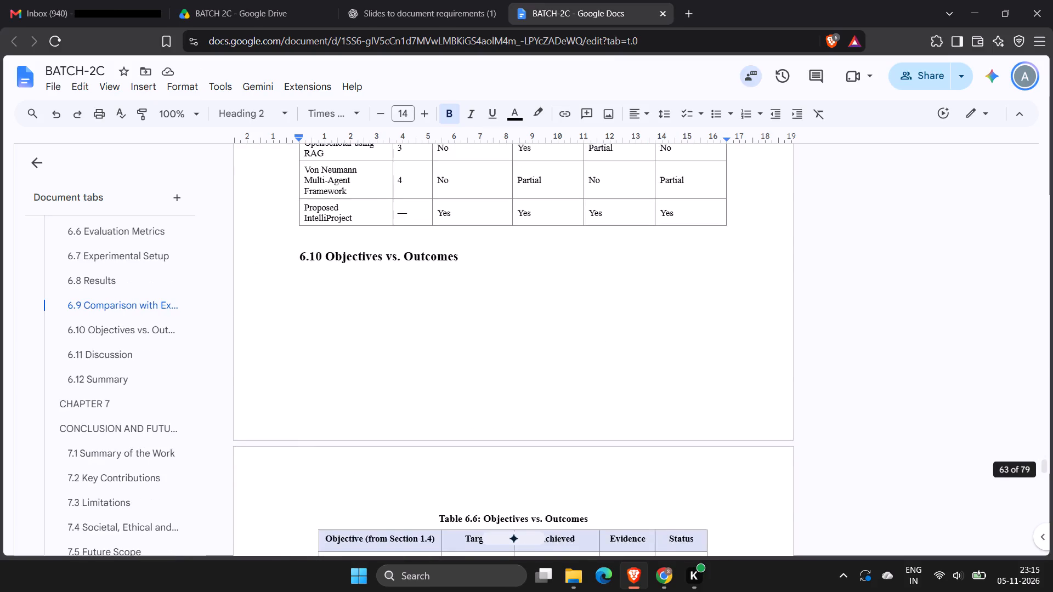
scroll(304, 363, down, 9)
scroll(304, 363, up, 8)
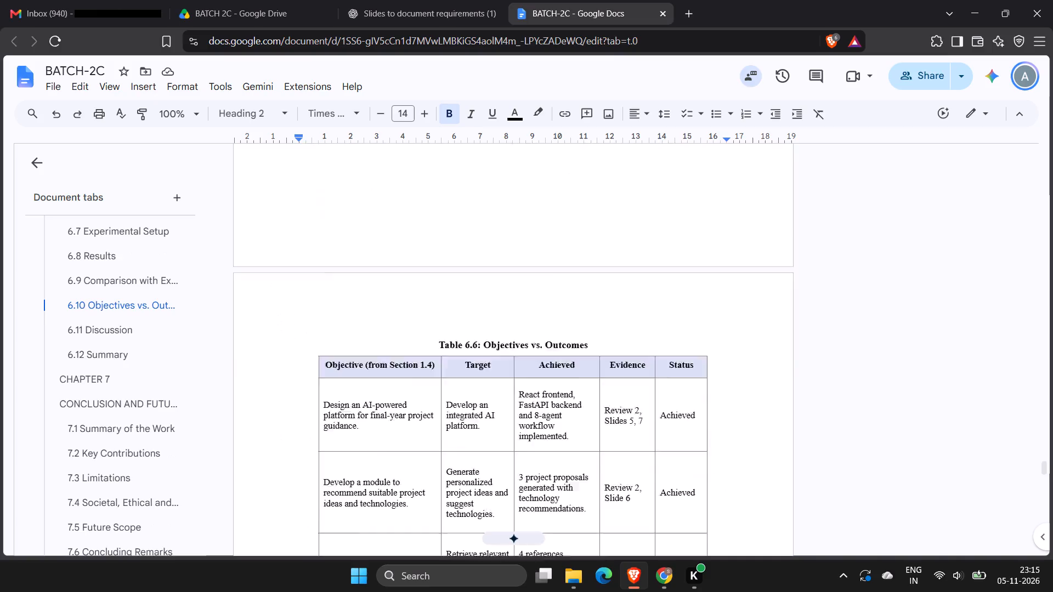
Set the line spacing of all body rows in Table 6.5 (Comparison with Existing Approaches) to 1.5.
scroll(303, 360, up, 4)
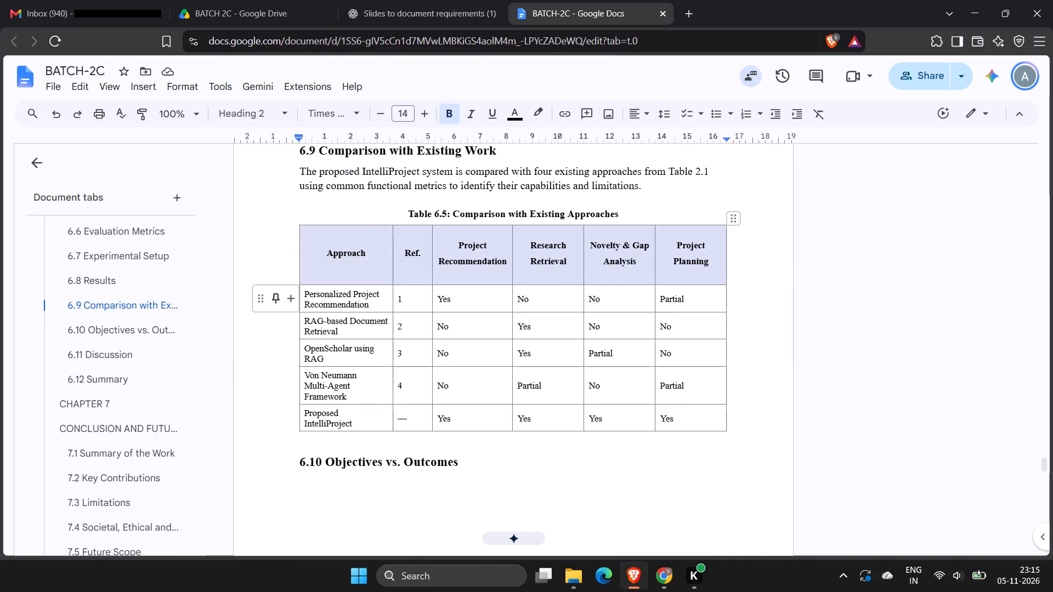
drag(305, 292, 675, 427)
click(168, 85)
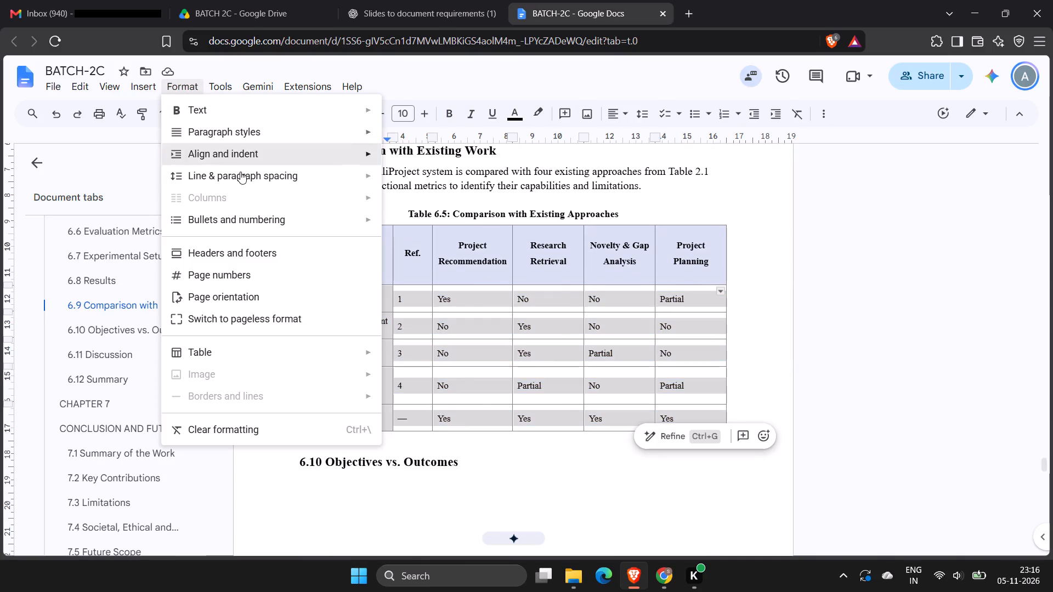
click(242, 177)
click(423, 225)
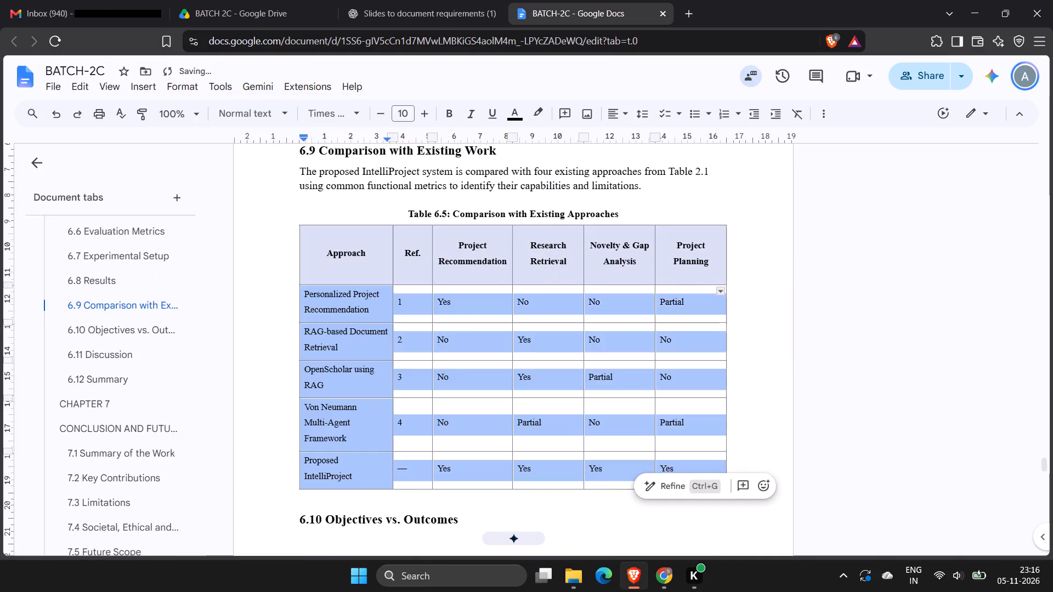
click(431, 287)
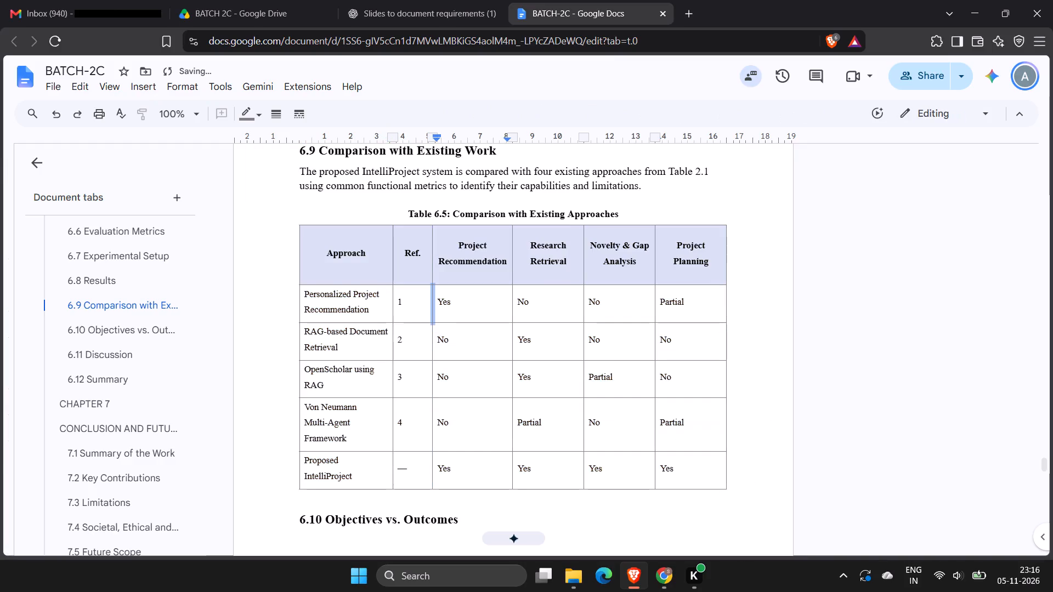
click(373, 336)
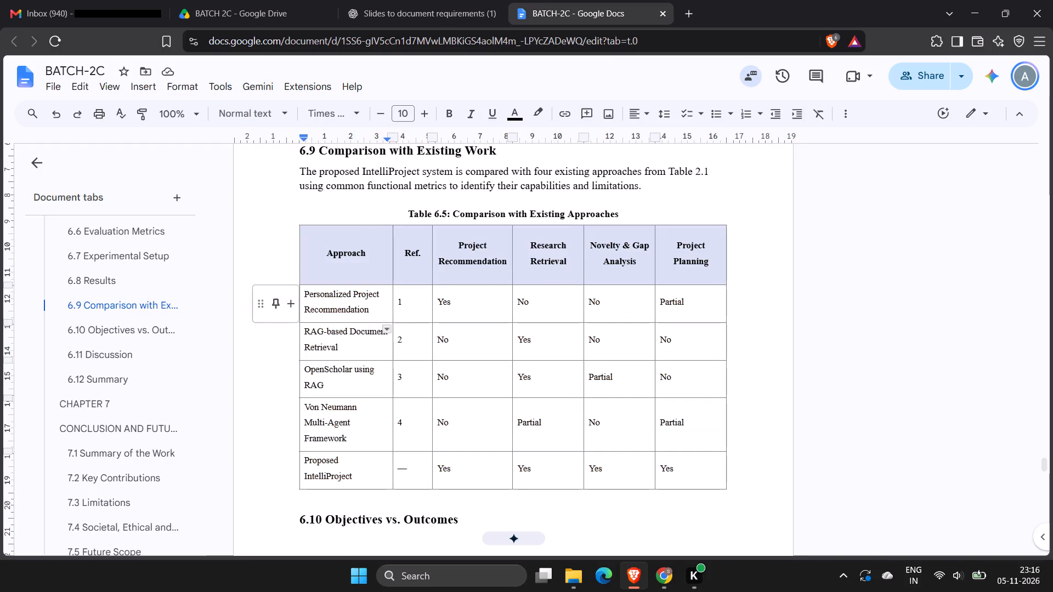
Center-align the text in all body rows of Table 6.5.
drag(304, 288, 616, 397)
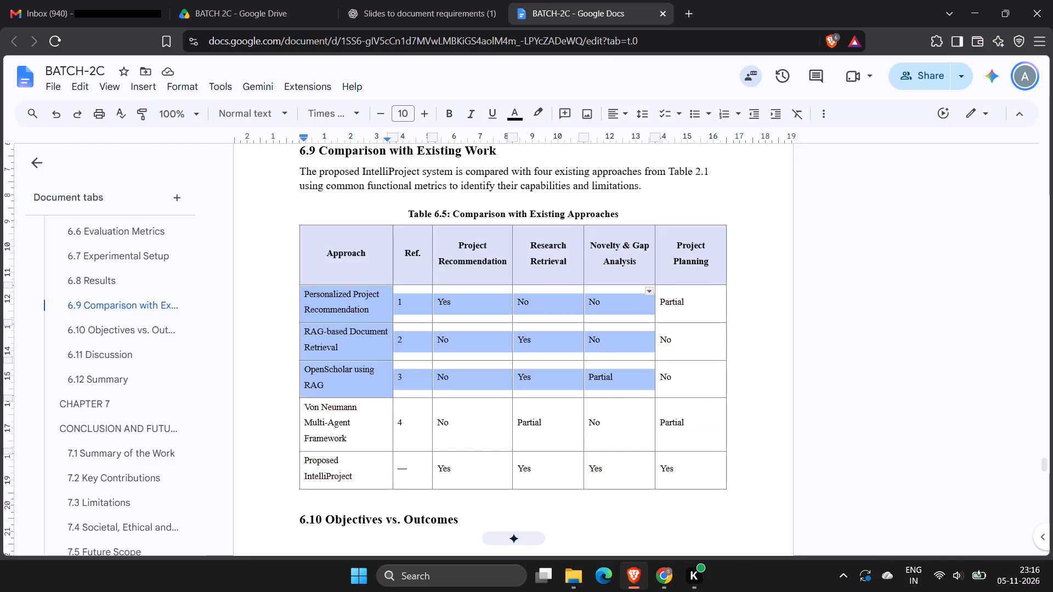
drag(616, 397, 687, 460)
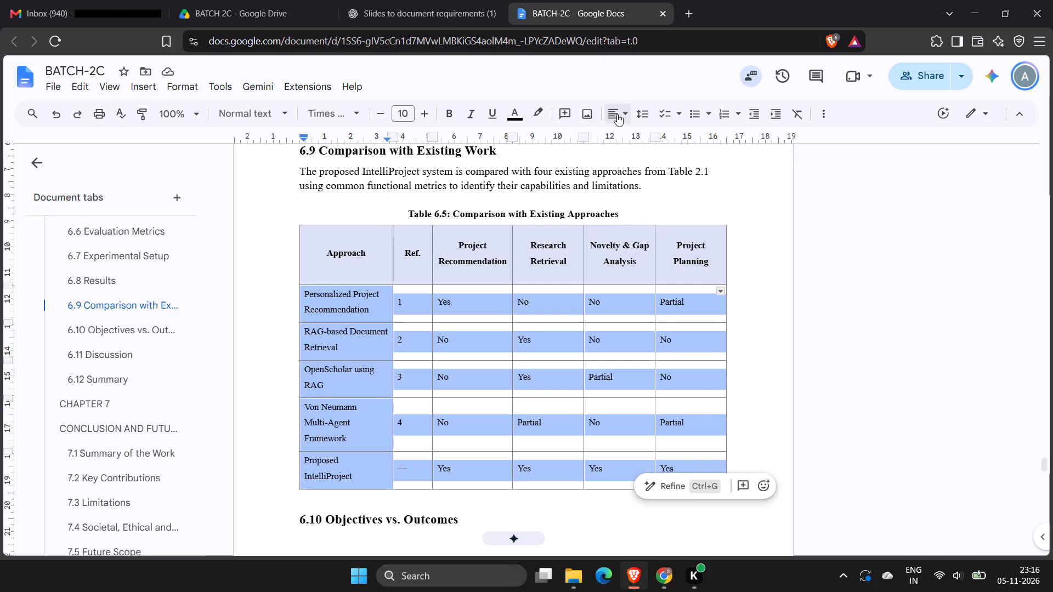
click(618, 113)
click(630, 135)
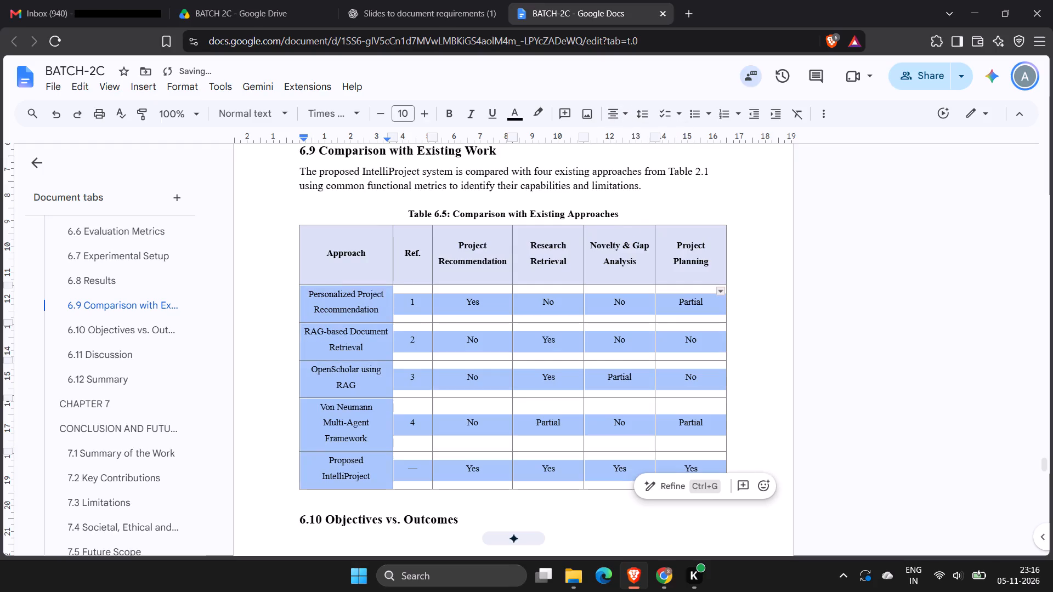
click(465, 362)
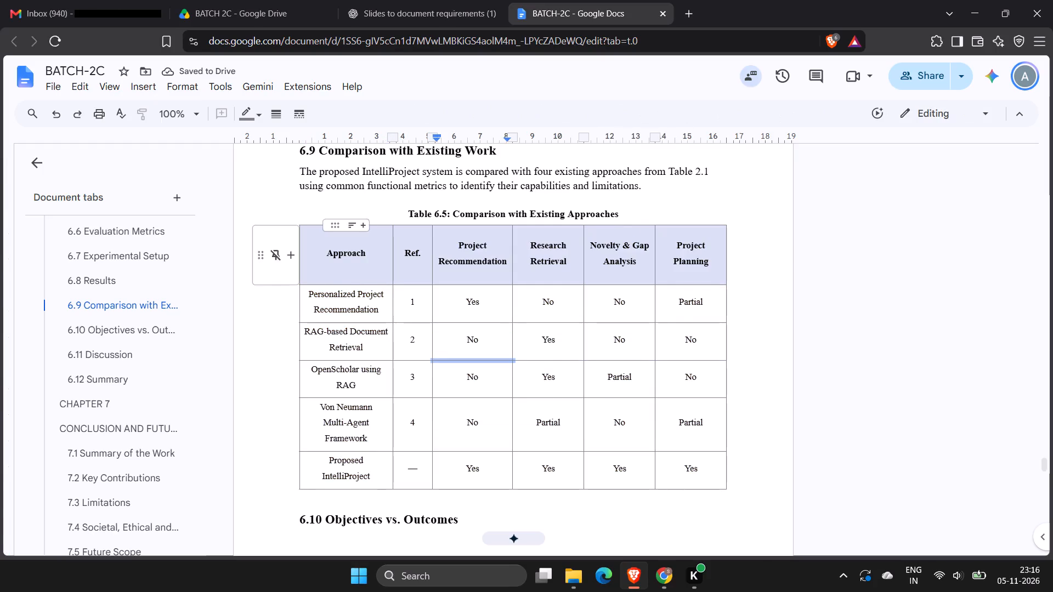
click(361, 280)
Insert blank lines before the 6.10 Objectives vs. Outcomes heading to push it onto the same page as Table 6.6.
scroll(522, 356, down, 3)
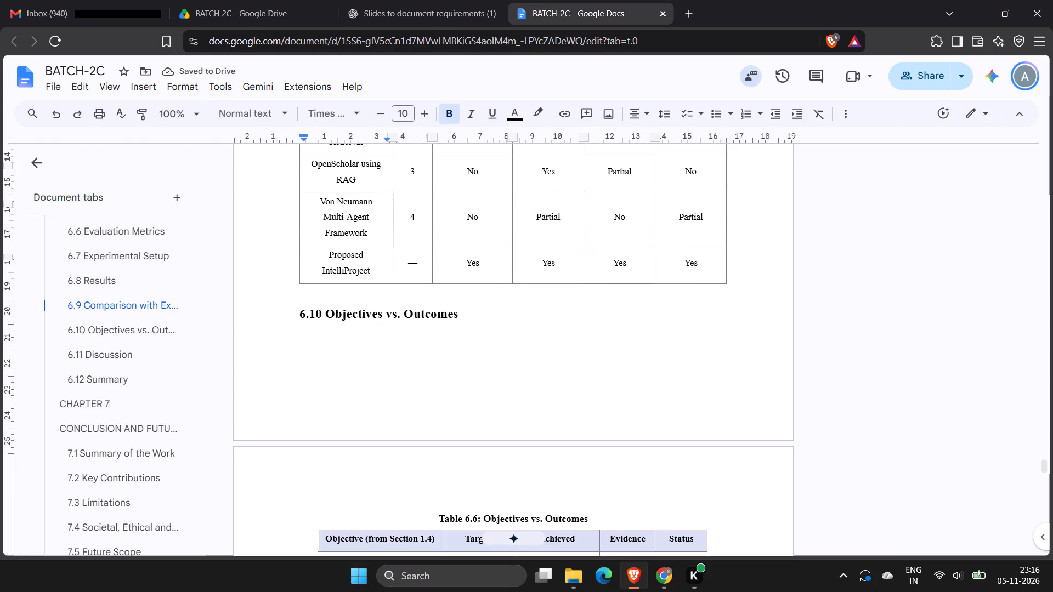
scroll(296, 306, down, 4)
scroll(296, 306, up, 3)
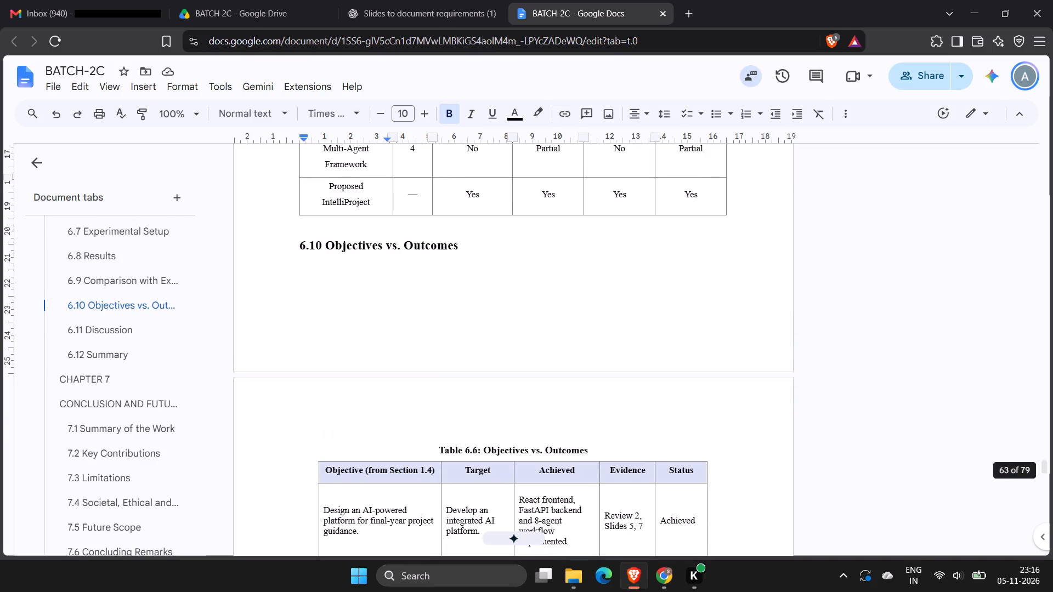
click(288, 252)
key(Return)
key(Return)
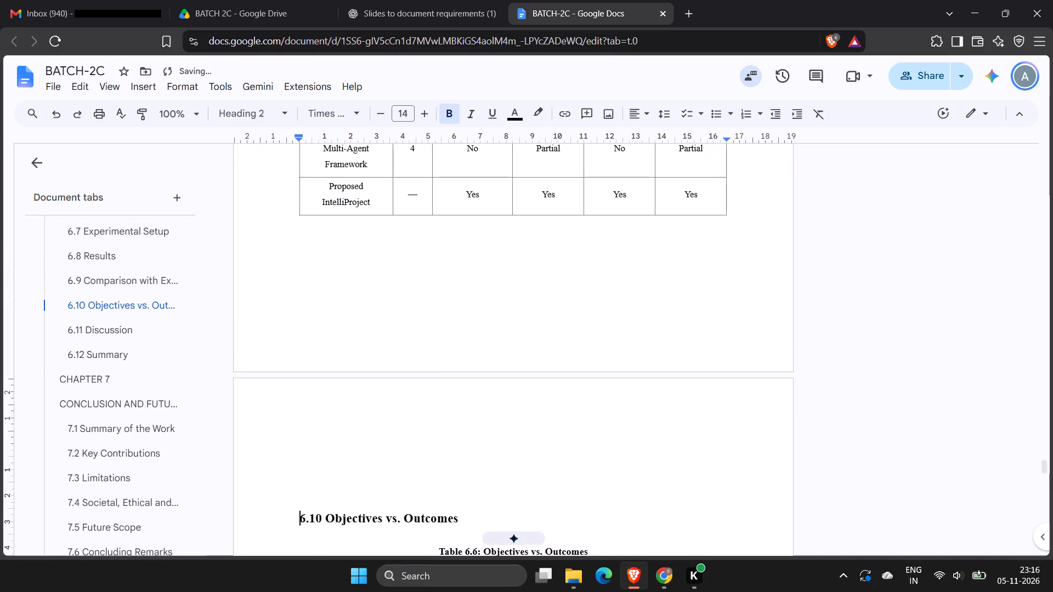
scroll(314, 263, down, 3)
key(BackSpace)
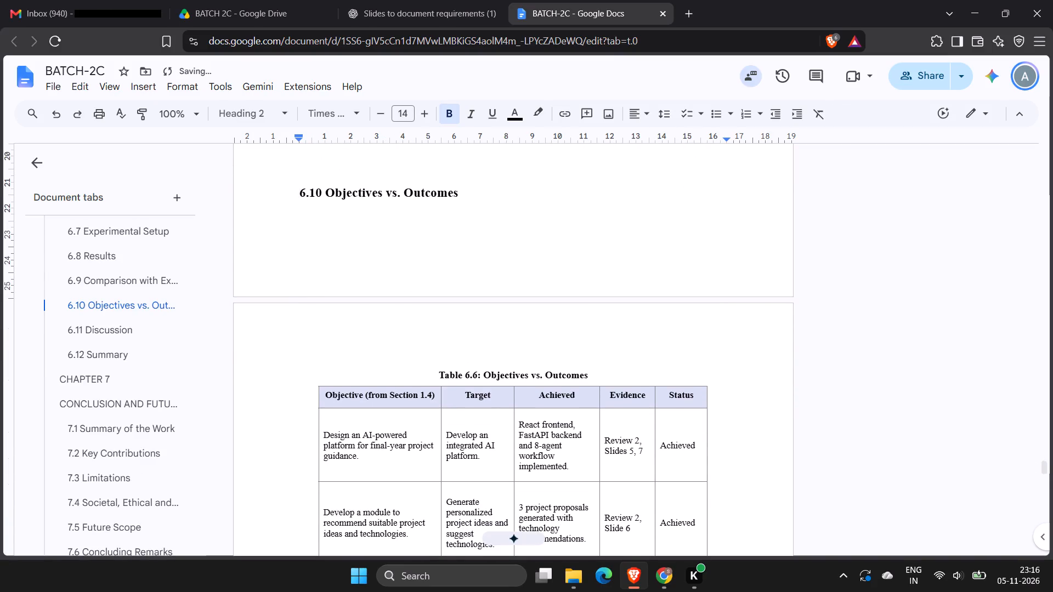
key(Return)
Remove the excess blank space above the 6.10 heading so it sits at the top of the page holding Table 6.6.
drag(320, 413, 318, 366)
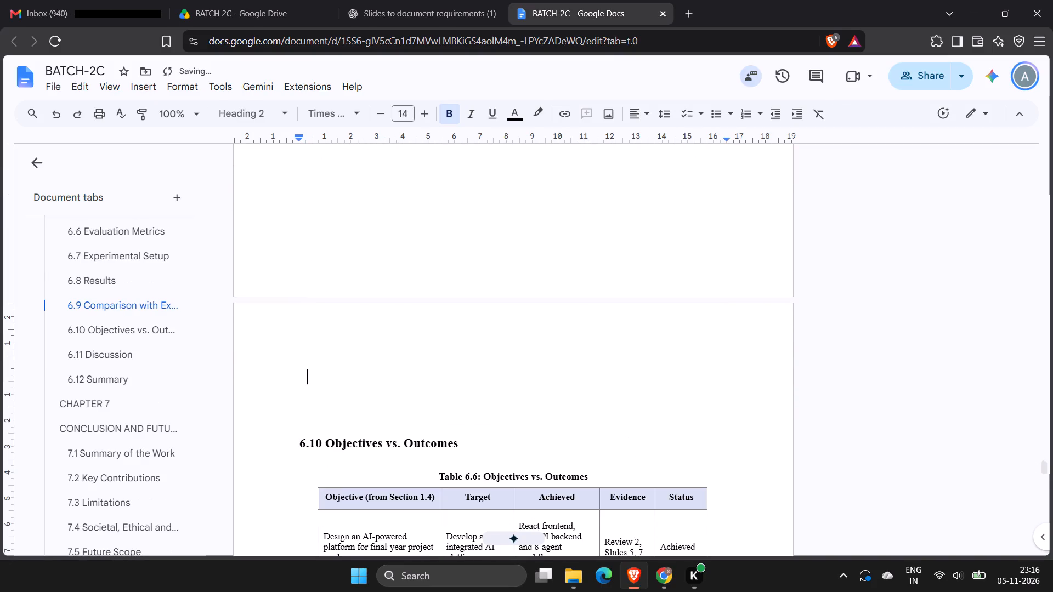
drag(318, 366, 318, 374)
click(312, 423)
click(309, 426)
drag(309, 430, 305, 397)
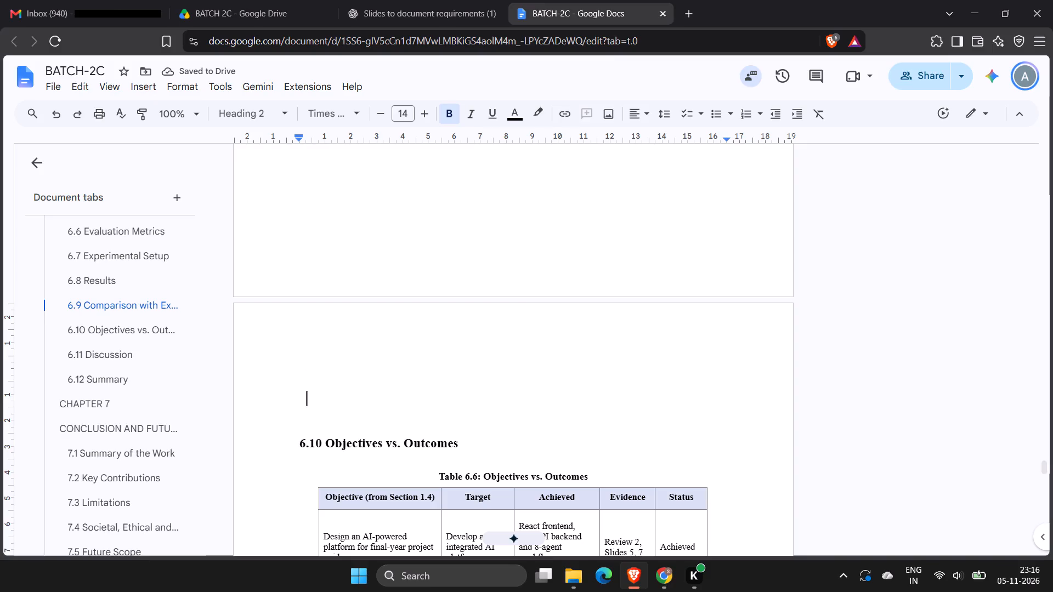
drag(305, 397, 304, 343)
key(BackSpace)
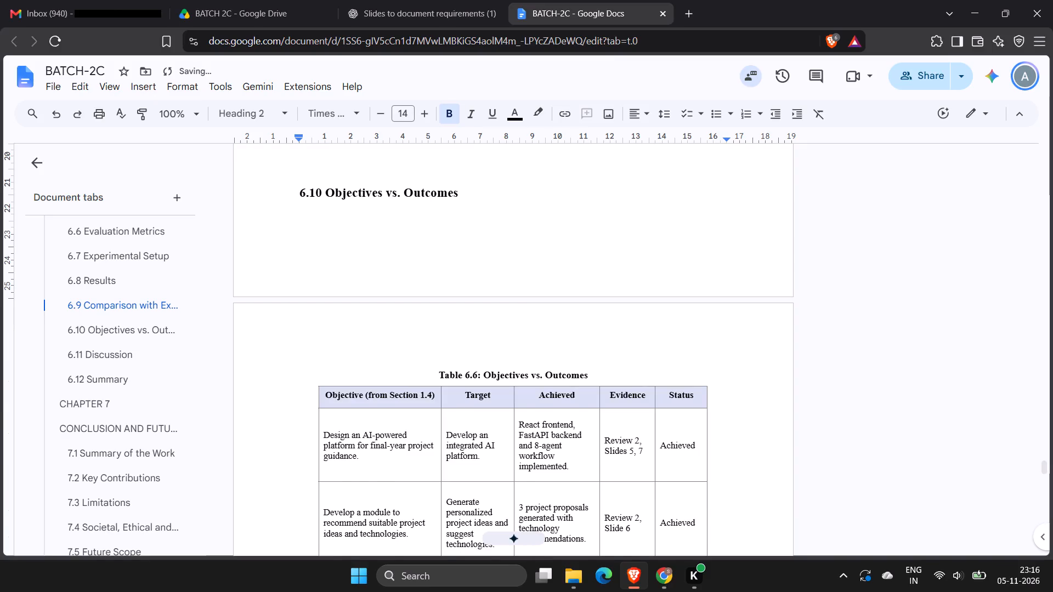
key(Return)
click(301, 367)
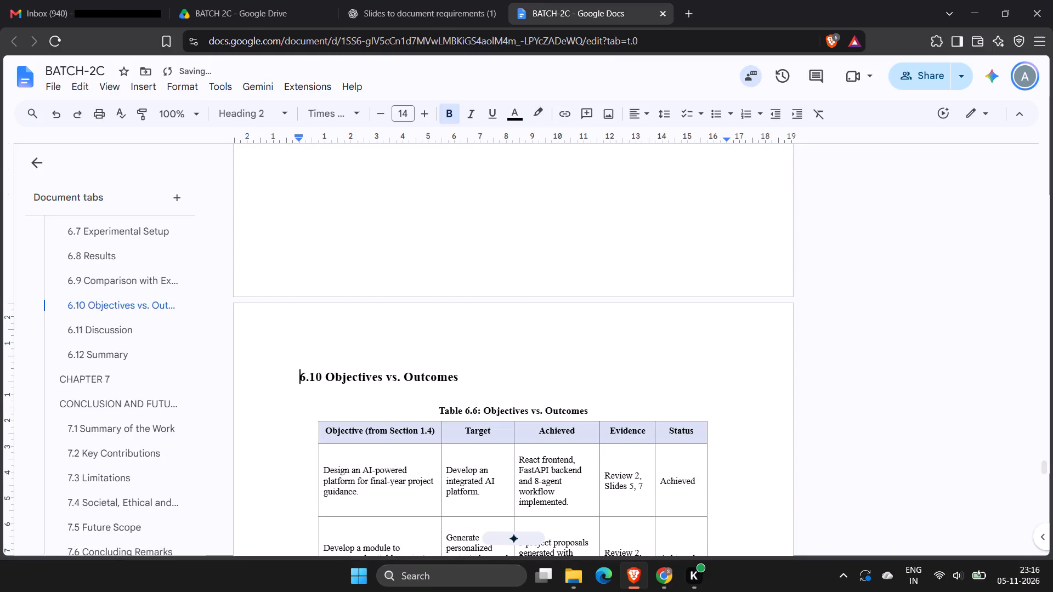
drag(301, 366, 302, 339)
Review the rest of Chapter 6, from Table 6.6 through 6.12 Summary, and the opening sections of Chapter 7 for spacing and layout.
scroll(377, 350, down, 9)
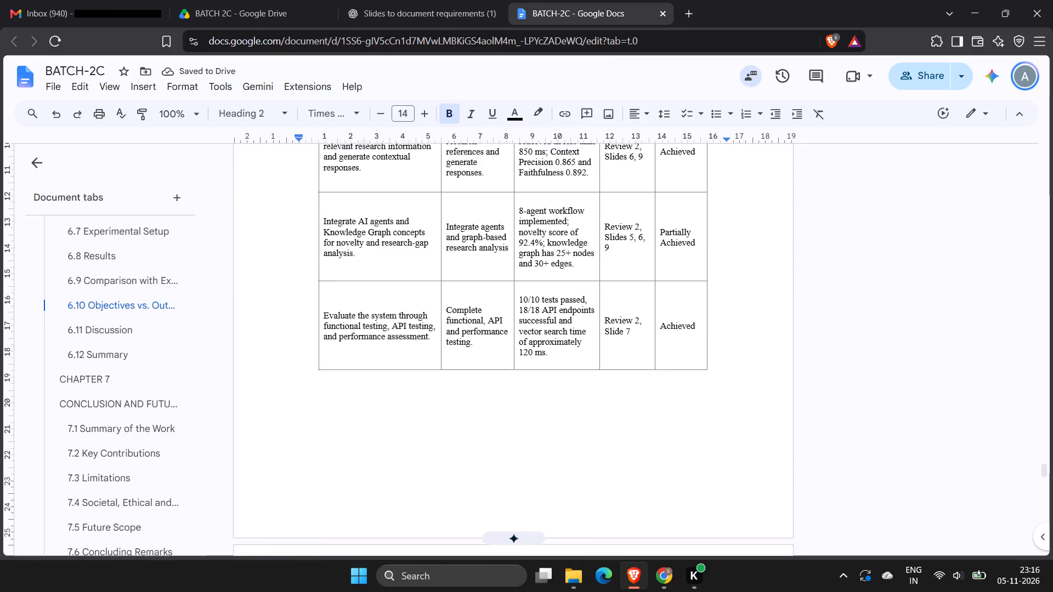
scroll(377, 350, down, 1)
click(303, 397)
scroll(313, 386, down, 7)
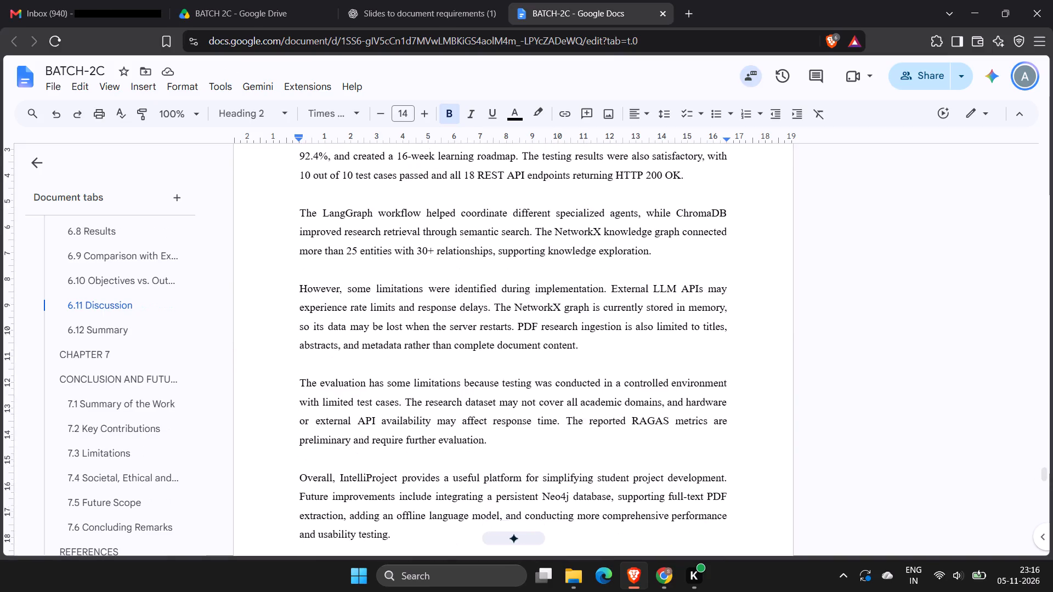
scroll(314, 385, down, 6)
scroll(314, 385, up, 4)
scroll(313, 375, down, 4)
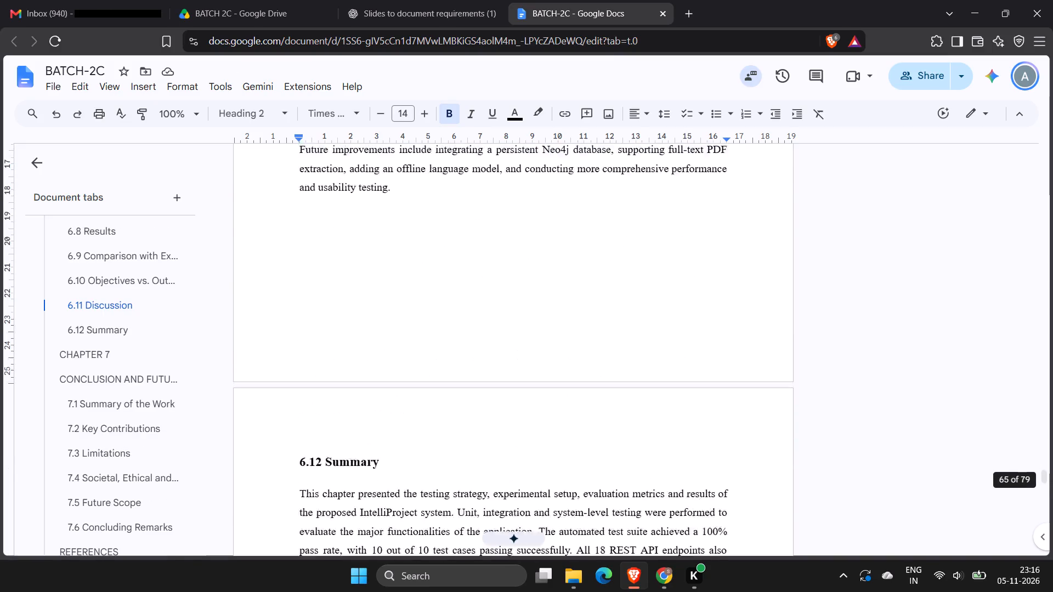
scroll(313, 375, down, 11)
scroll(313, 375, up, 3)
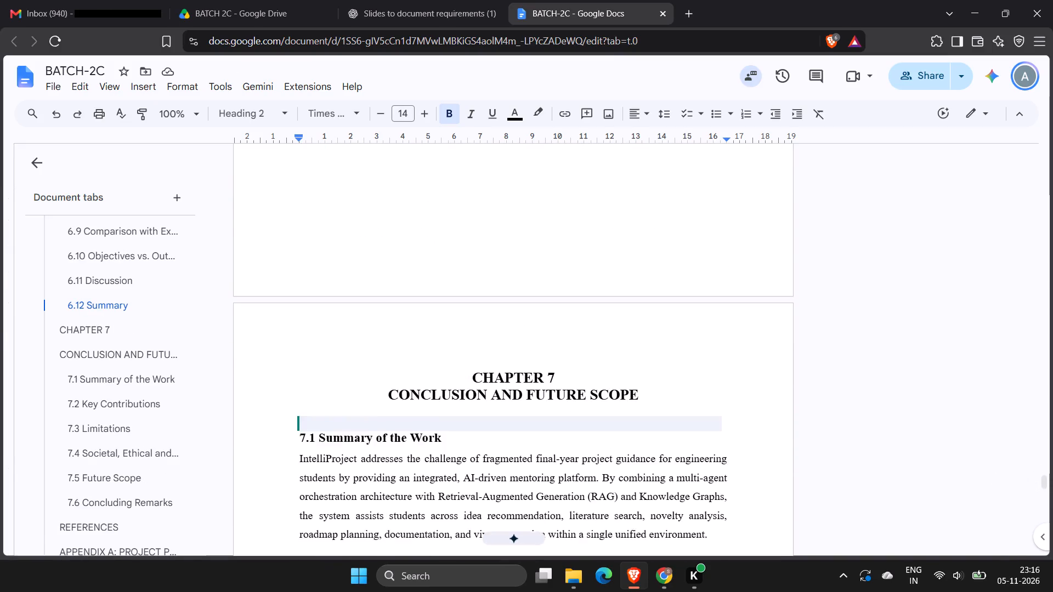
scroll(313, 375, up, 3)
scroll(312, 374, down, 5)
click(424, 272)
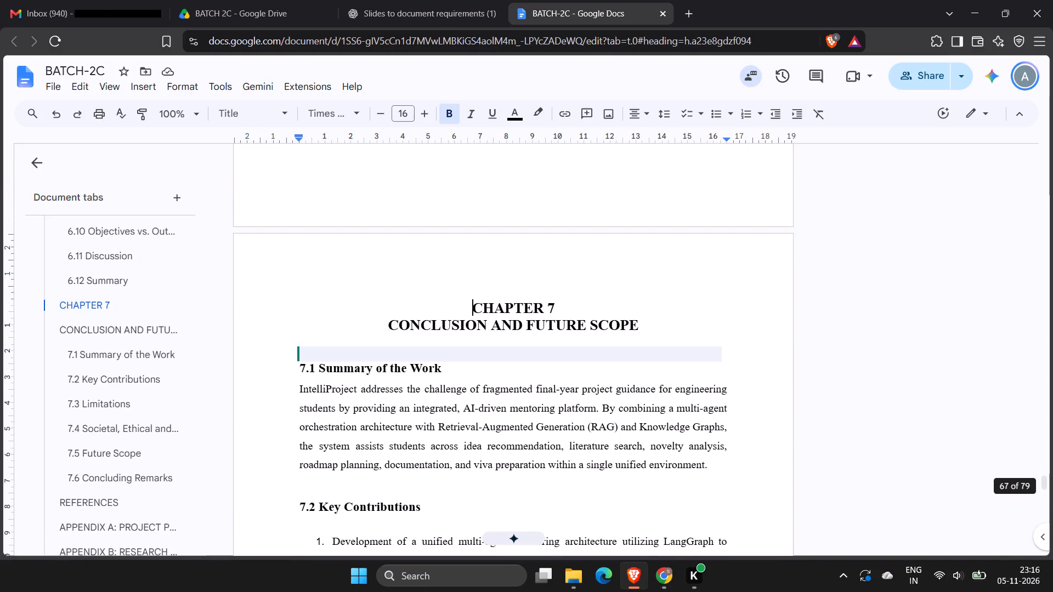
scroll(415, 274, down, 5)
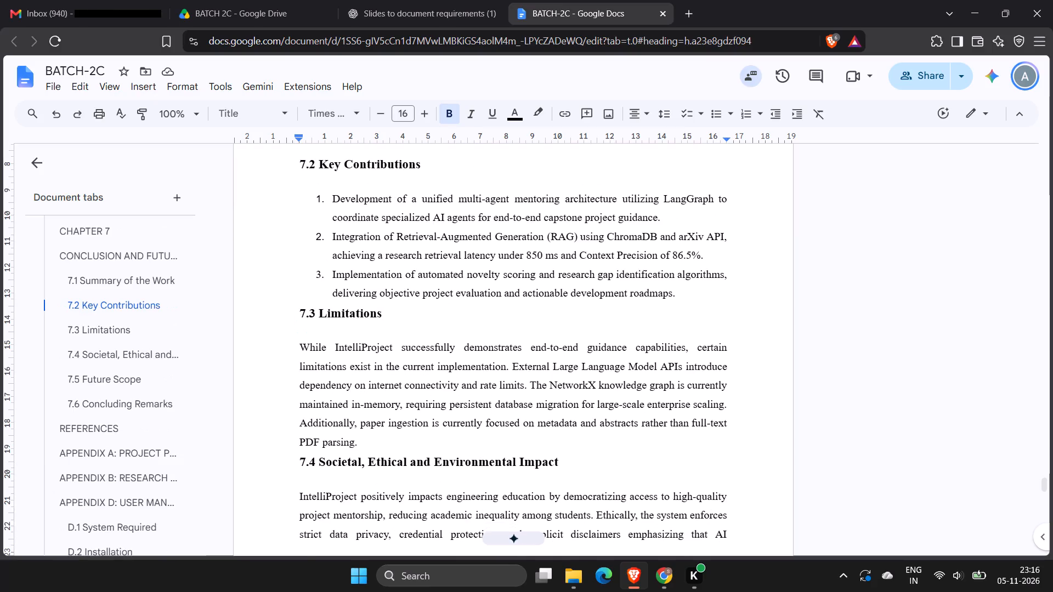
Replace the blank lines between the Chapter 7 title and the 7.1 Summary of the Work heading with a single one.
scroll(415, 274, up, 4)
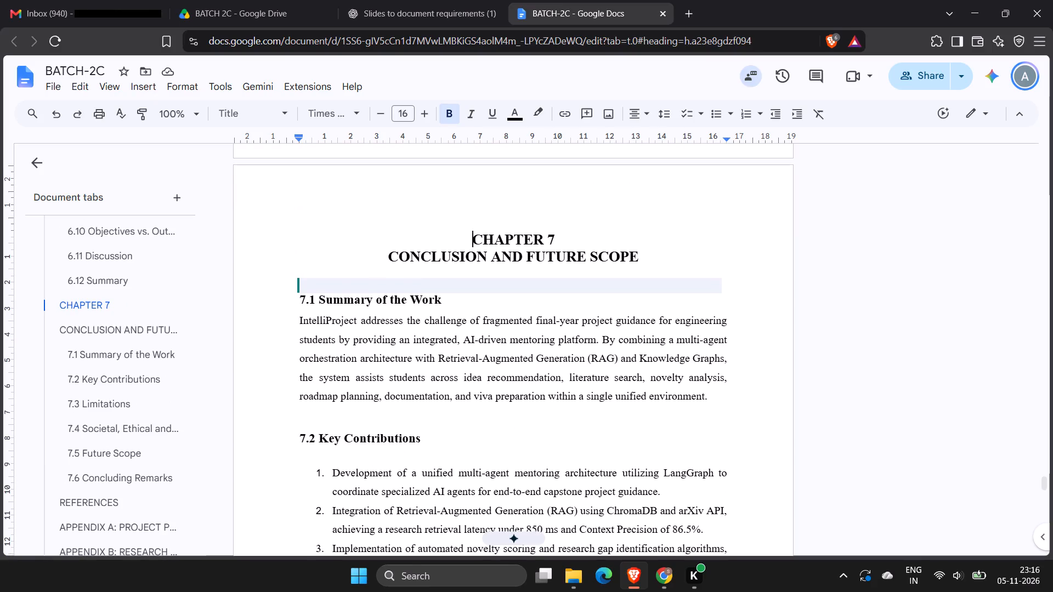
drag(286, 277, 324, 283)
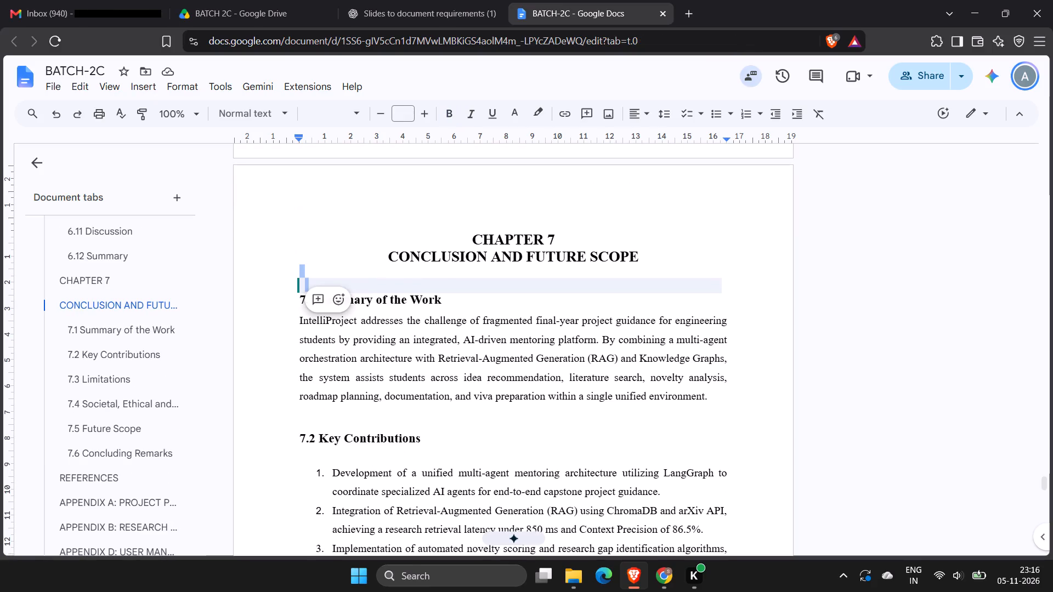
key(BackSpace)
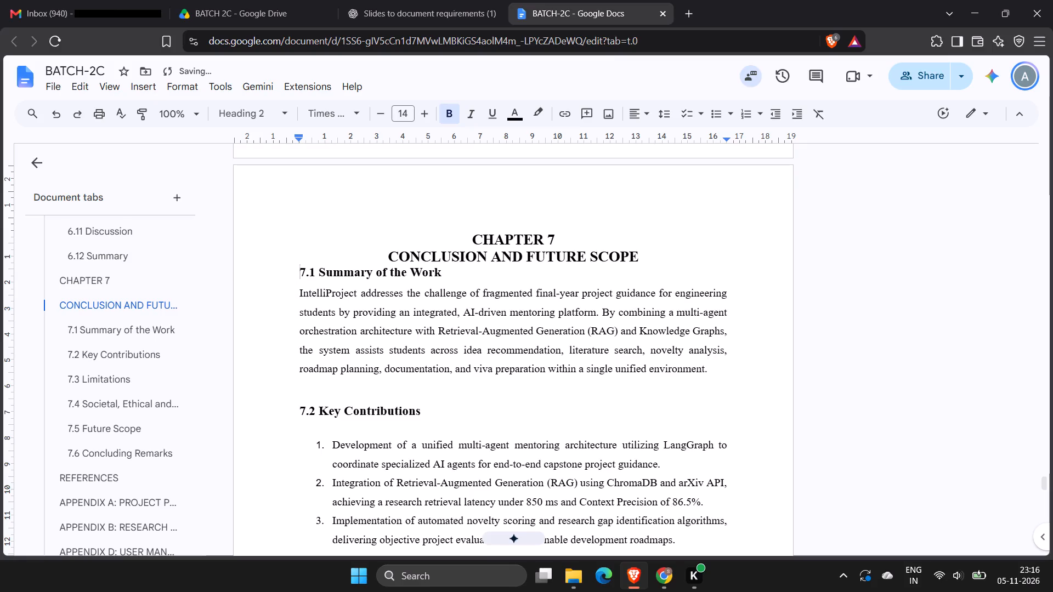
key(Return)
Review the Chapter 7 sections from 7.1 Summary of the Work through 7.5 Future Scope for heading spacing.
scroll(329, 283, down, 7)
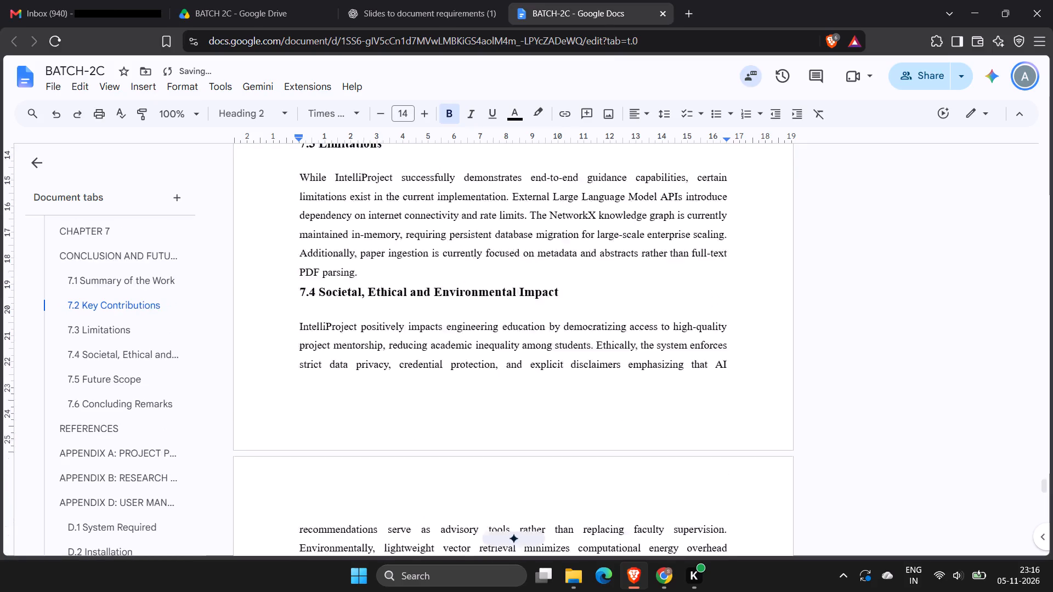
scroll(329, 283, down, 2)
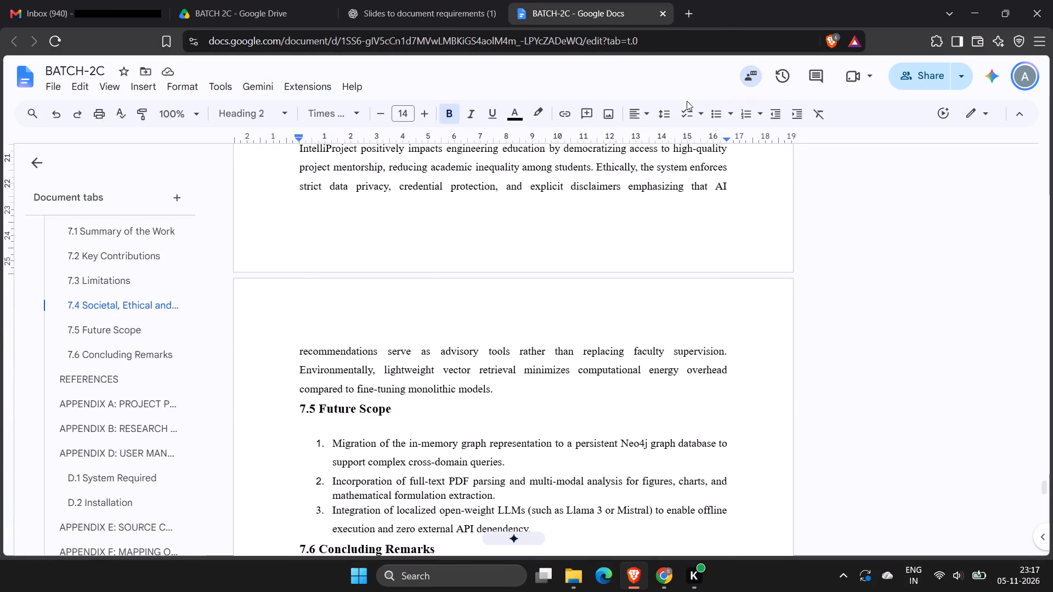
Open the document's version history and return to the document.
click(776, 75)
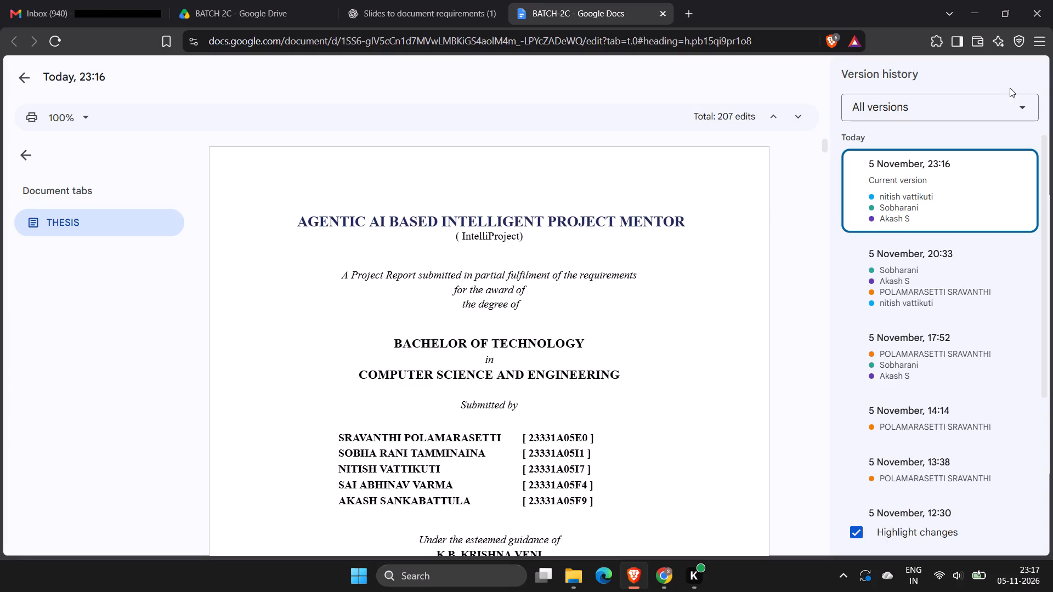
click(16, 74)
Recheck Chapter 7 from 7.1 through 7.6 Concluding Remarks and the start of REFERENCES for heading spacing and page layout.
scroll(418, 300, down, 3)
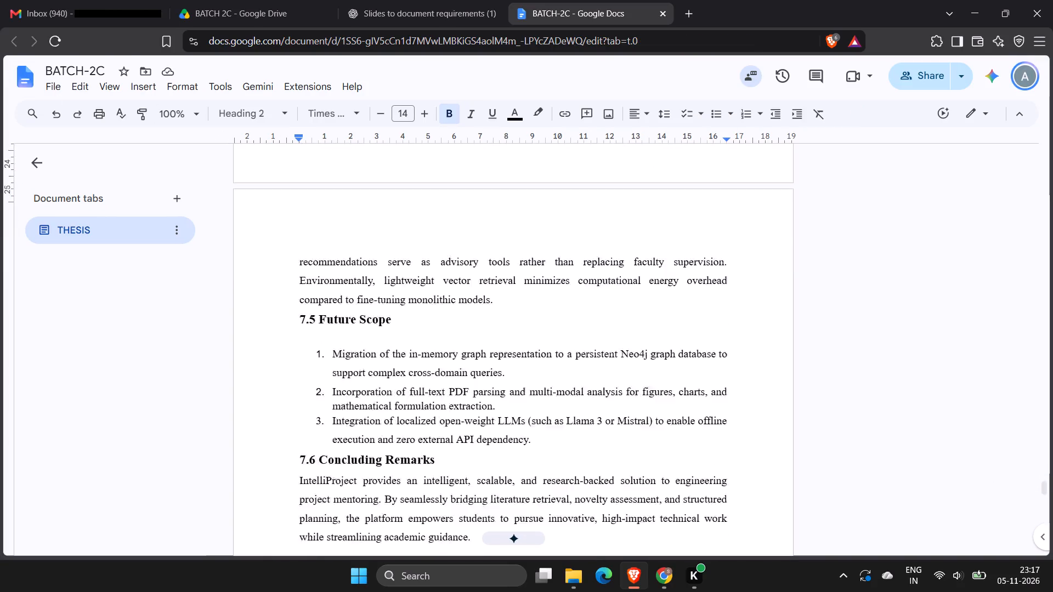
scroll(417, 300, up, 3)
scroll(417, 295, down, 4)
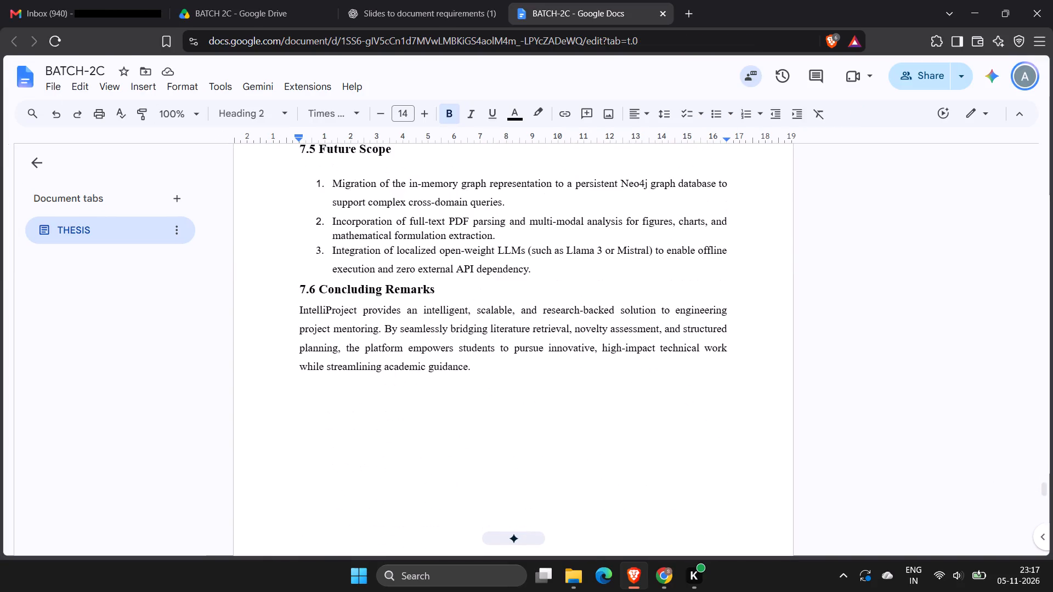
scroll(417, 295, down, 7)
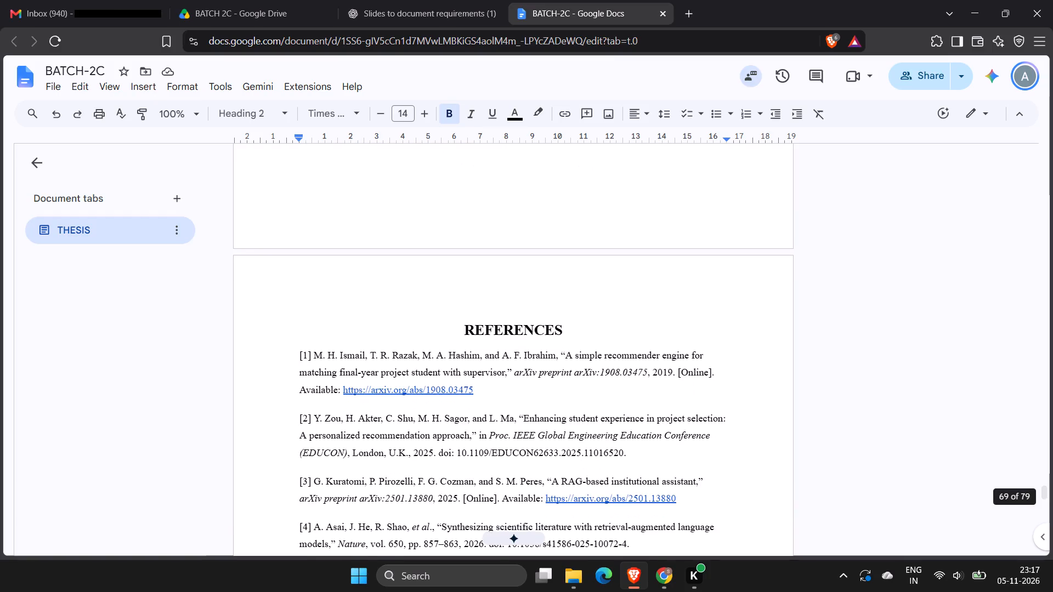
scroll(416, 295, up, 18)
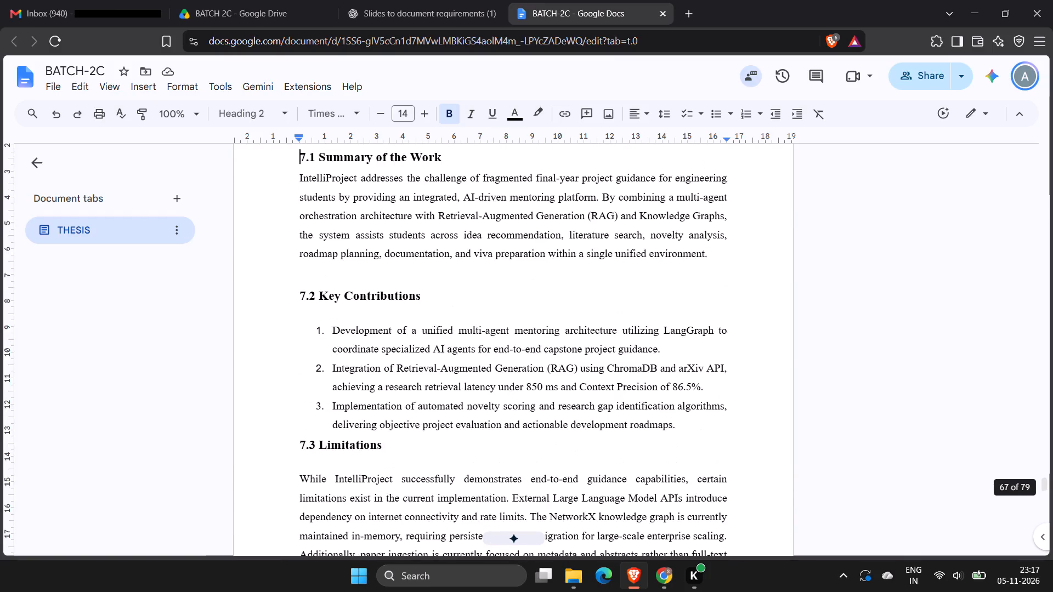
scroll(415, 292, up, 3)
scroll(415, 290, down, 6)
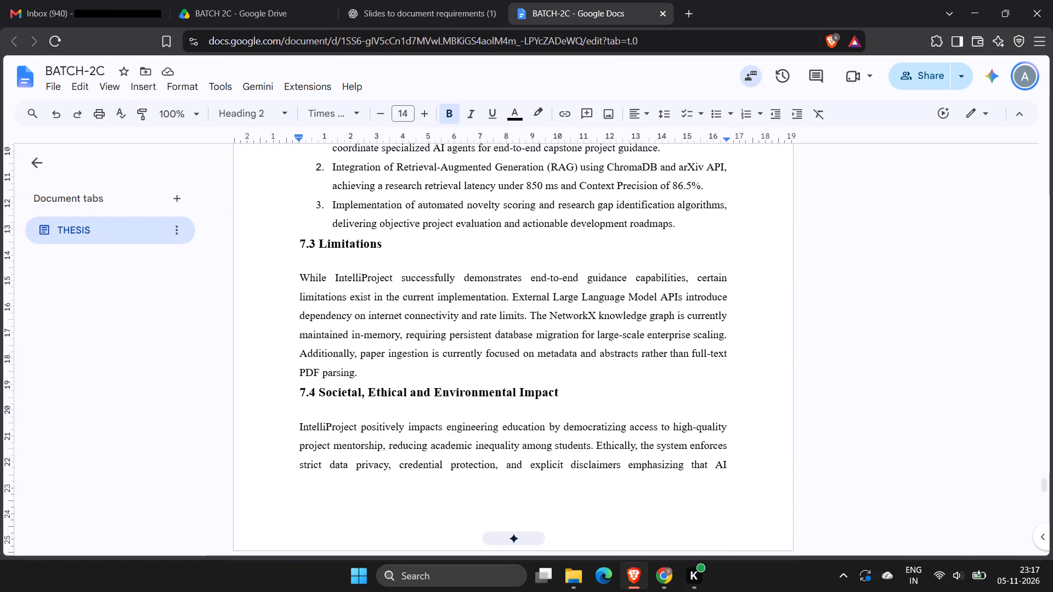
scroll(415, 290, down, 17)
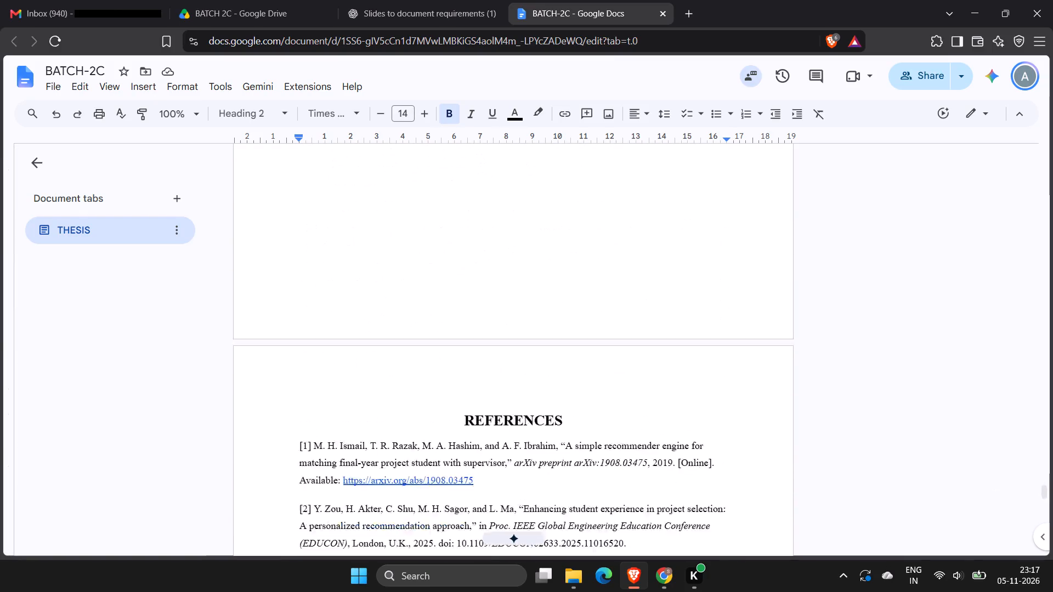
Review the references list, Appendix A's Gantt chart and tables, and Appendix B for layout and page breaks.
scroll(414, 289, down, 5)
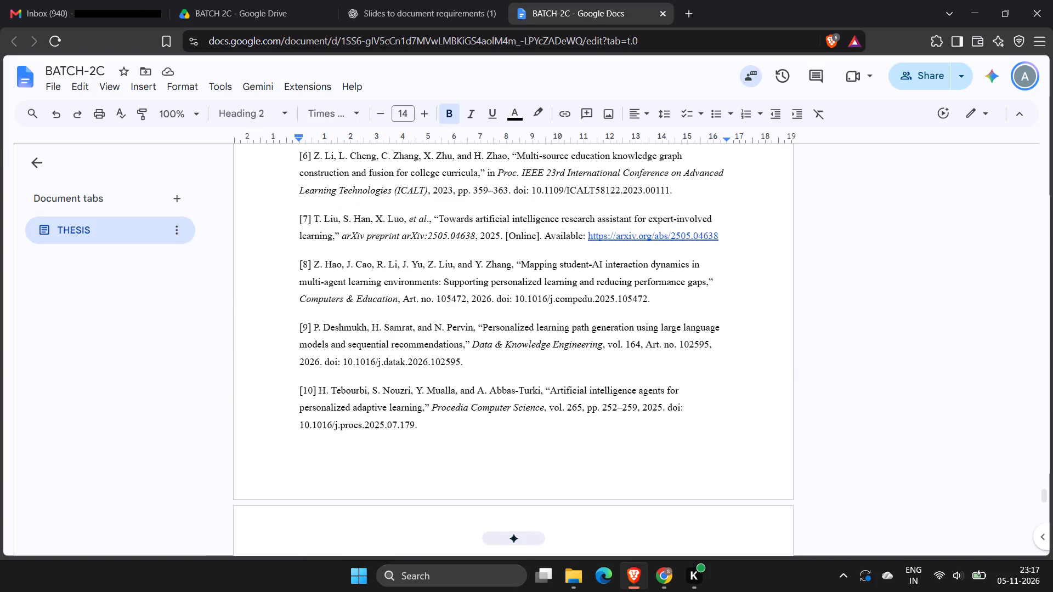
scroll(414, 289, down, 5)
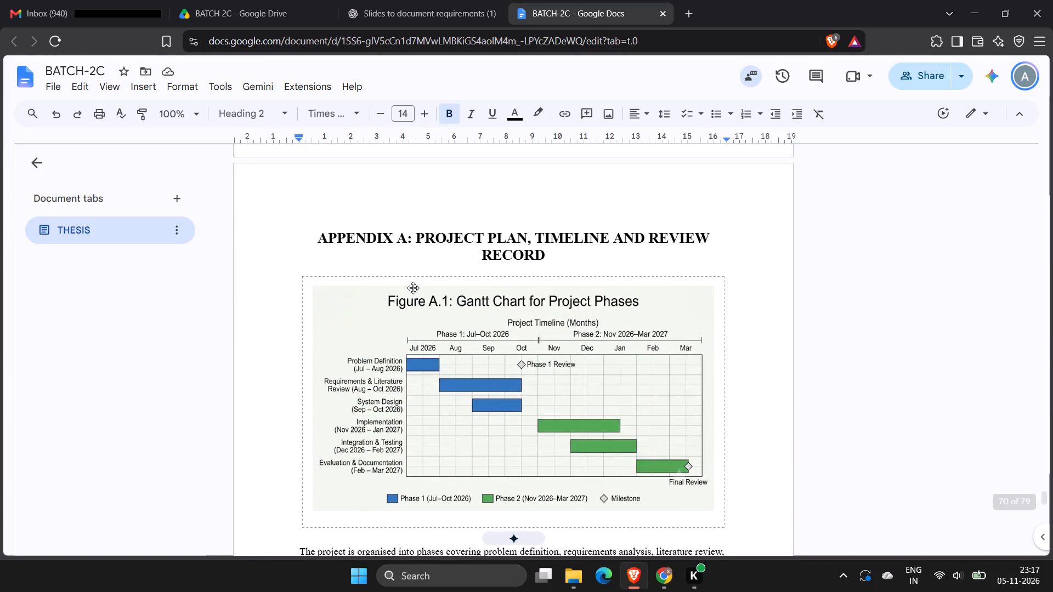
scroll(413, 288, down, 5)
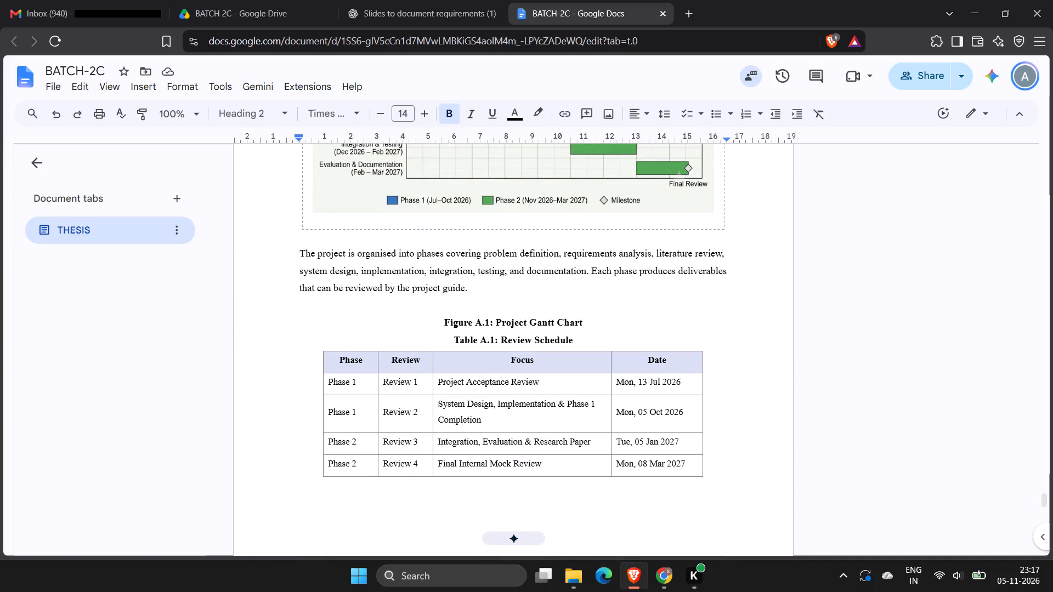
scroll(412, 288, down, 3)
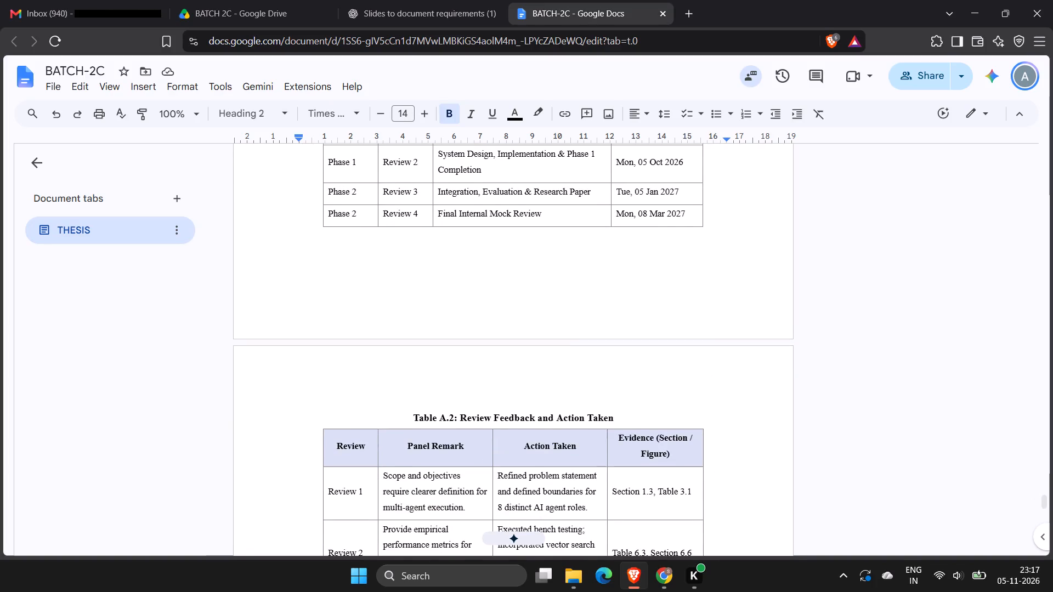
scroll(412, 288, down, 3)
scroll(412, 288, up, 2)
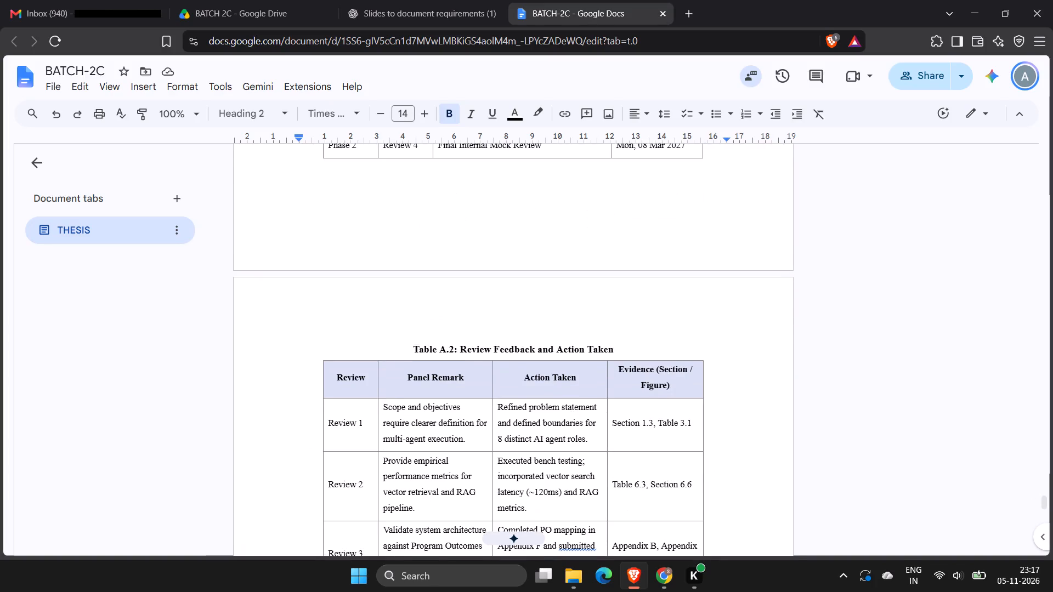
scroll(412, 288, down, 15)
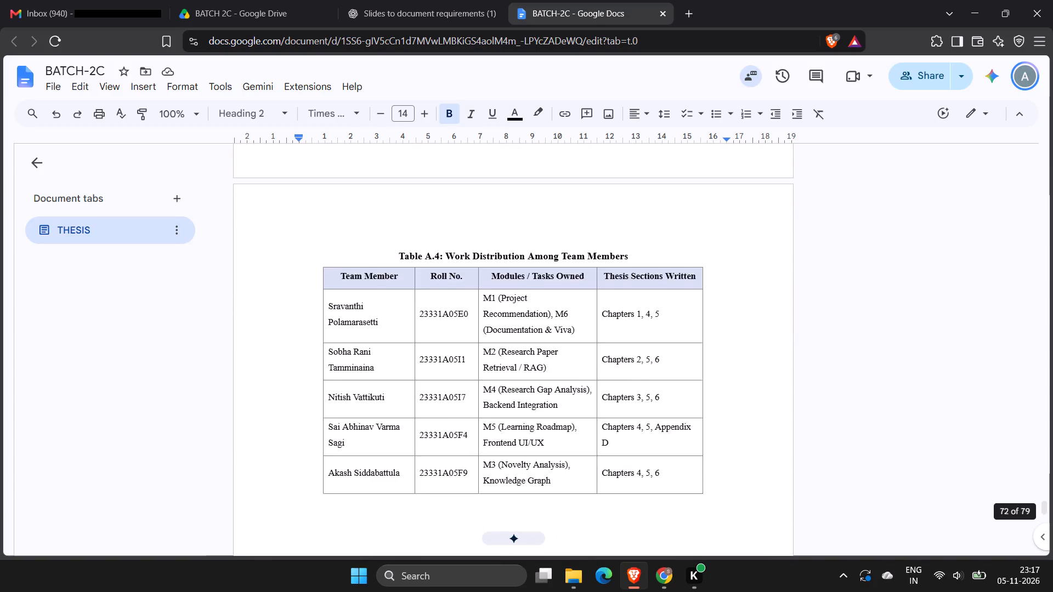
scroll(412, 288, down, 9)
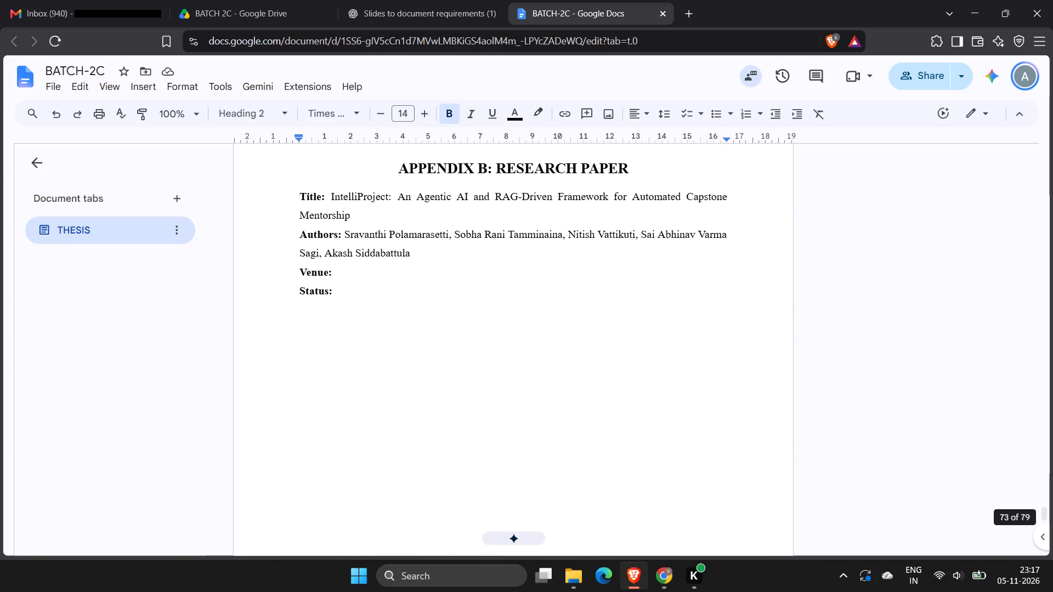
Review Appendices D, E and F, including the installation guide, source file table and program outcome mappings, for formatting.
scroll(412, 288, down, 10)
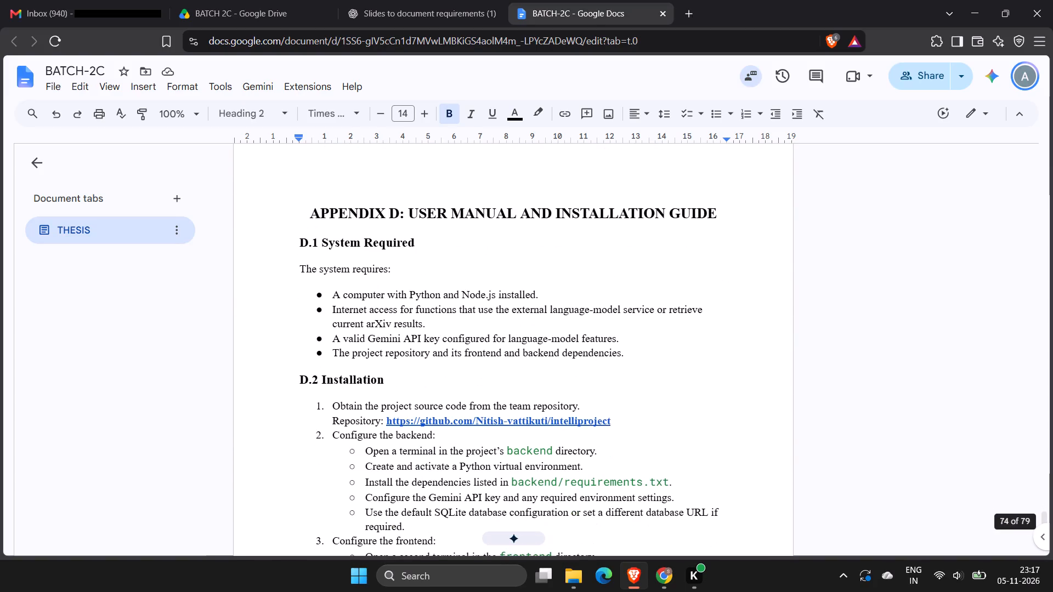
scroll(412, 288, down, 6)
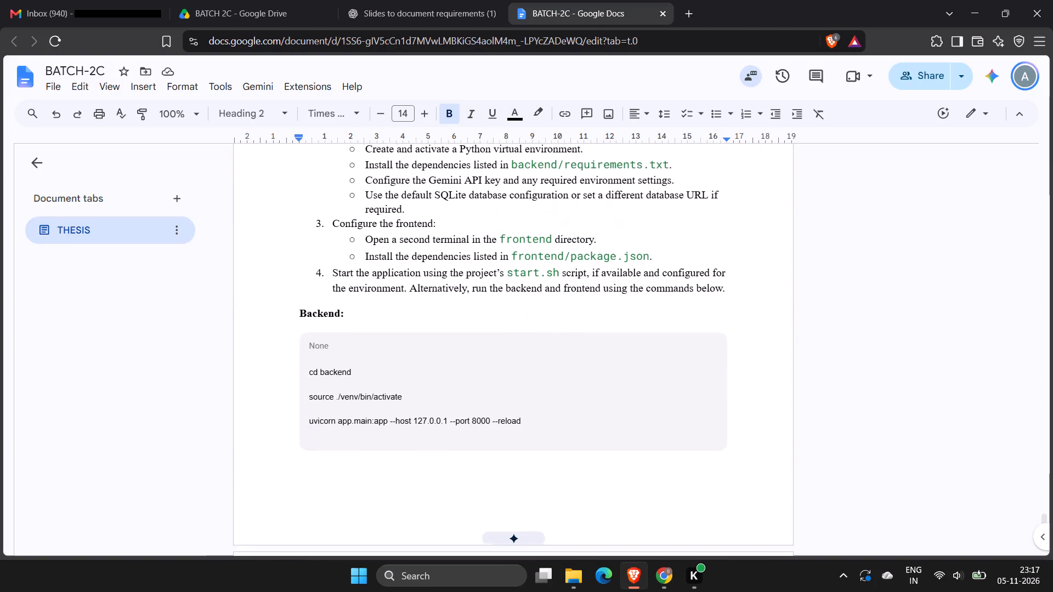
scroll(412, 288, down, 13)
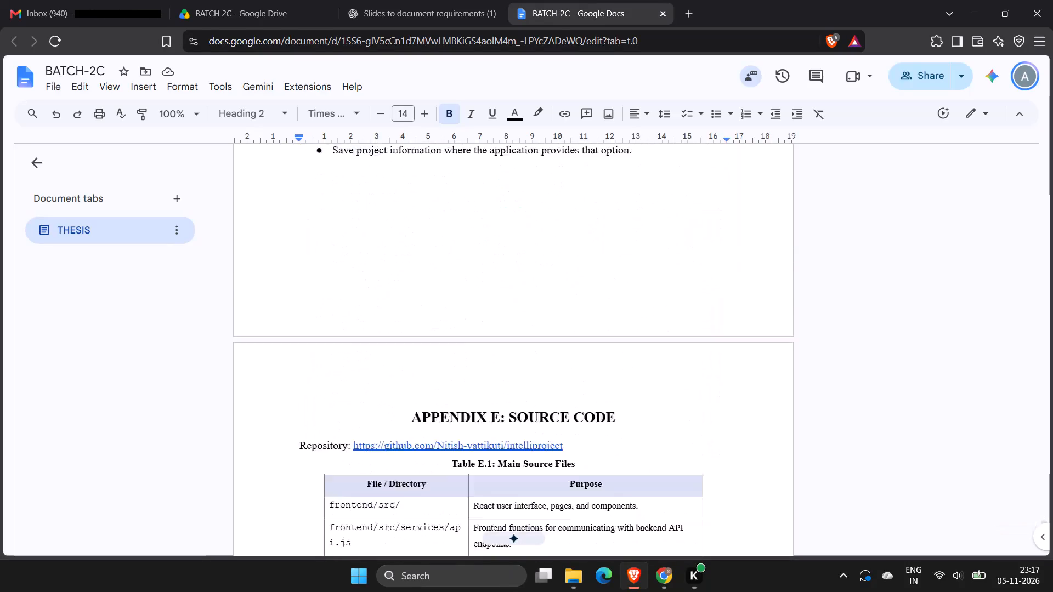
scroll(412, 288, down, 3)
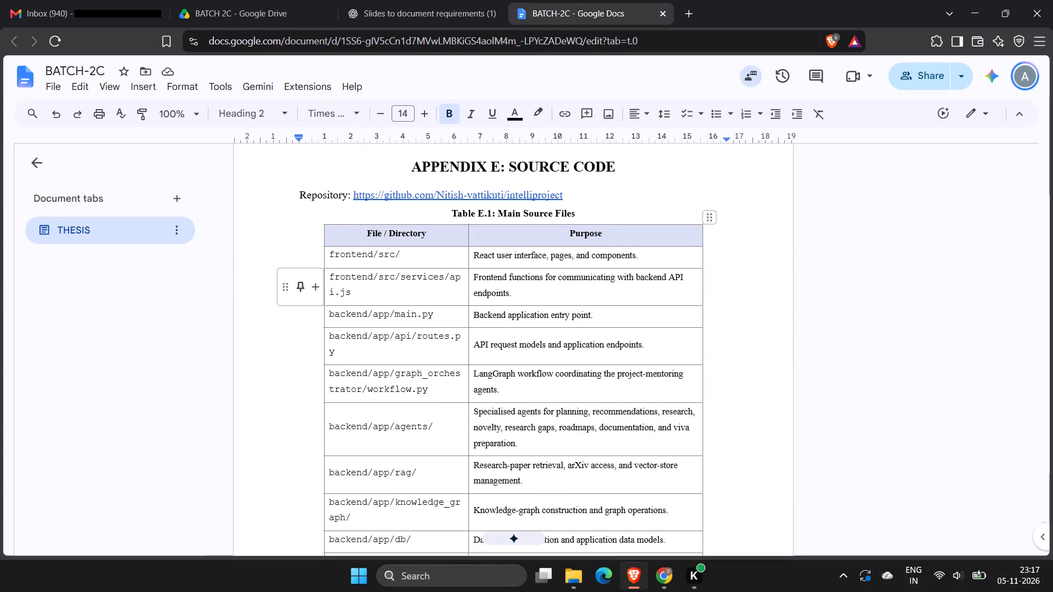
scroll(411, 288, down, 5)
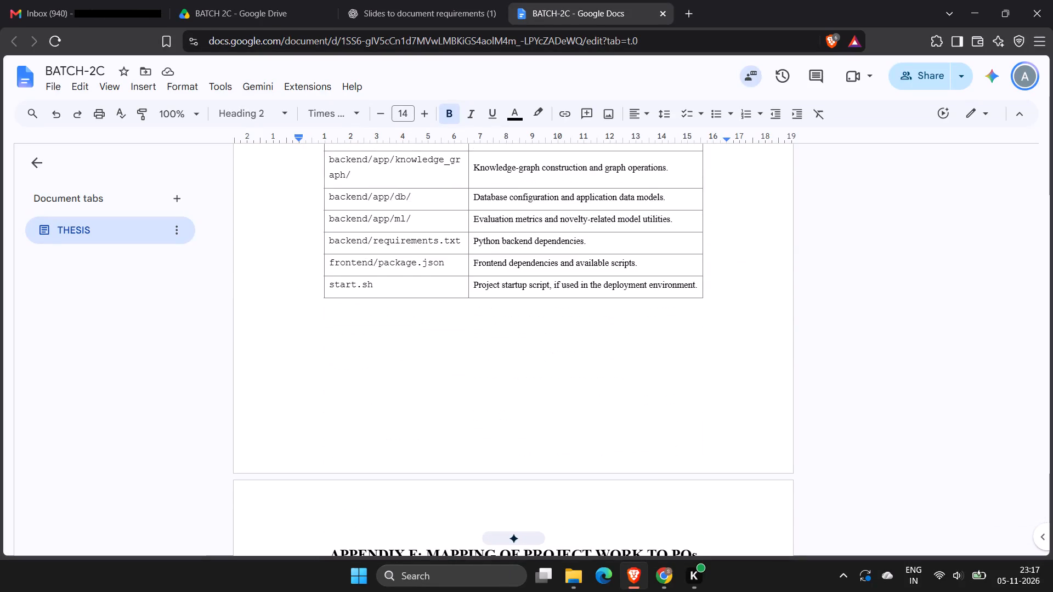
scroll(410, 288, down, 11)
scroll(410, 289, up, 4)
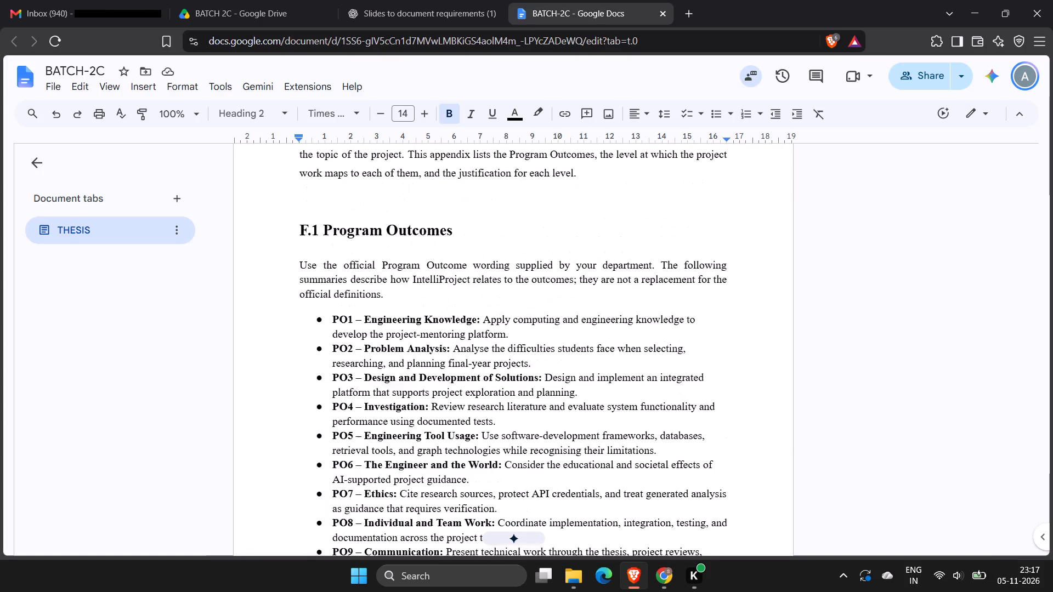
scroll(410, 289, down, 13)
scroll(301, 292, up, 3)
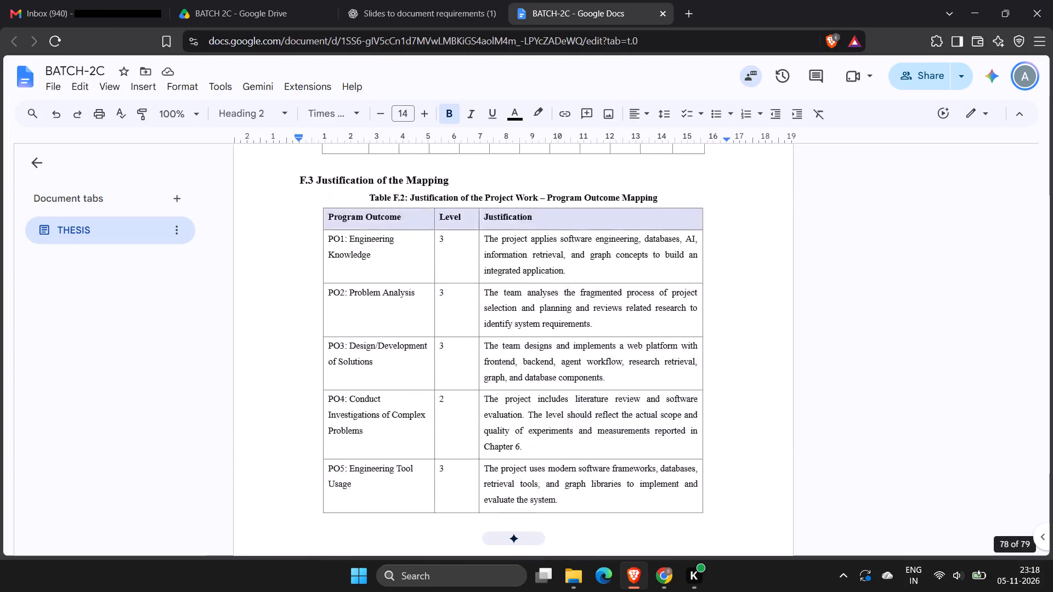
scroll(301, 292, up, 12)
Show the THESIS tab's heading outline and go back to the 6.12 Summary section in Chapter 6.
click(132, 226)
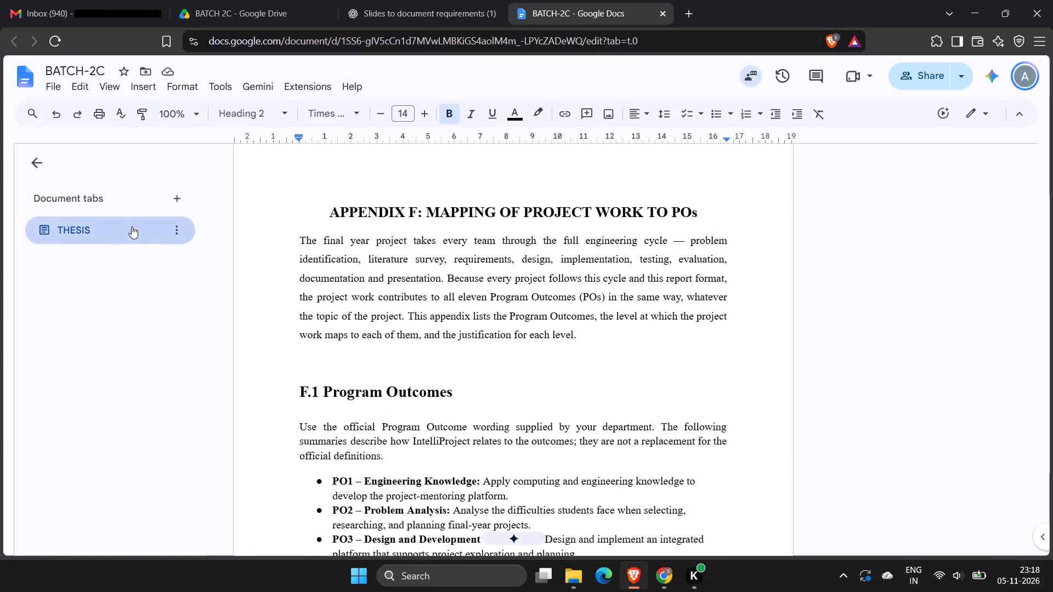
scroll(132, 354, down, 18)
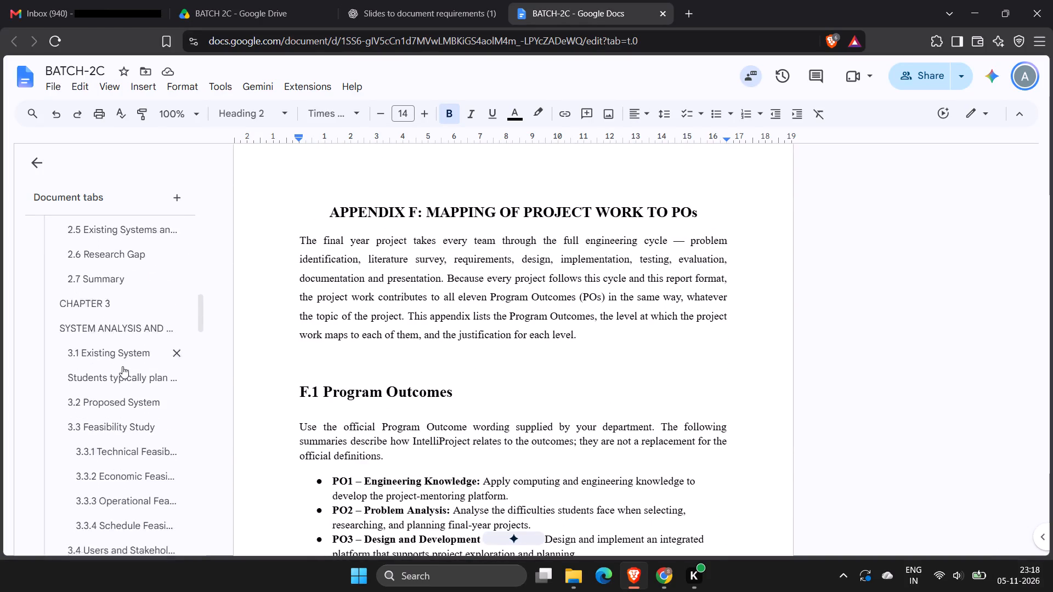
scroll(122, 366, down, 11)
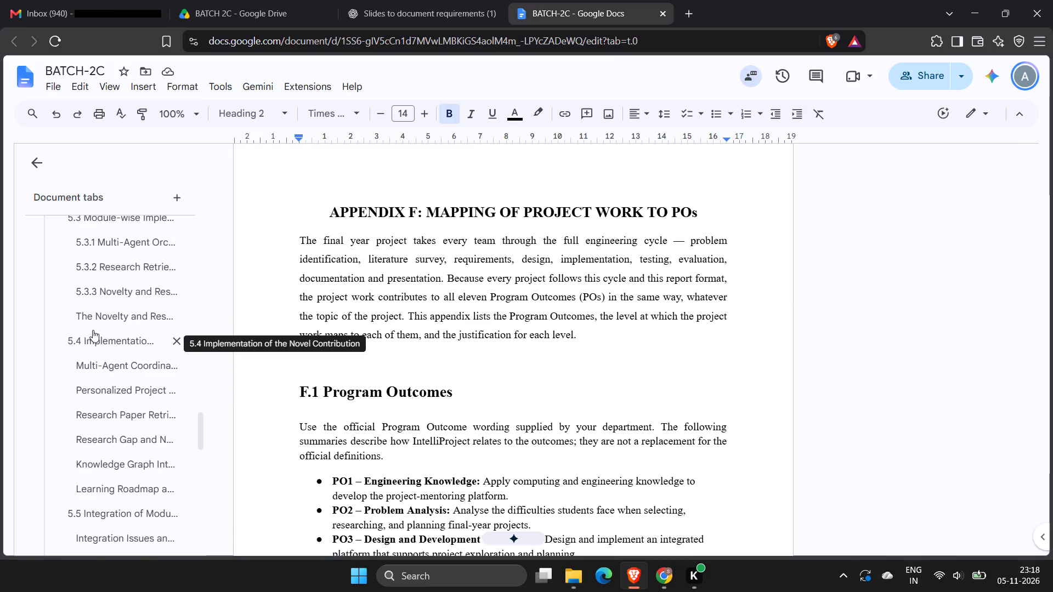
scroll(92, 331, down, 7)
click(99, 236)
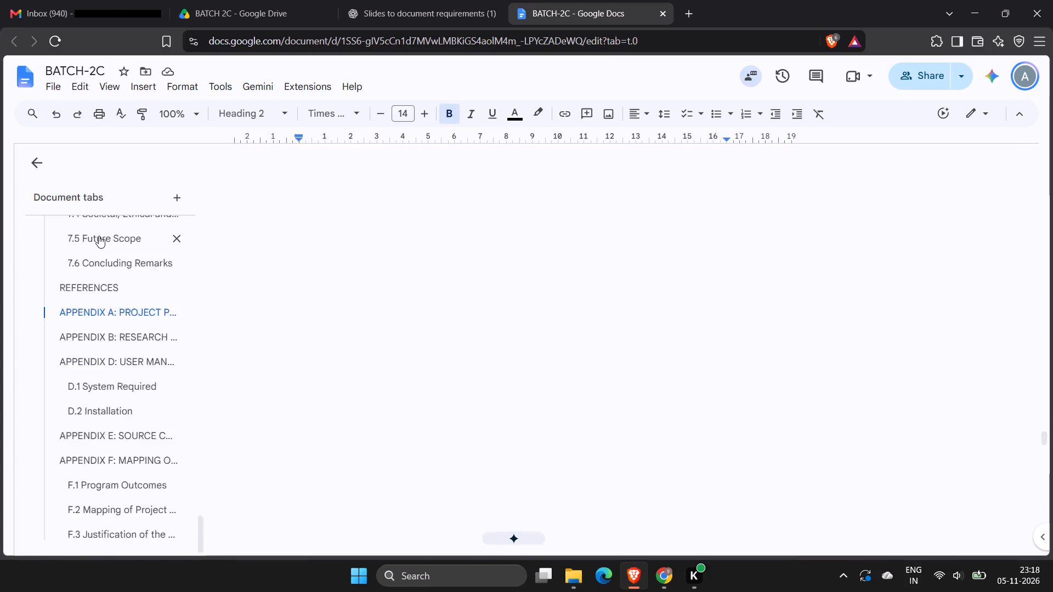
click(95, 277)
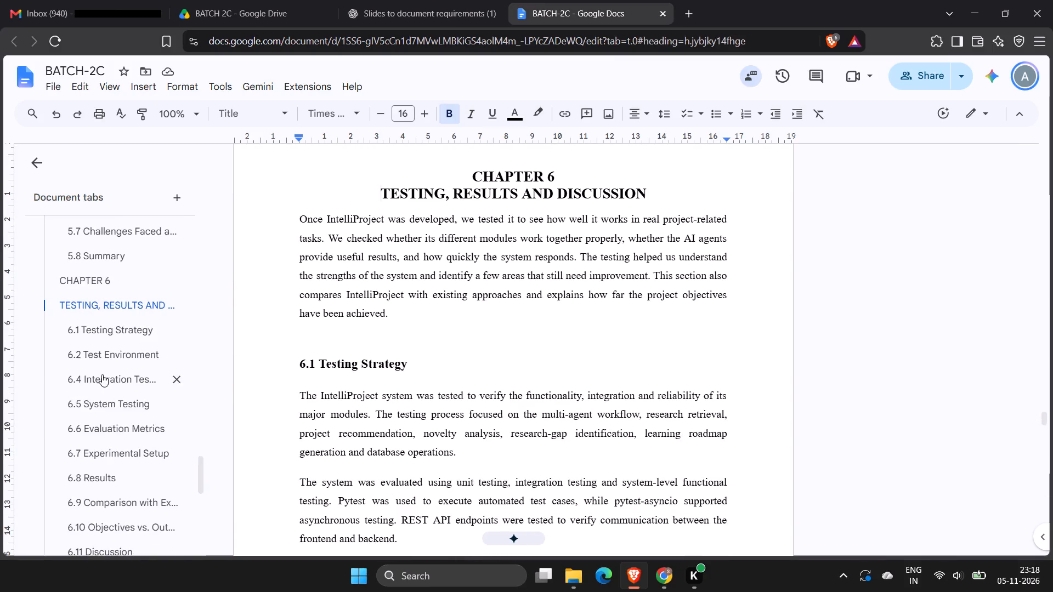
scroll(102, 374, down, 8)
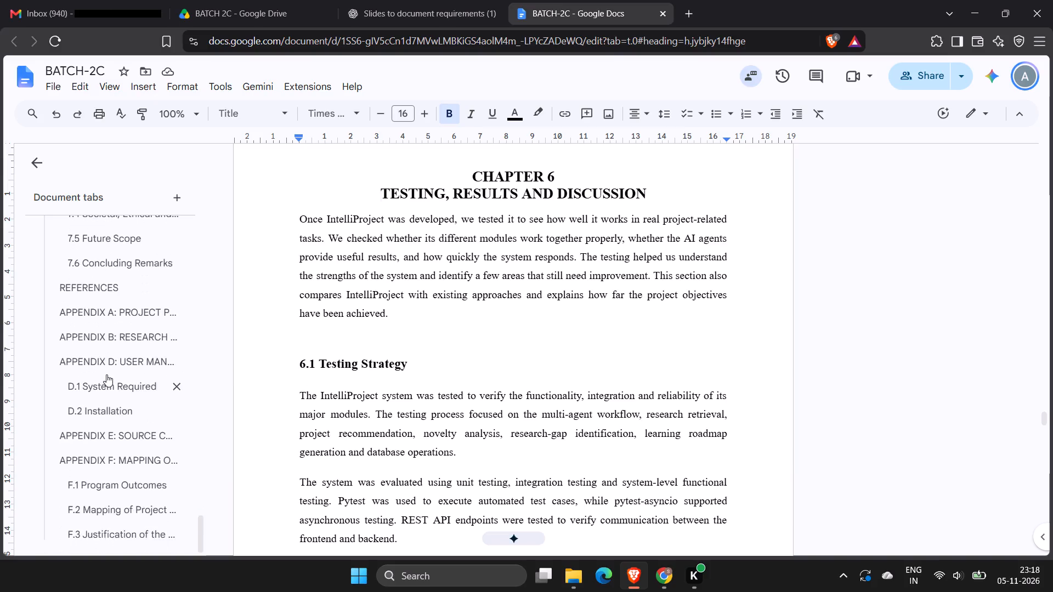
scroll(106, 374, up, 6)
click(116, 475)
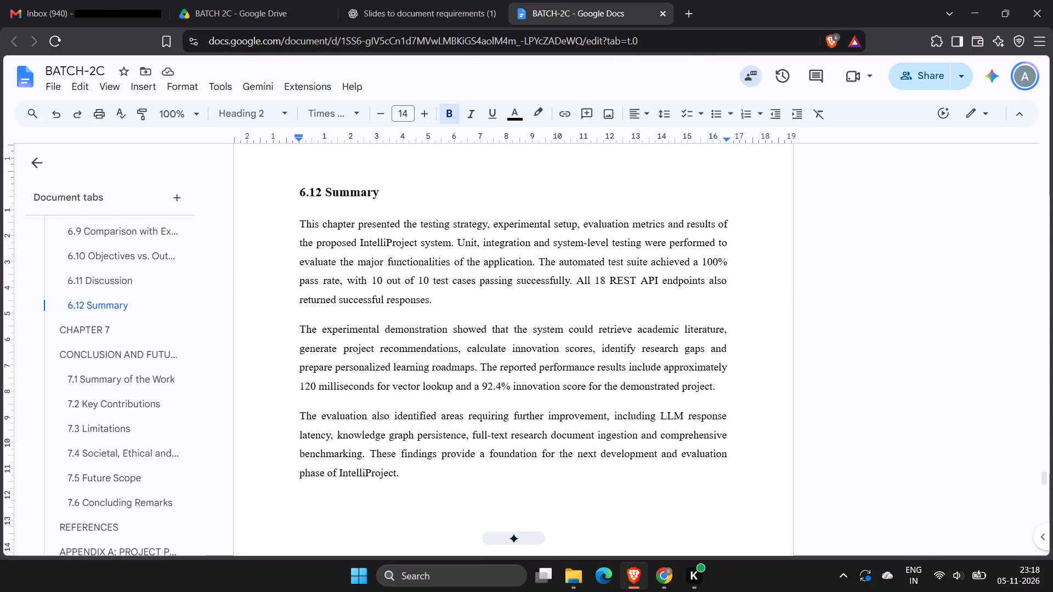
Review Chapter 6 backwards from 6.12 Summary to 6.6 Evaluation Metrics for heading spacing, tables, figures and page breaks.
scroll(312, 411, up, 4)
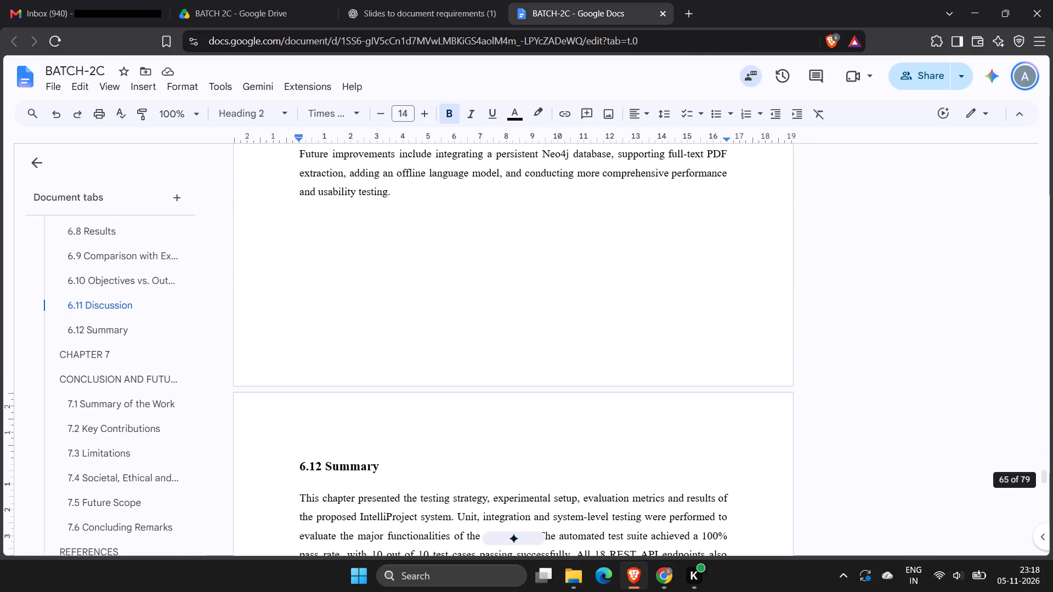
scroll(312, 411, up, 13)
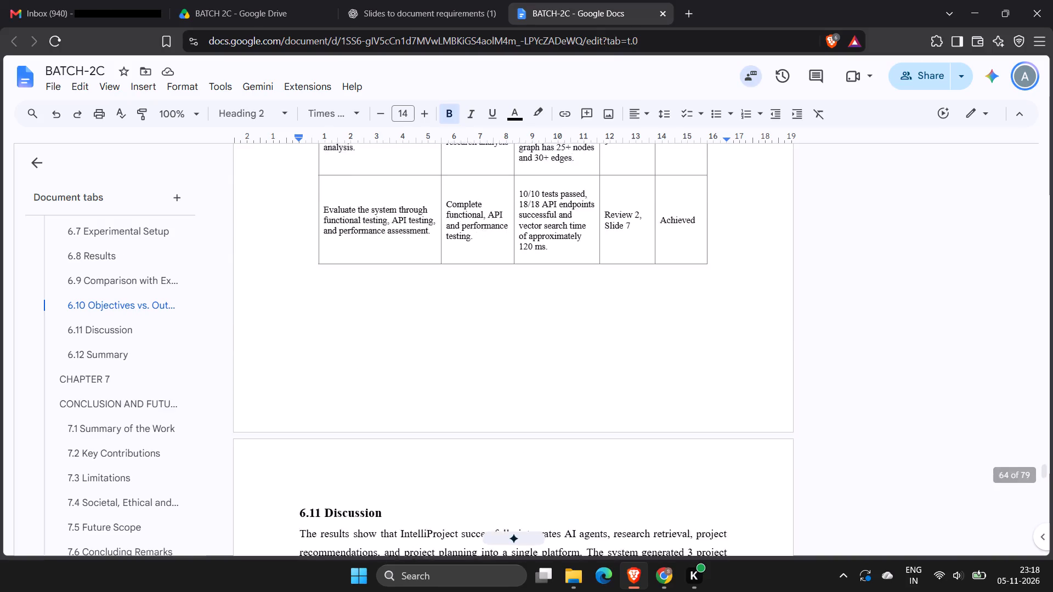
scroll(312, 411, up, 20)
scroll(312, 411, up, 4)
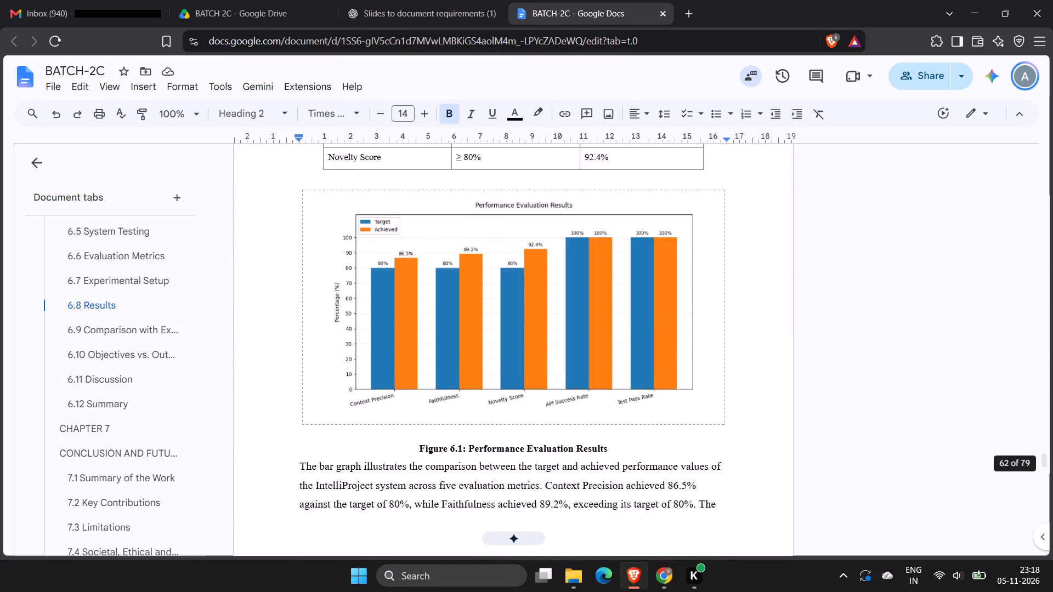
scroll(312, 410, up, 15)
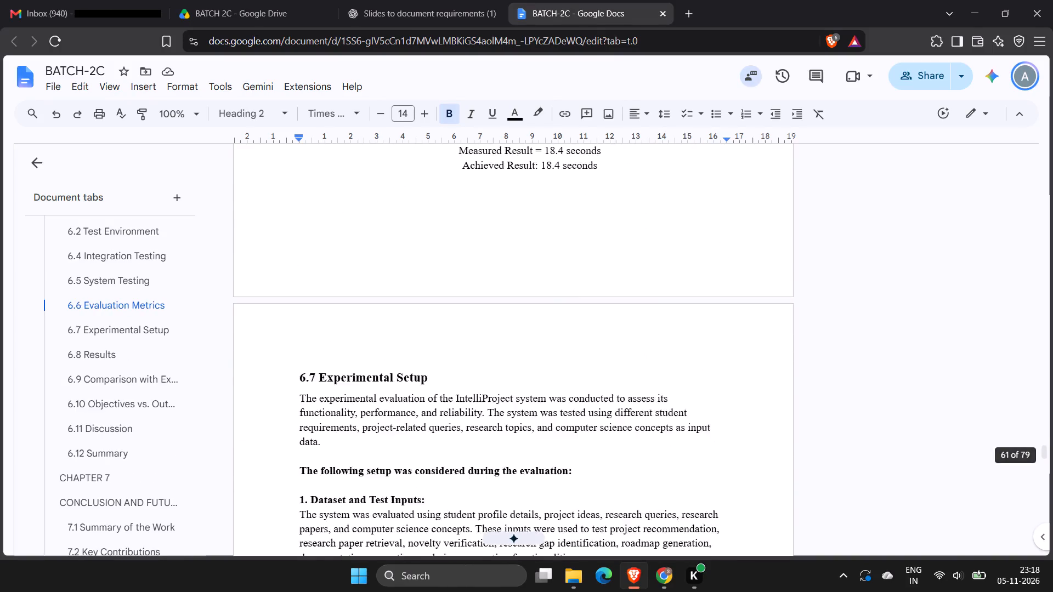
scroll(312, 410, up, 13)
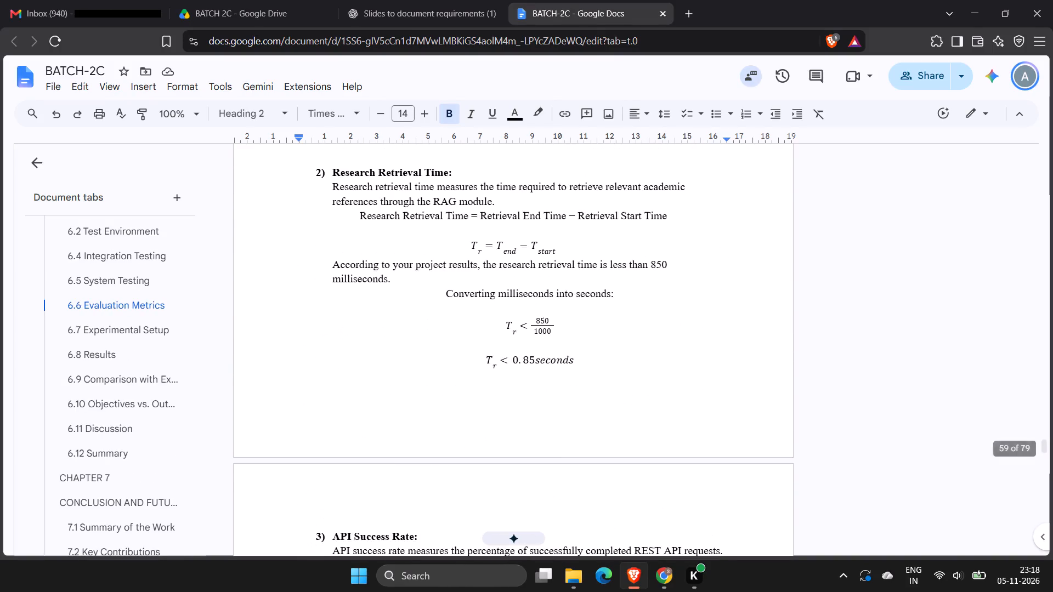
scroll(312, 410, up, 3)
scroll(312, 410, down, 2)
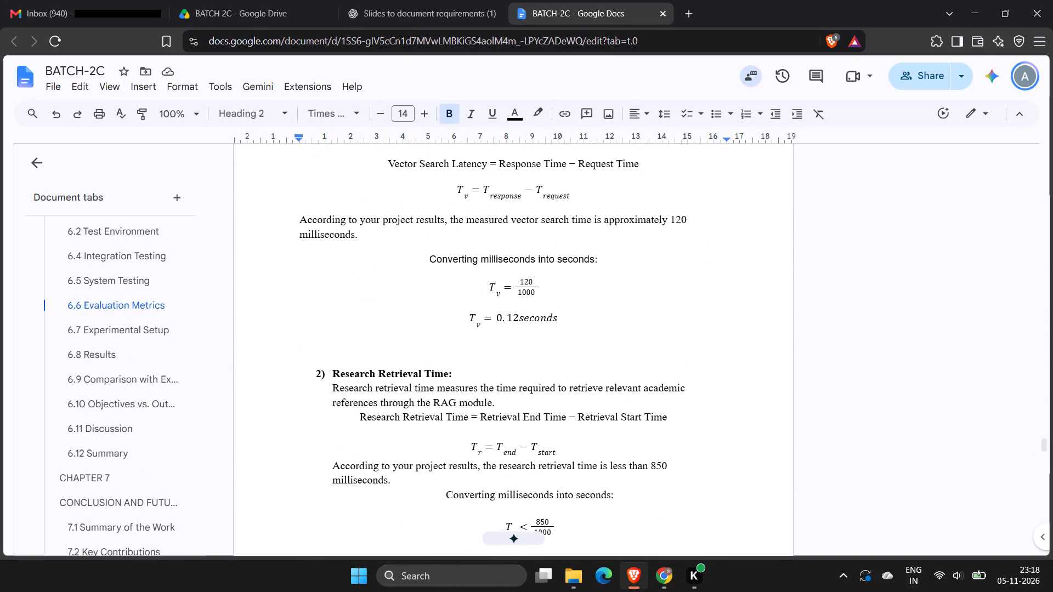
scroll(312, 410, down, 1)
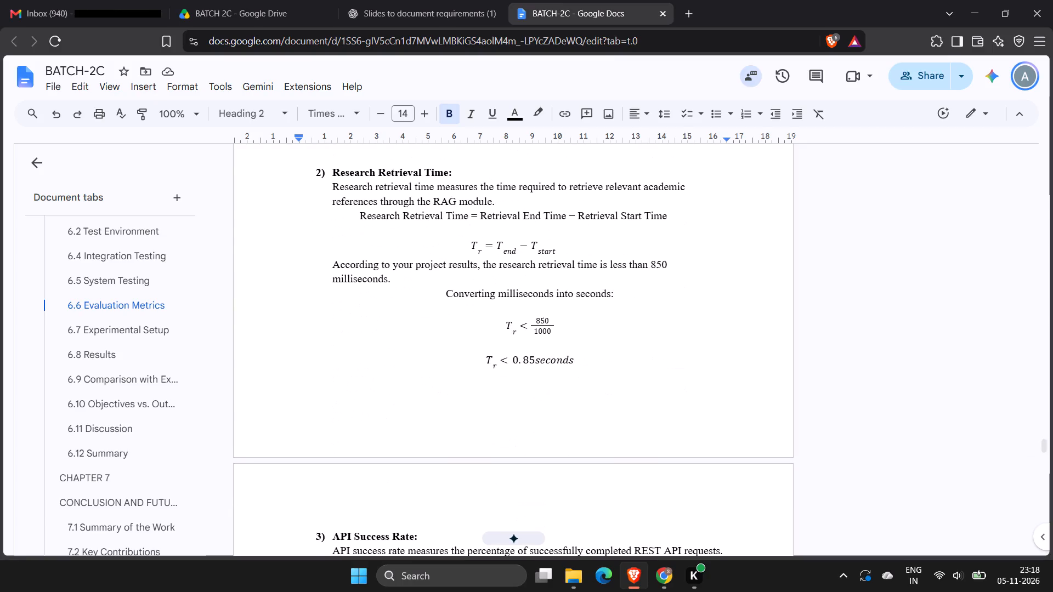
scroll(312, 410, up, 5)
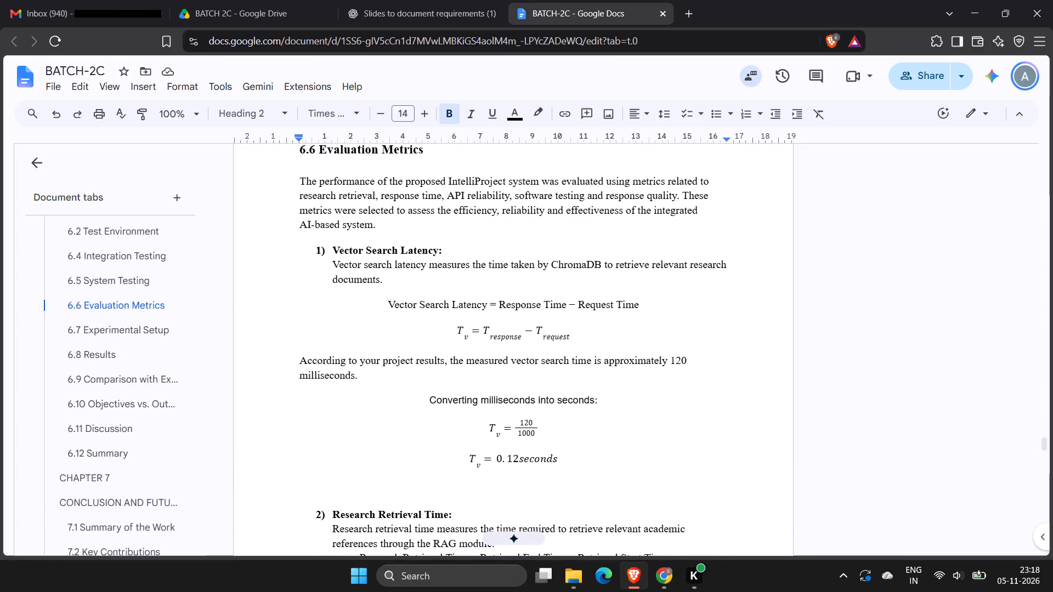
scroll(312, 410, down, 12)
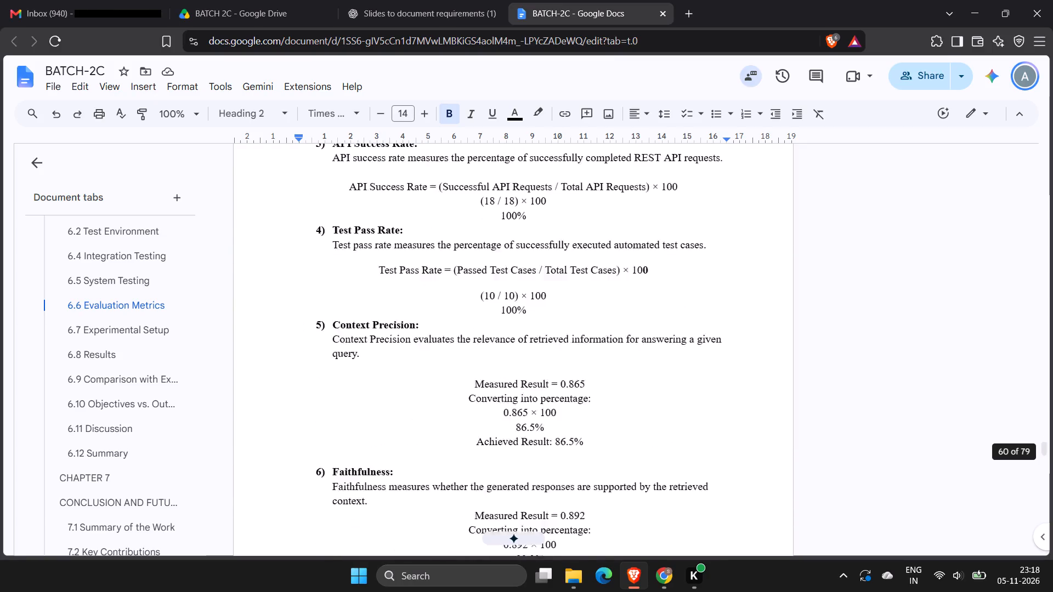
scroll(312, 410, down, 12)
scroll(312, 410, up, 6)
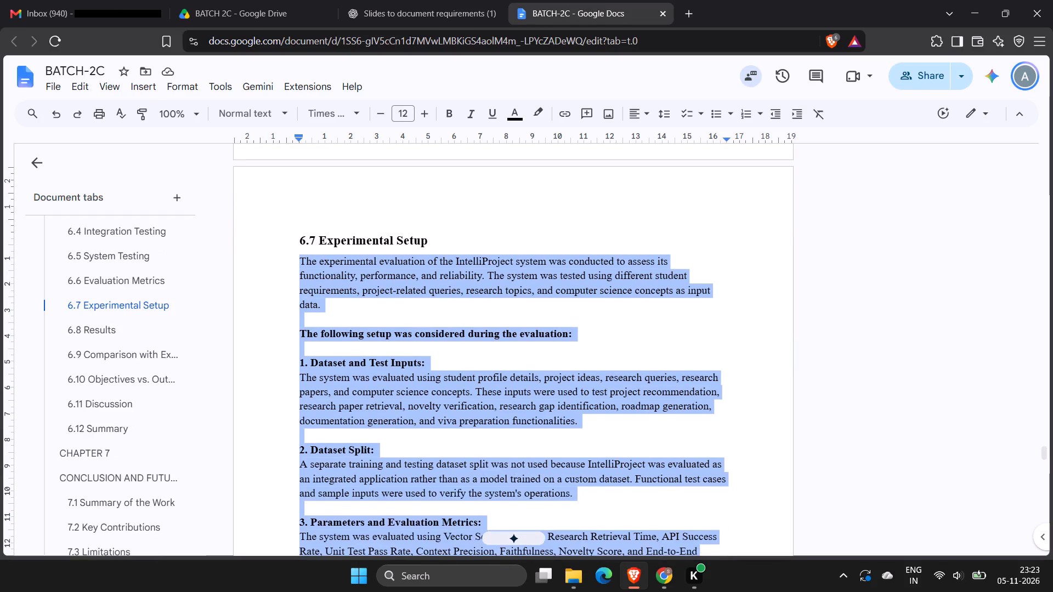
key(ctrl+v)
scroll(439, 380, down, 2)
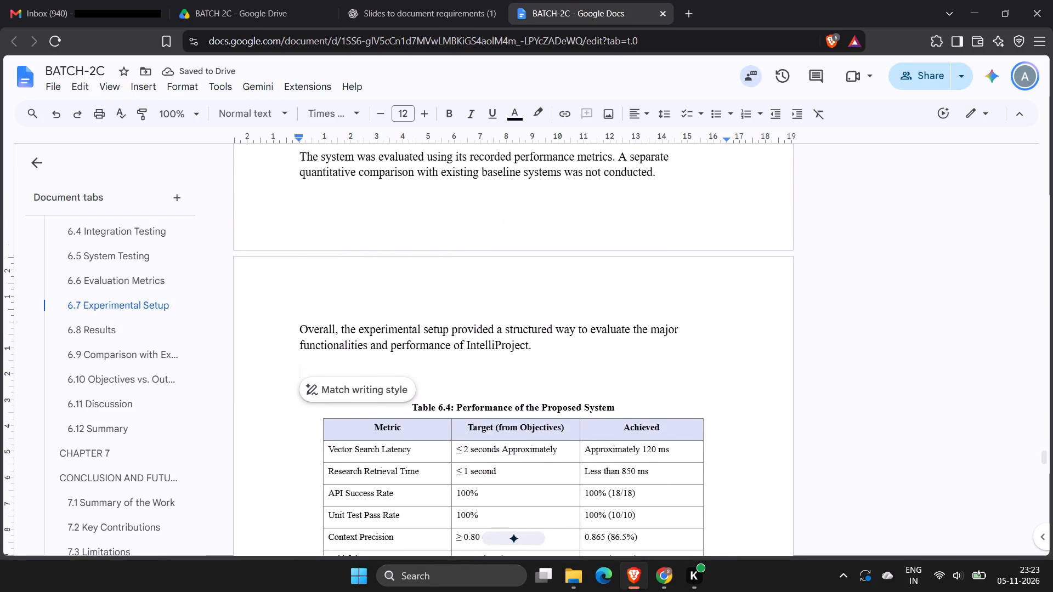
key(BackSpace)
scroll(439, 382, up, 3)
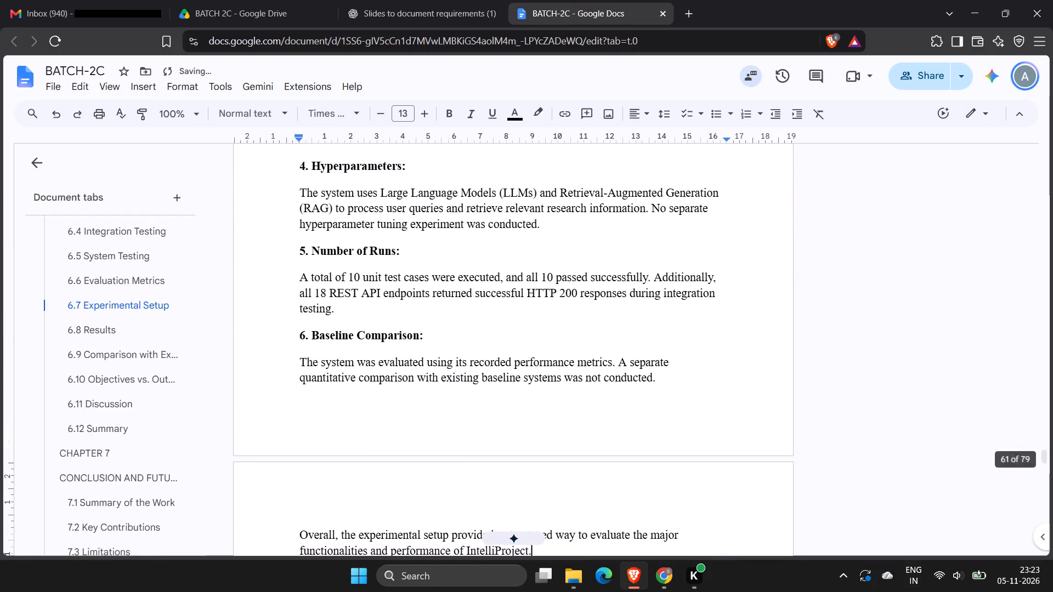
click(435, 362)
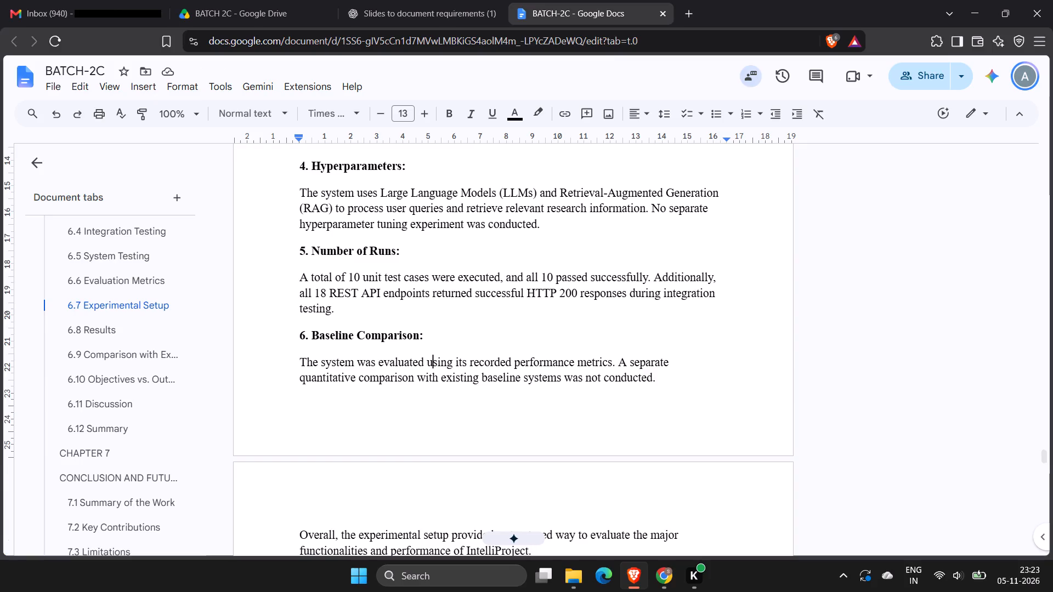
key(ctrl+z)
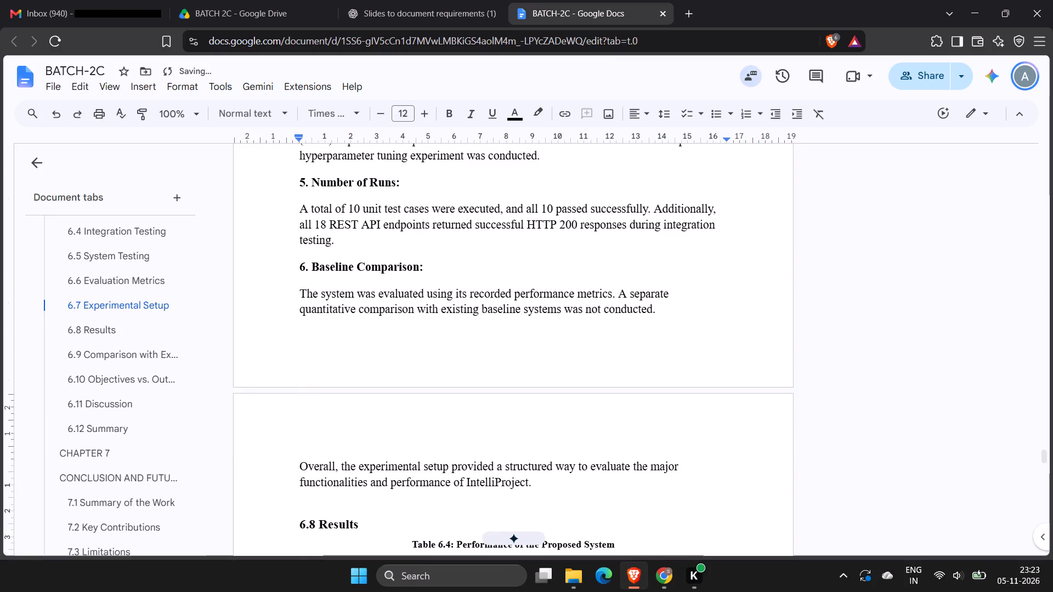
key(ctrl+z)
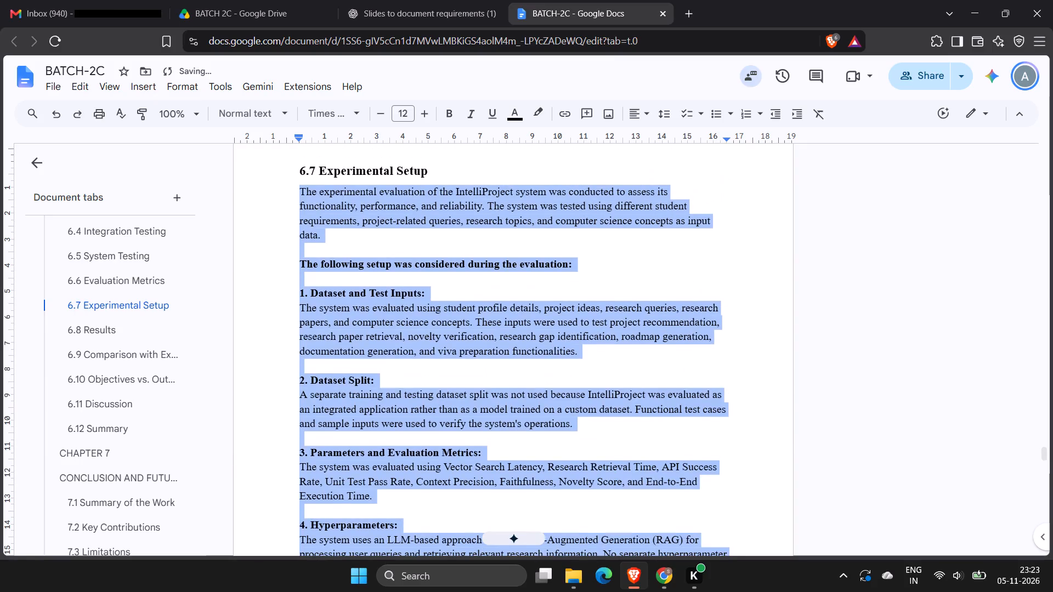
Replace the selected Section 6.7 body in BATCH-2C with the copied text without source formatting, adding a line break before 6.8 Results.
key(ctrl+shift+v)
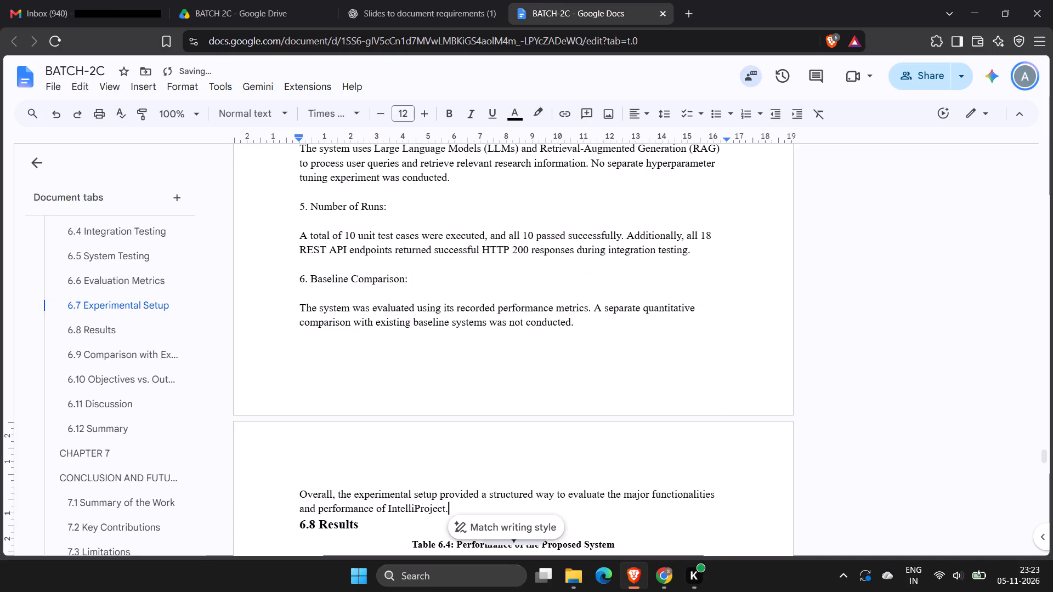
key(Return)
Make the subheading text "Dataset and Test Inputs:" bold in Section 6.7.
scroll(509, 327, up, 7)
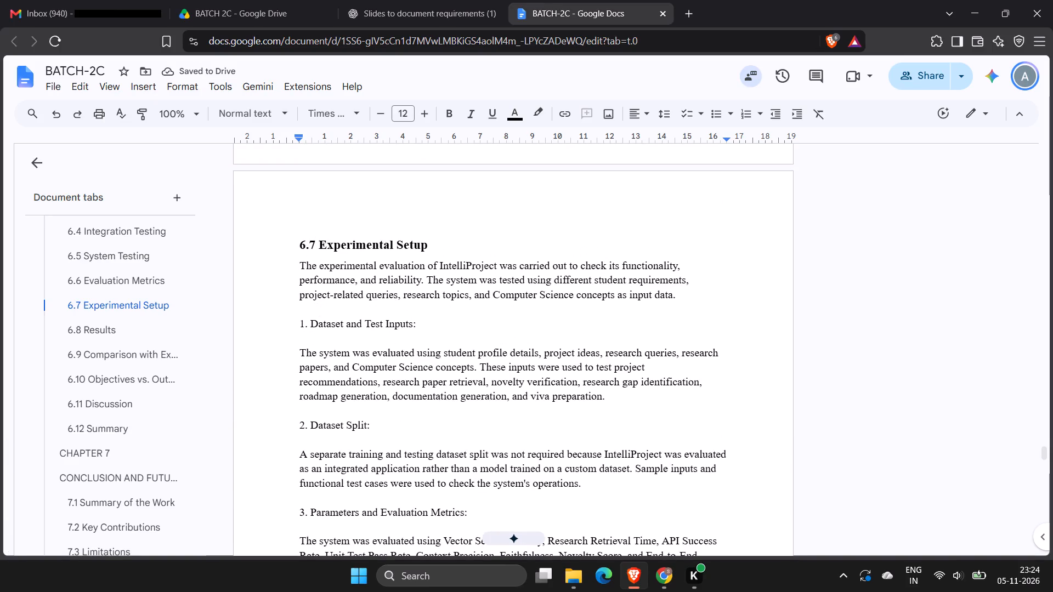
click(454, 365)
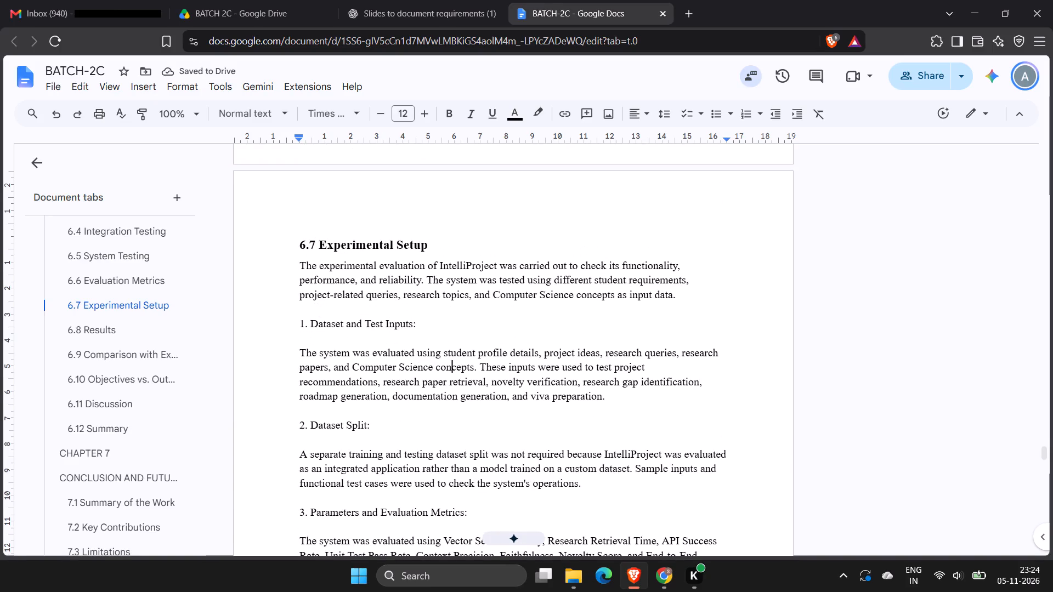
click(413, 329)
drag(431, 319, 322, 336)
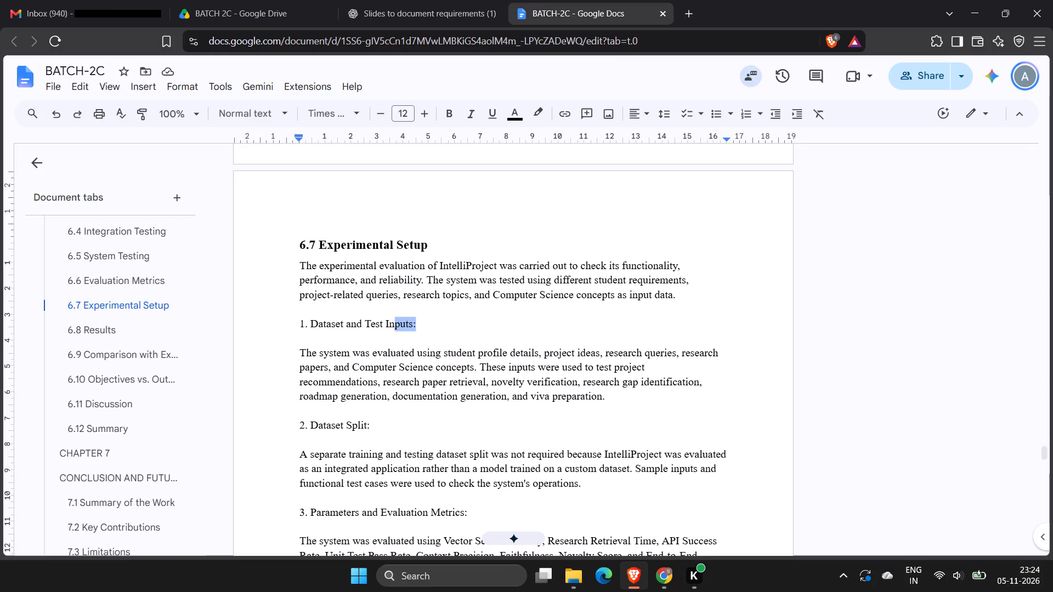
drag(322, 336, 312, 323)
click(443, 108)
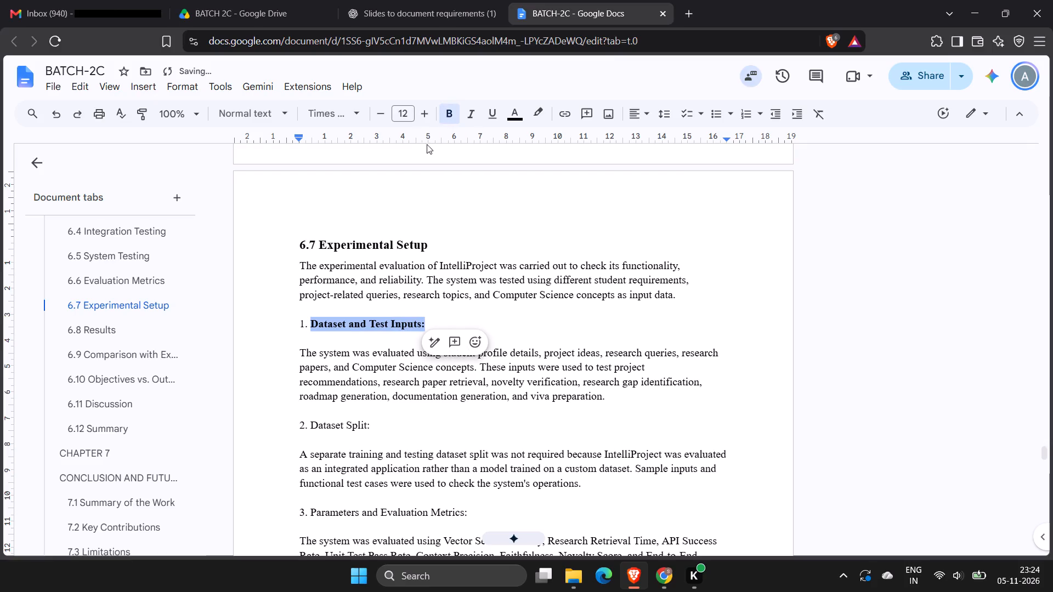
Make the number "1." in front of the "Dataset and Test Inputs:" subheading bold in Section 6.7.
click(306, 325)
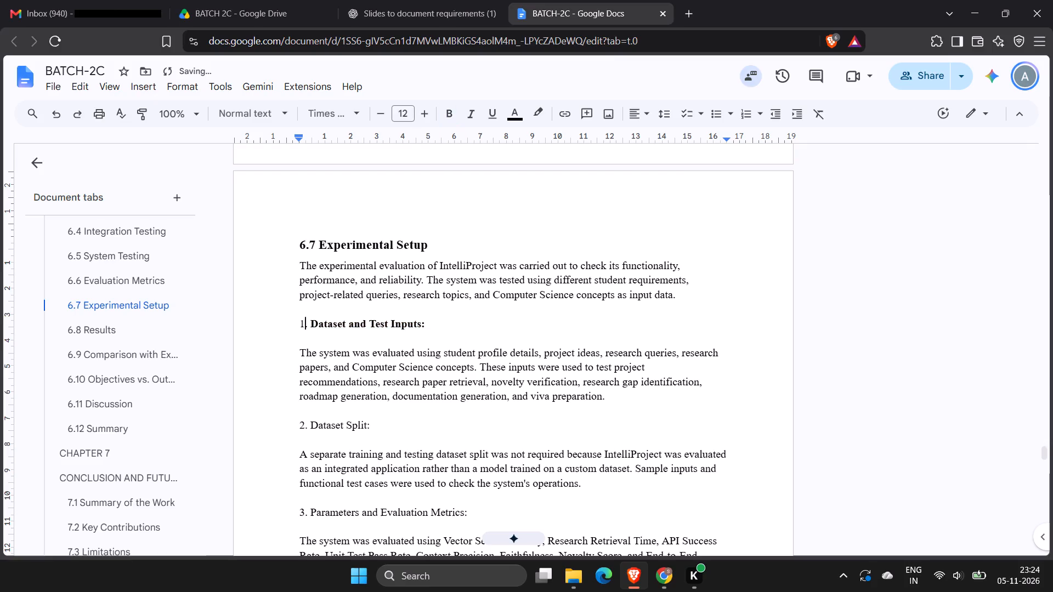
double_click(303, 325)
double_click(303, 325)
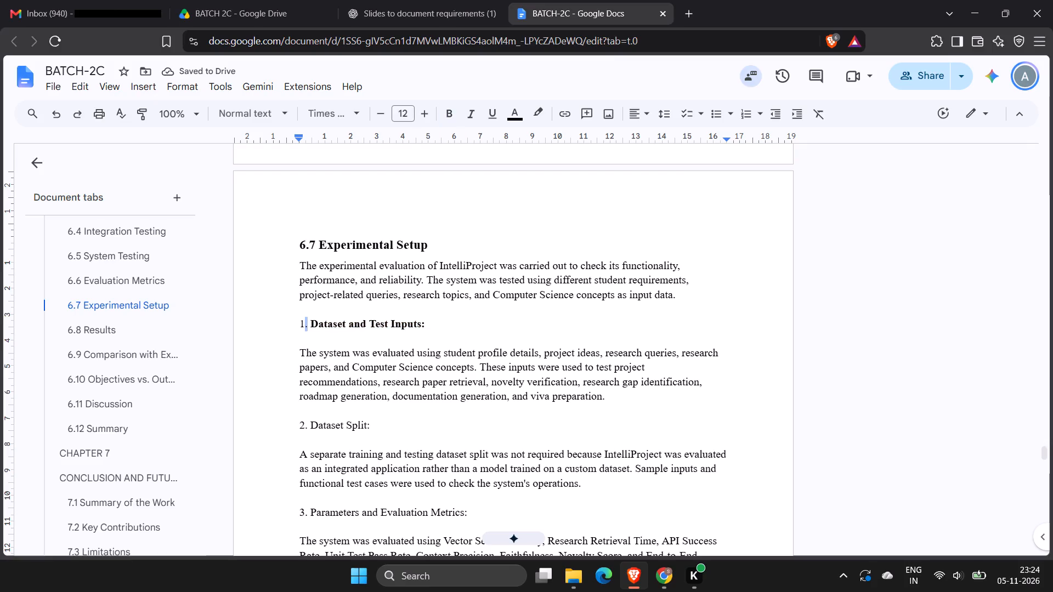
click(295, 320)
double_click(304, 322)
double_click(301, 322)
drag(377, 431, 308, 445)
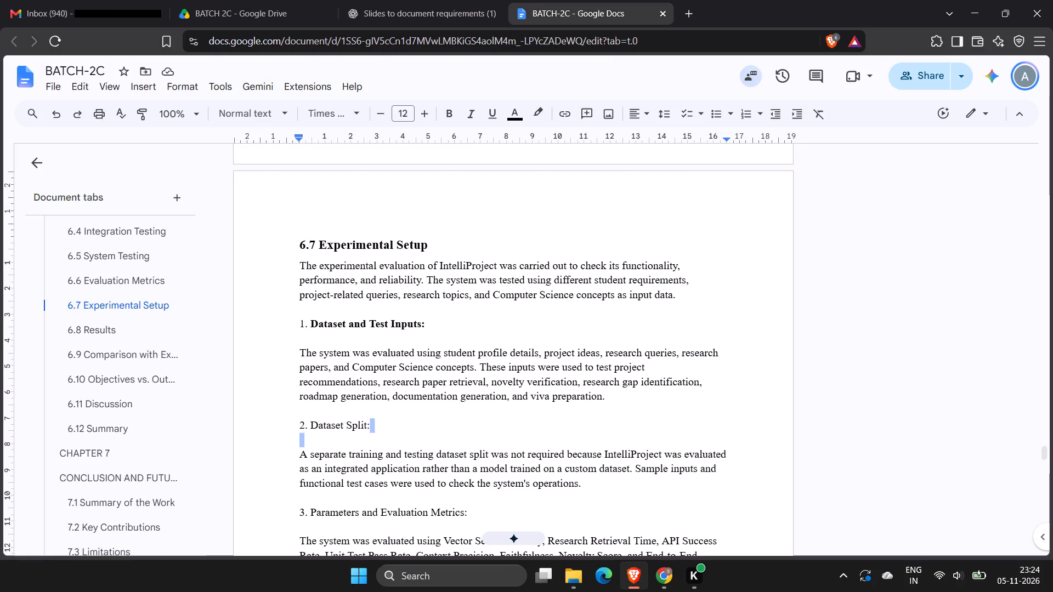
drag(308, 445, 296, 429)
click(305, 326)
drag(307, 323, 299, 326)
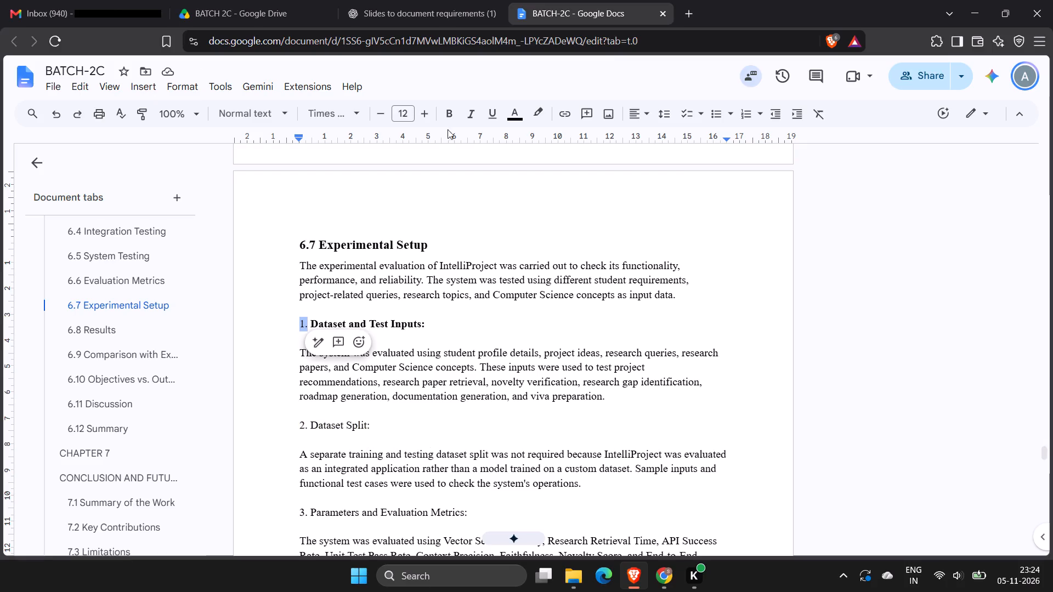
click(446, 119)
Make the Section 6.7 subheadings "2. Dataset Split:" and "3. Parameters and Evaluation Metrics:" bold, including their numbers.
scroll(424, 213, down, 3)
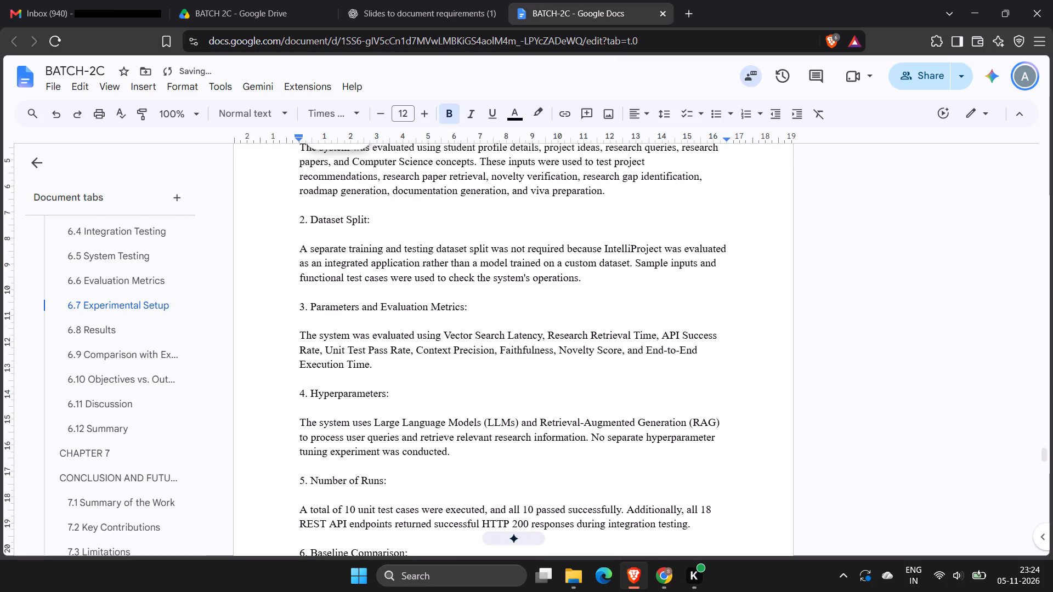
drag(379, 217, 298, 225)
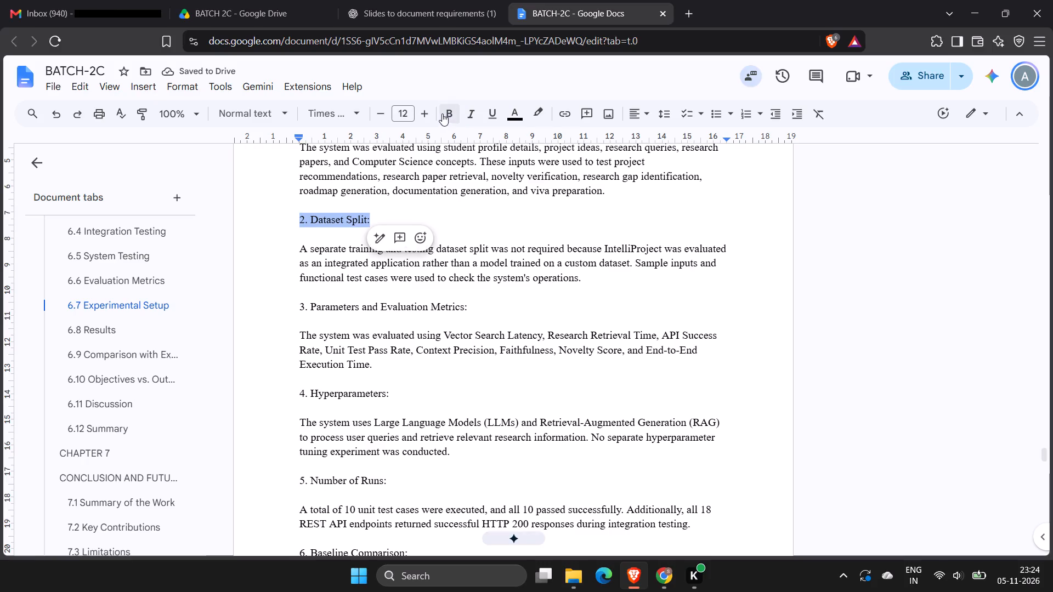
click(441, 115)
drag(469, 310, 418, 309)
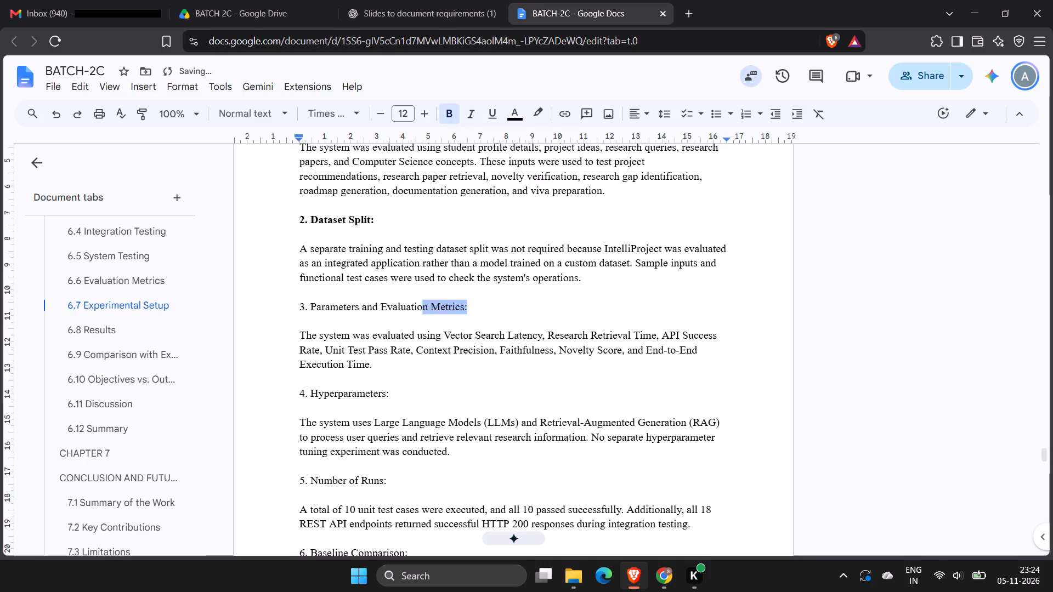
drag(418, 309, 299, 310)
click(444, 110)
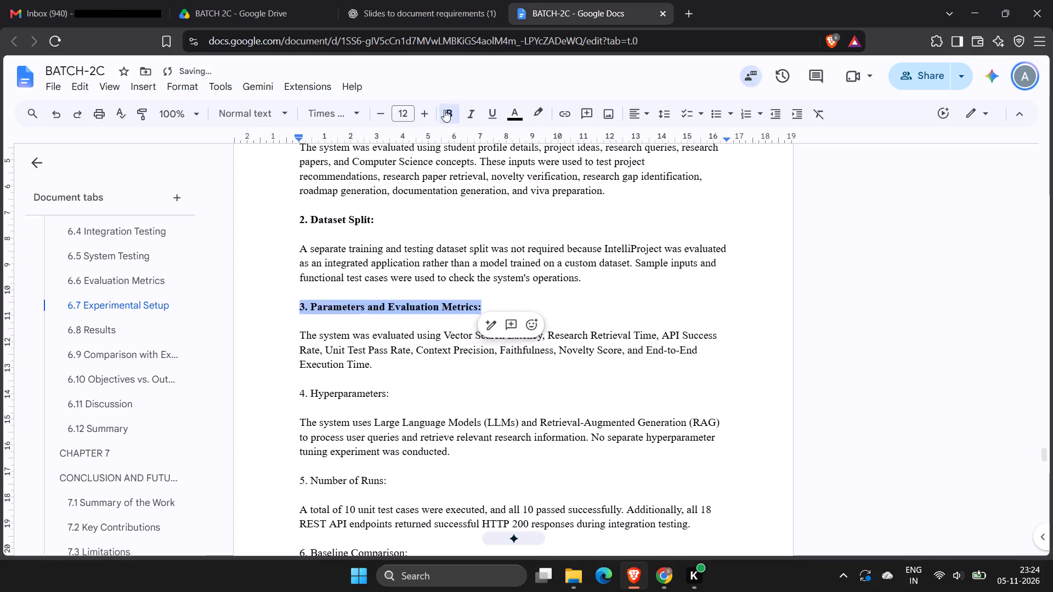
Make the remaining Section 6.7 subheadings bold: "4. Hyperparameters:", "5. Number of Runs:" and "6. Baseline Comparison:".
scroll(426, 219, down, 2)
drag(393, 255, 299, 259)
click(453, 107)
drag(392, 347, 291, 351)
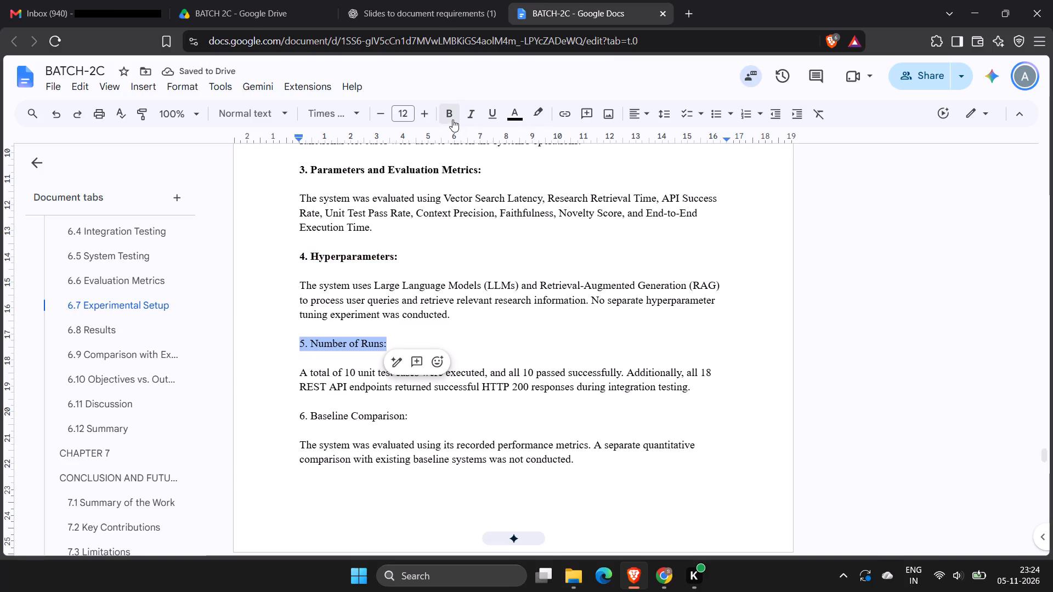
click(452, 119)
scroll(446, 317, down, 2)
drag(416, 284, 311, 292)
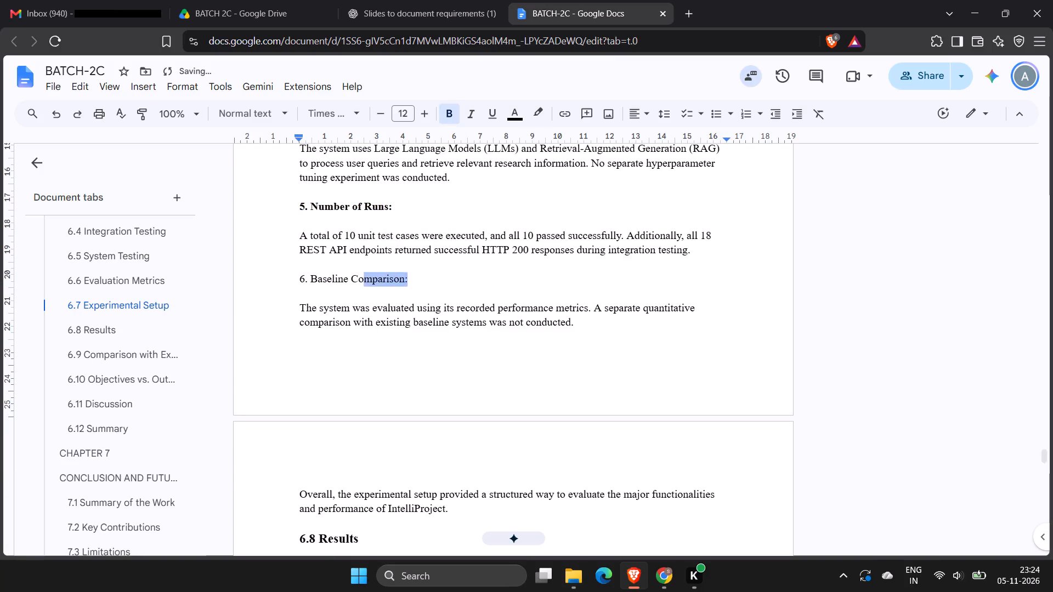
drag(311, 292, 297, 279)
click(447, 107)
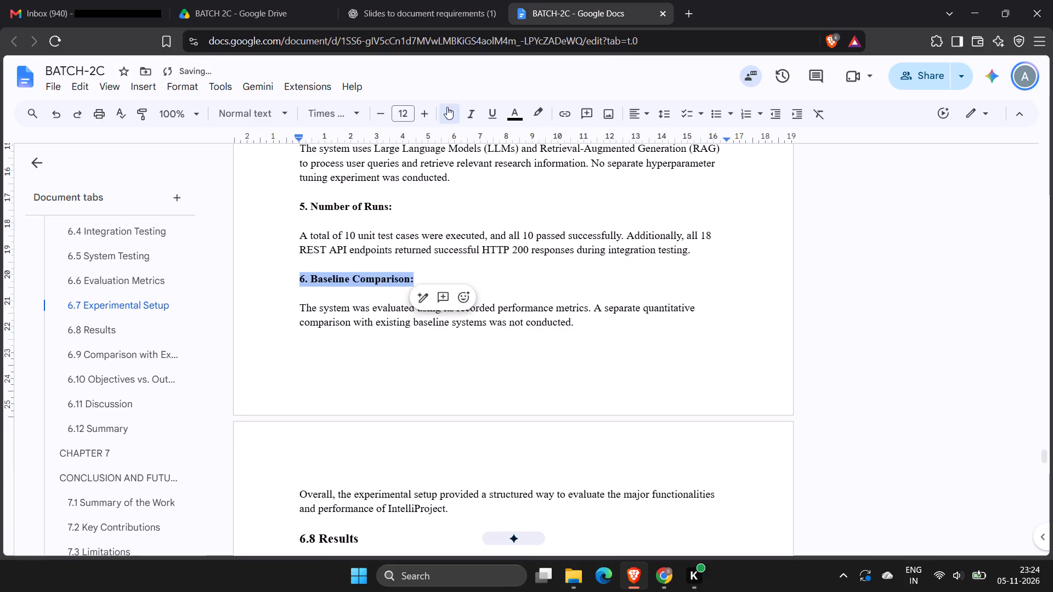
Delete the empty lines above the "6.10 Objectives vs. Outcomes" heading at the start of its page.
scroll(530, 405, down, 1)
scroll(458, 430, down, 2)
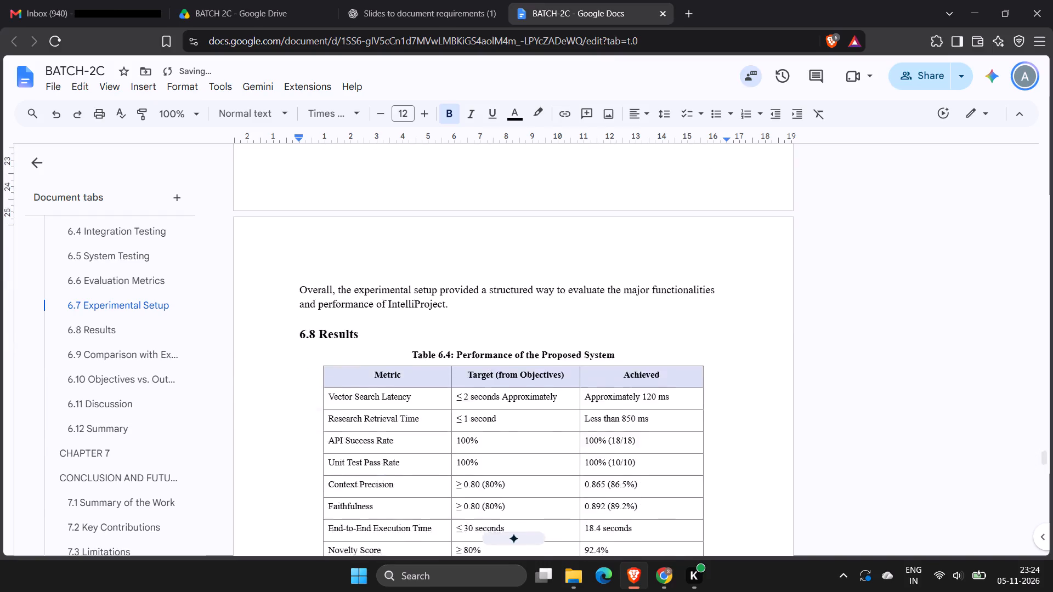
scroll(439, 401, down, 9)
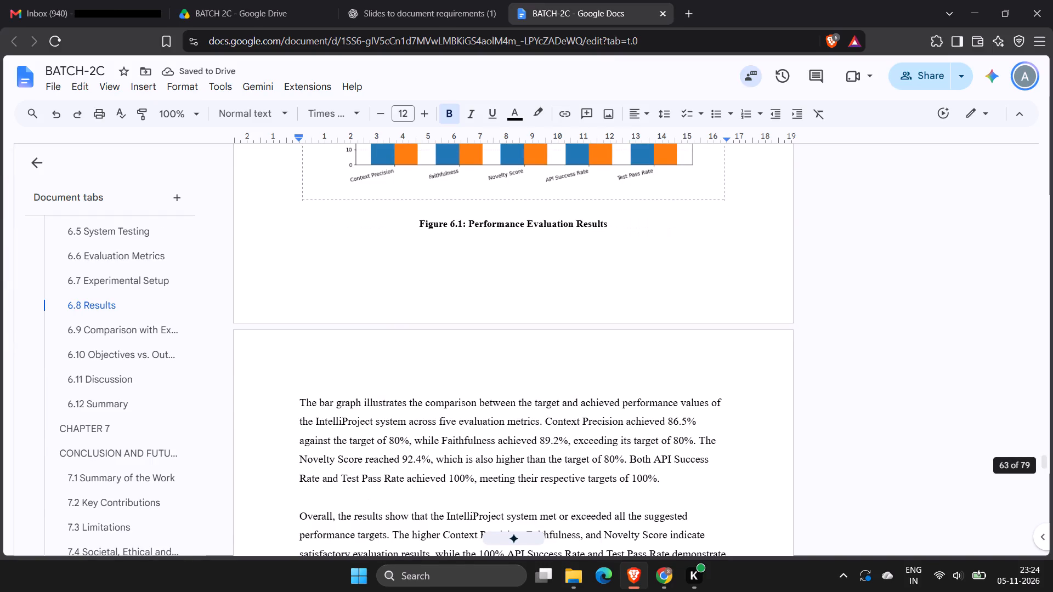
click(373, 377)
scroll(373, 367, down, 12)
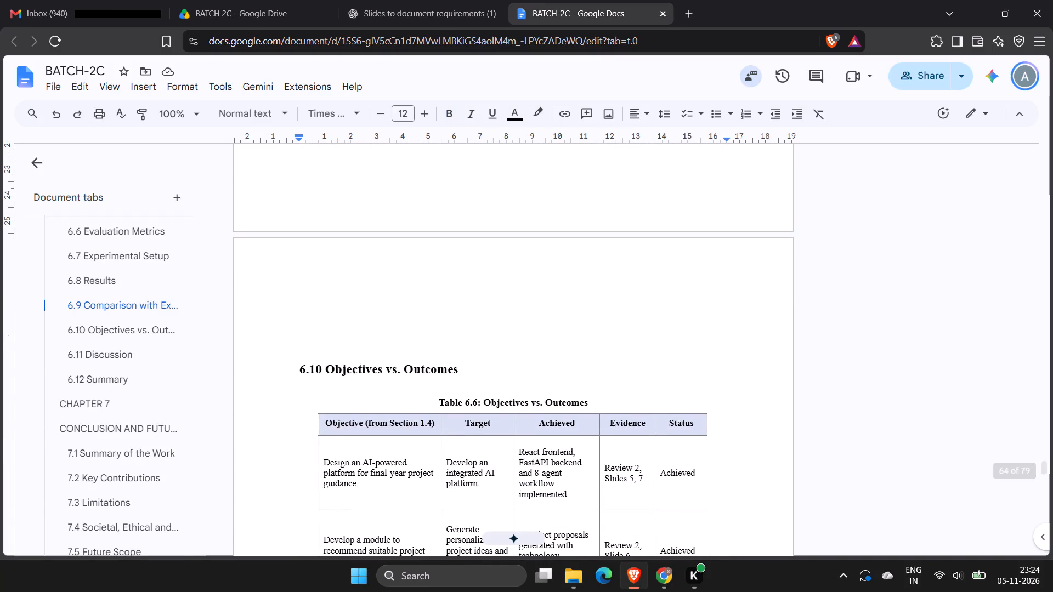
drag(328, 354, 349, 252)
key(BackSpace)
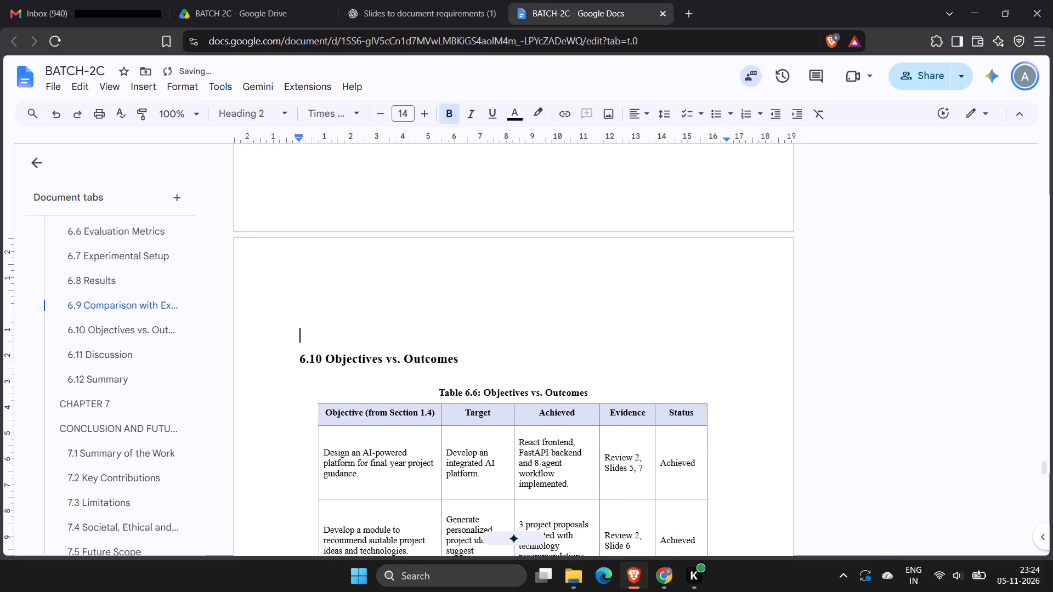
key(BackSpace)
key(BackSpace)
key(BackSpace)
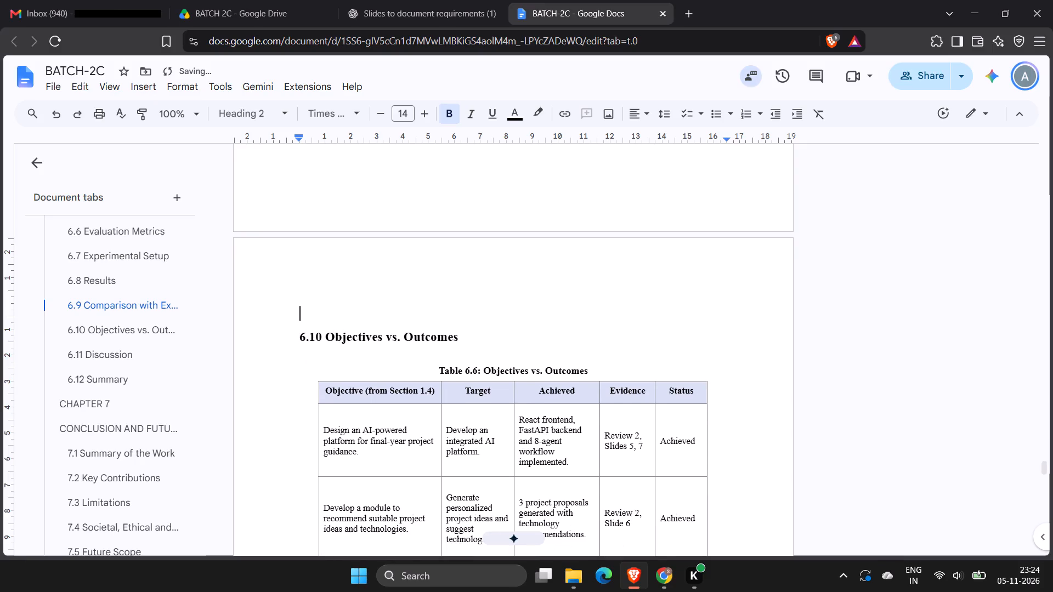
click(300, 324)
click(295, 331)
key(BackSpace)
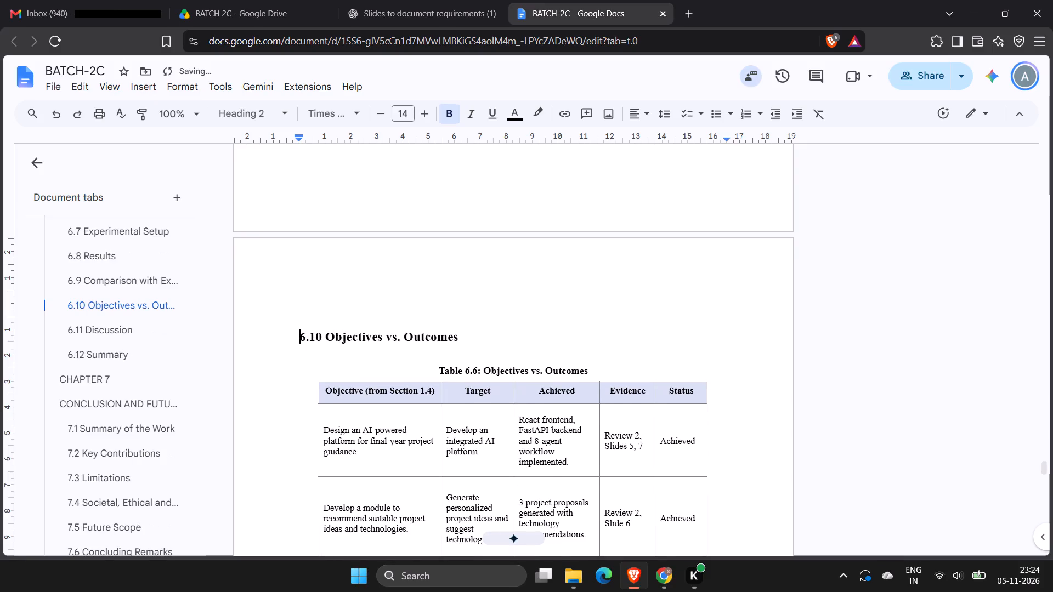
key(BackSpace)
scroll(296, 331, up, 4)
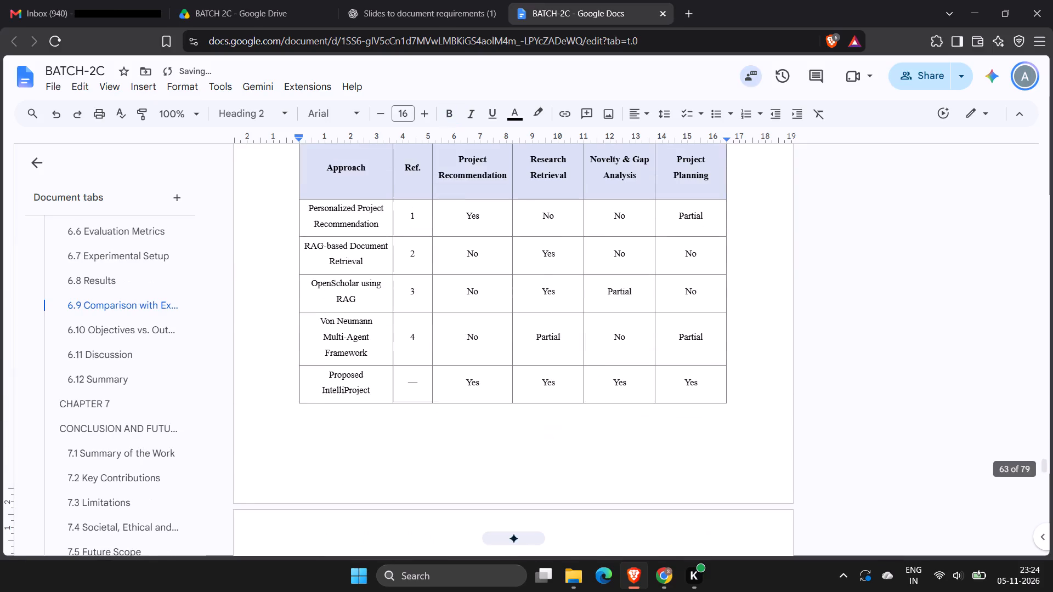
scroll(296, 331, down, 5)
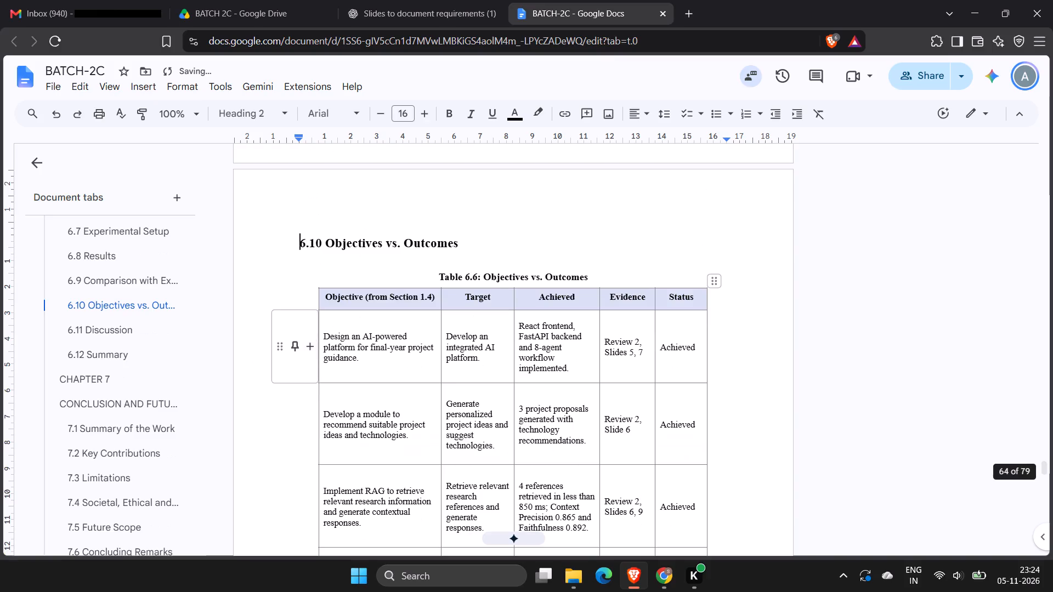
scroll(358, 352, down, 1)
scroll(358, 352, up, 8)
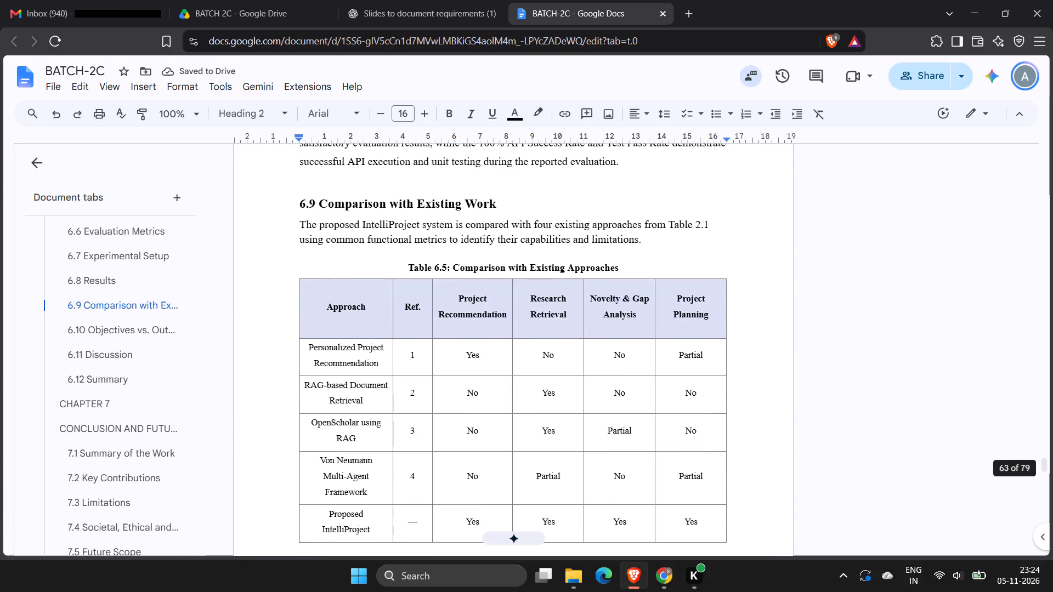
scroll(358, 352, down, 4)
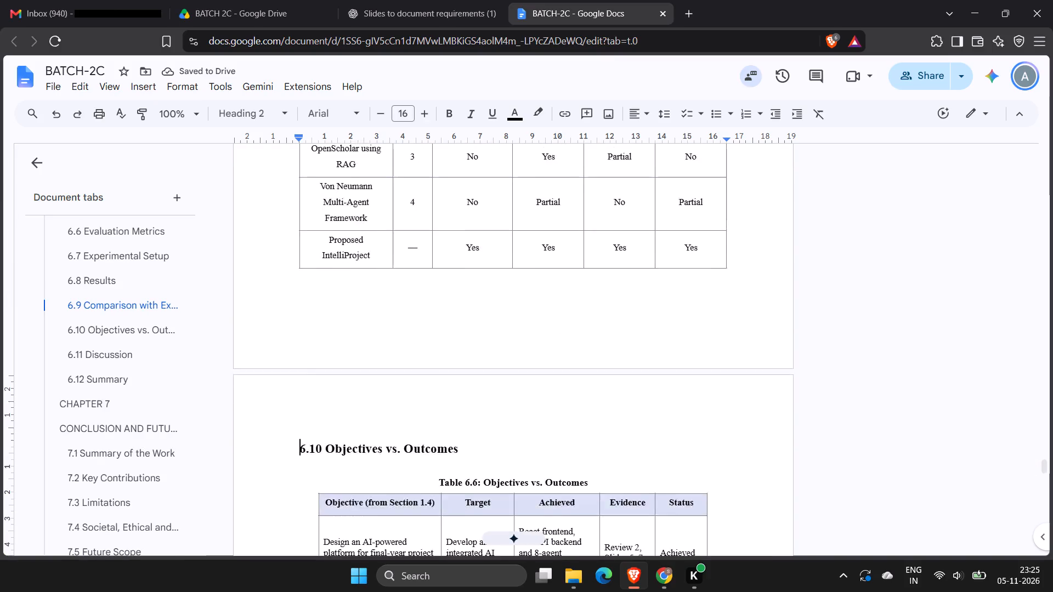
scroll(358, 352, down, 3)
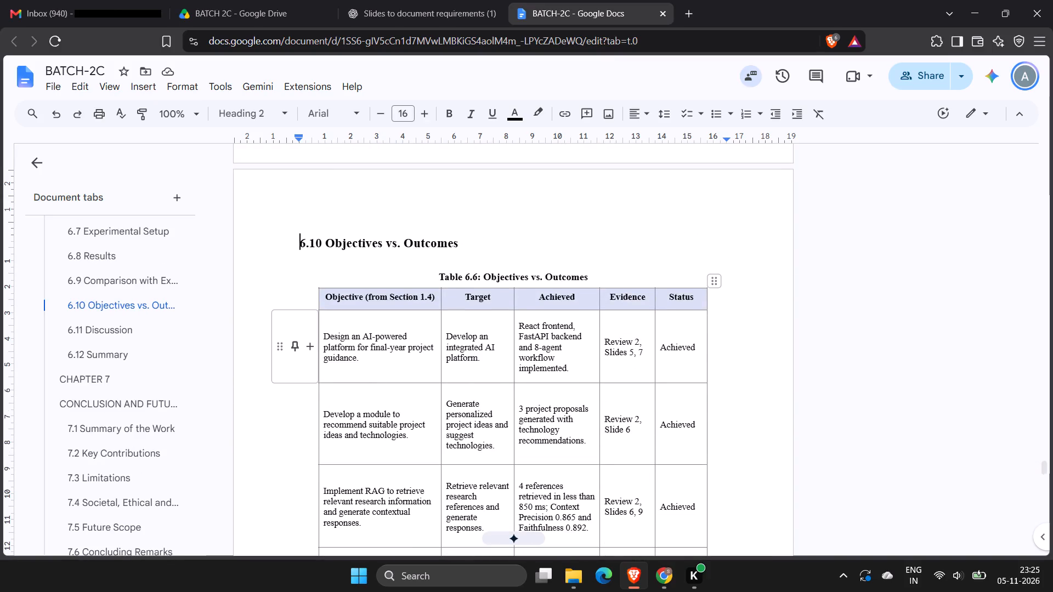
scroll(358, 352, down, 8)
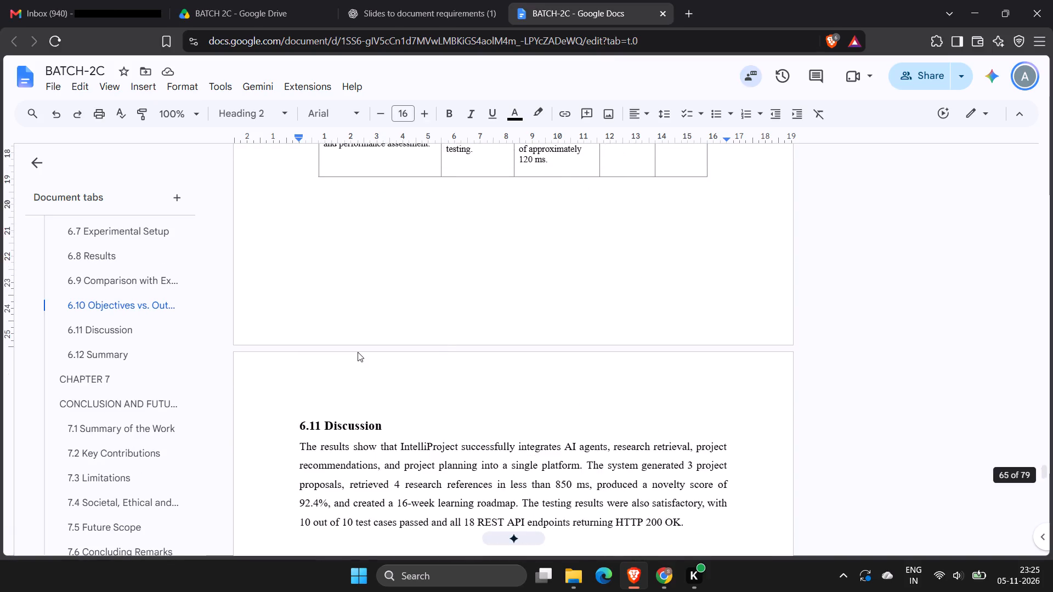
scroll(358, 352, up, 7)
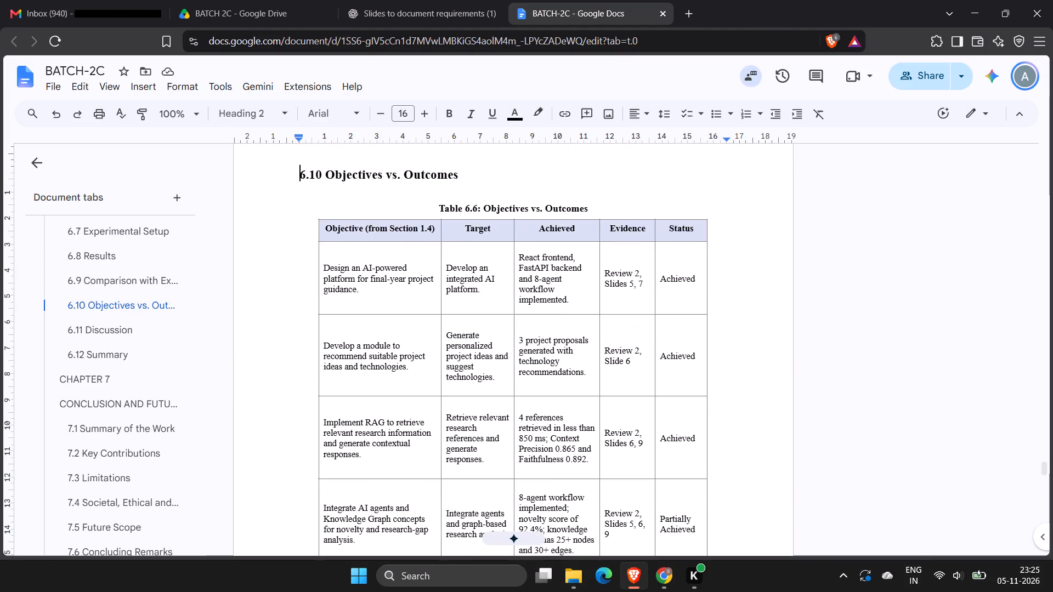
scroll(358, 352, up, 8)
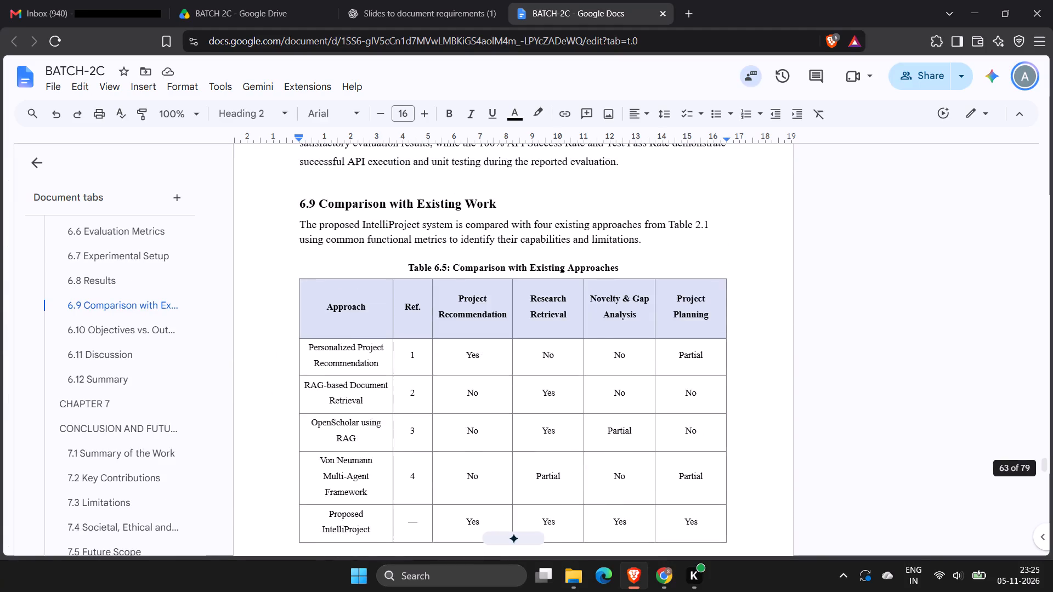
scroll(358, 352, down, 7)
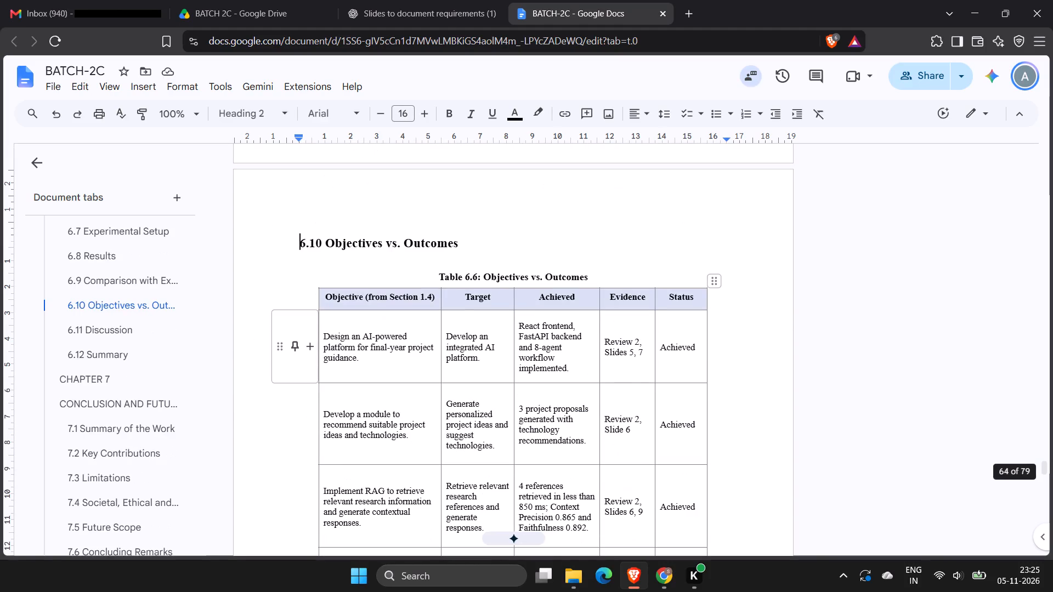
scroll(358, 355, down, 15)
scroll(358, 357, up, 4)
scroll(289, 220, up, 2)
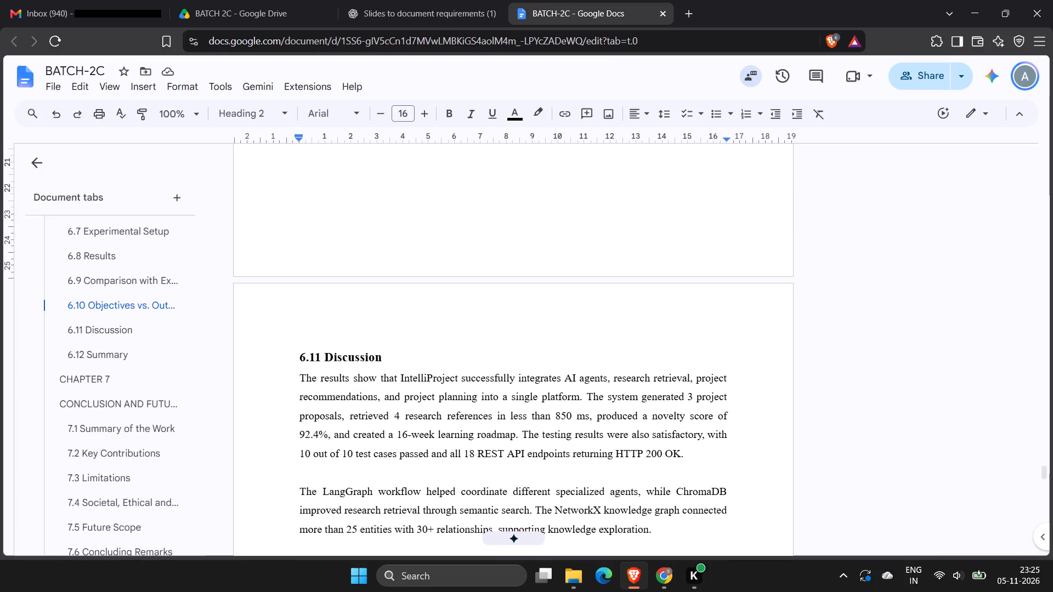
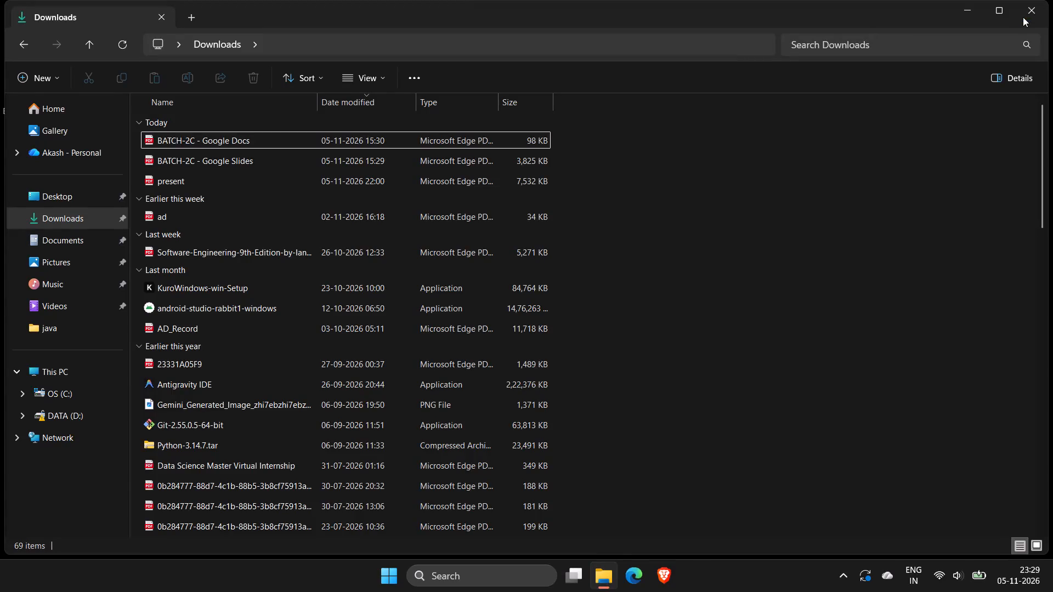
Close the Downloads folder window in File Explorer.
click(1022, 18)
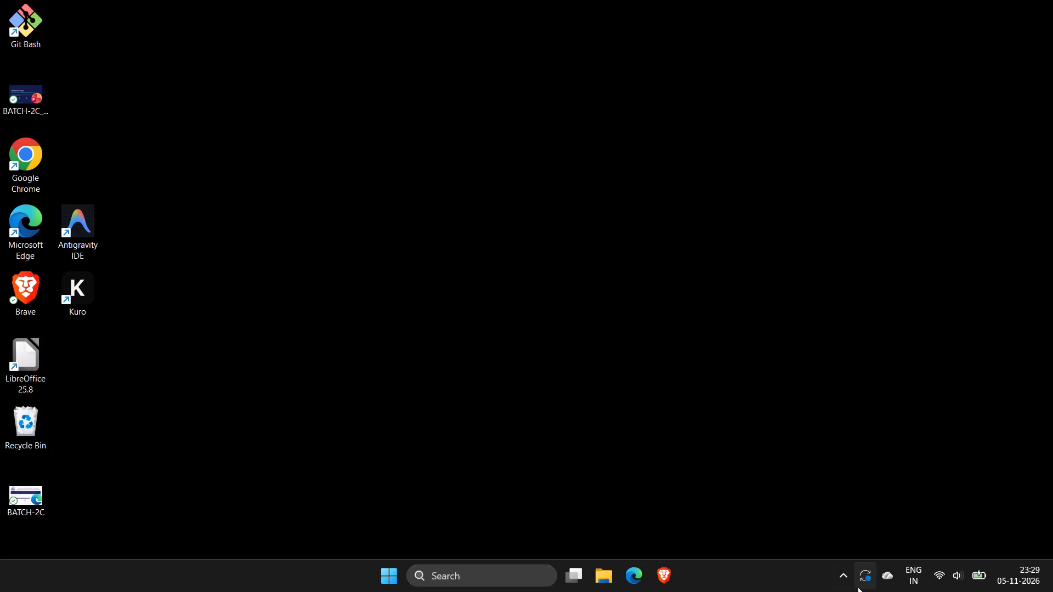
Start downloading and installing Windows 11, version 26H2 from the Windows Update settings, and close Settings.
click(874, 582)
click(862, 572)
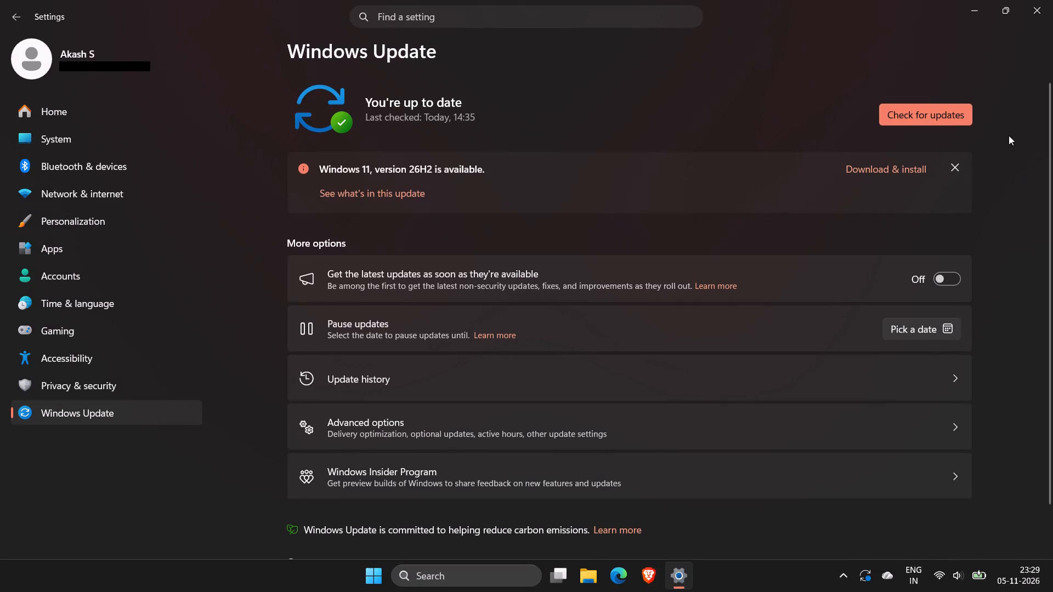
click(902, 163)
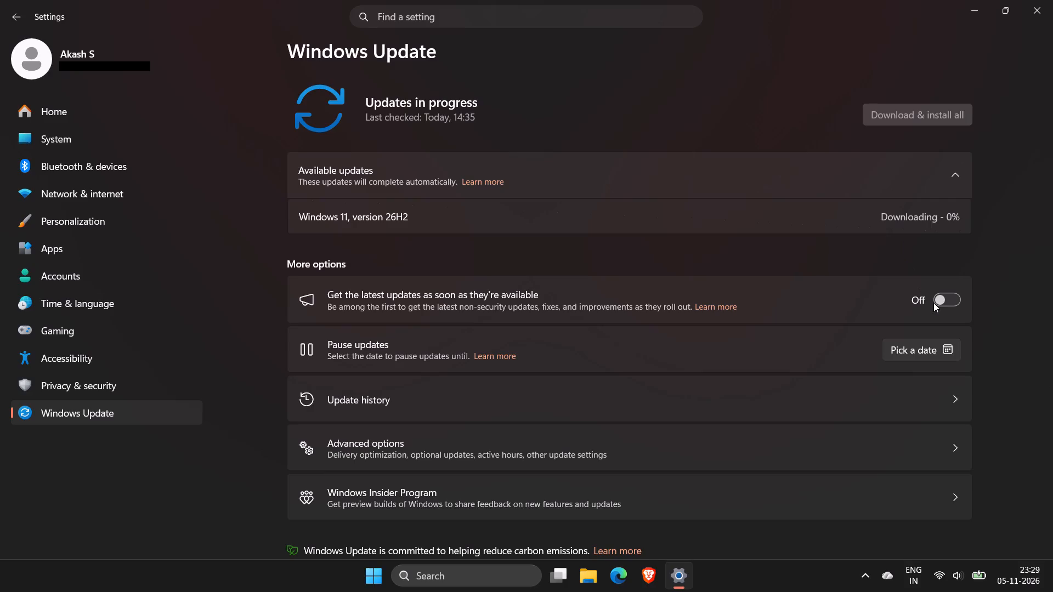
click(1048, 0)
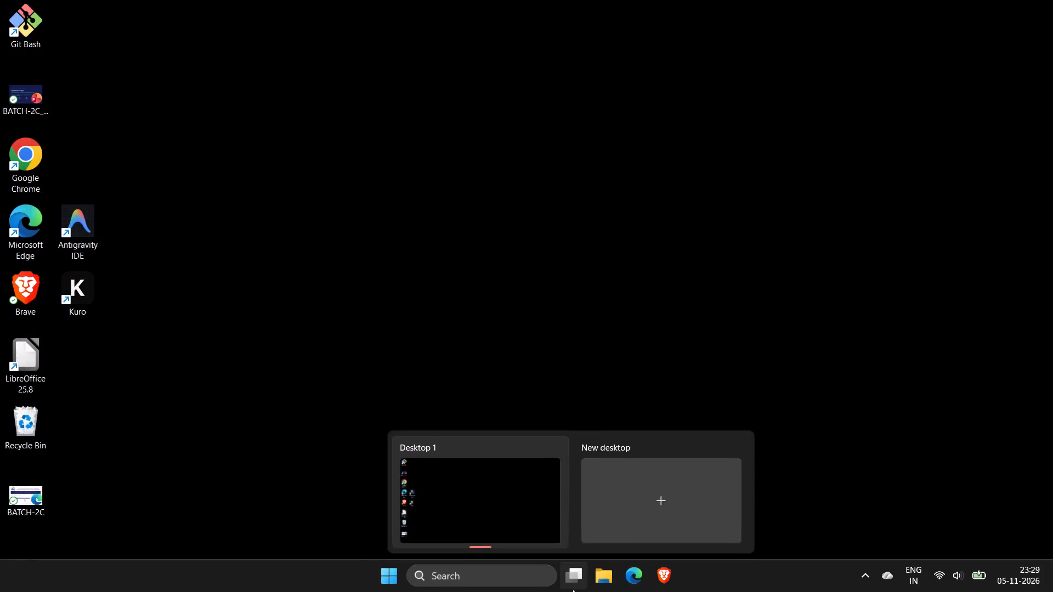
Shut down the computer from the desktop using the Shut Down Windows dialog.
key(alt+F4)
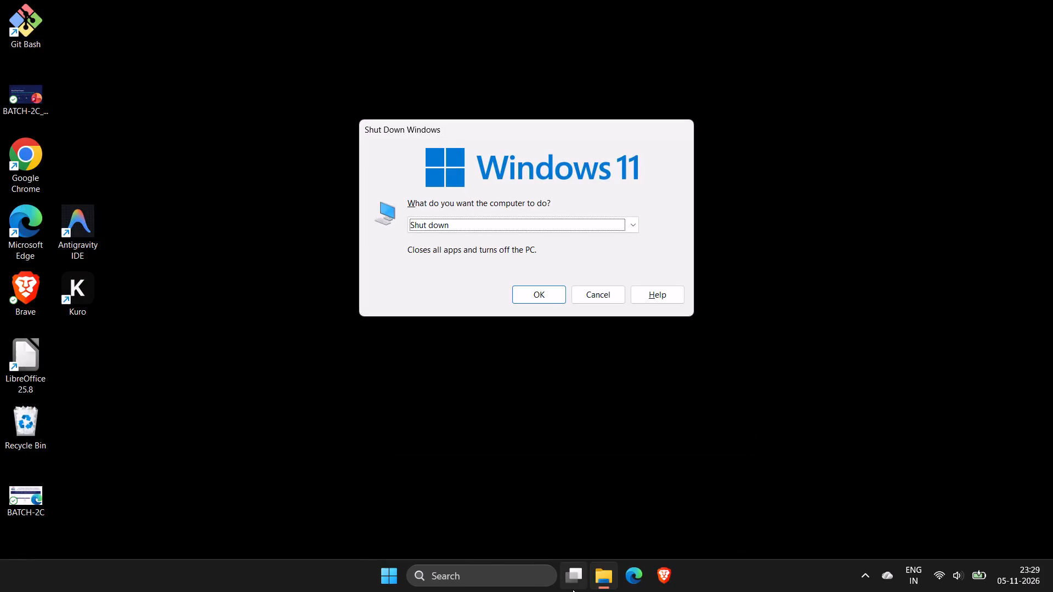
key(Return)
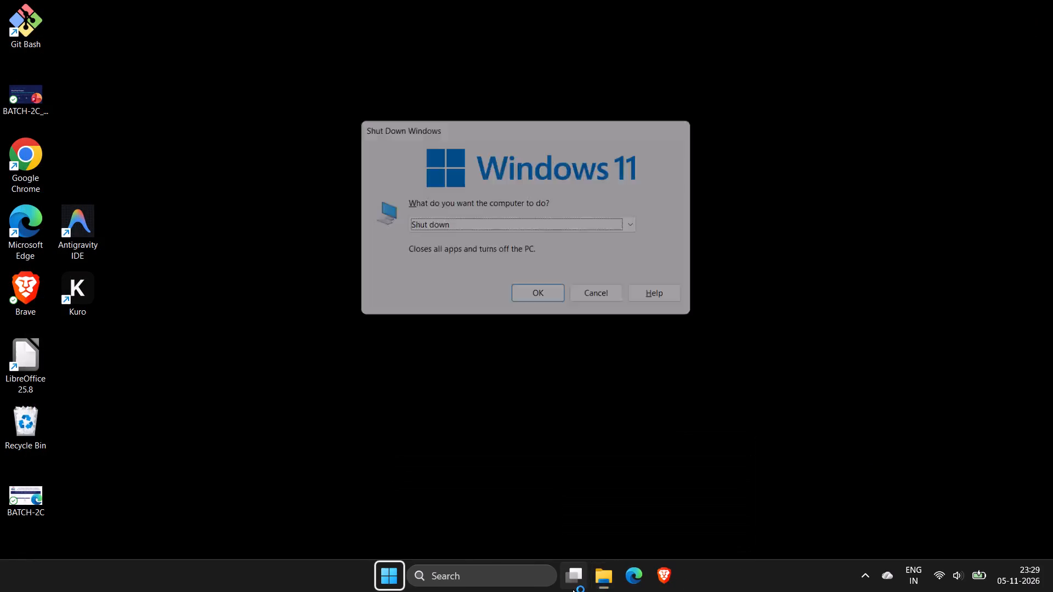